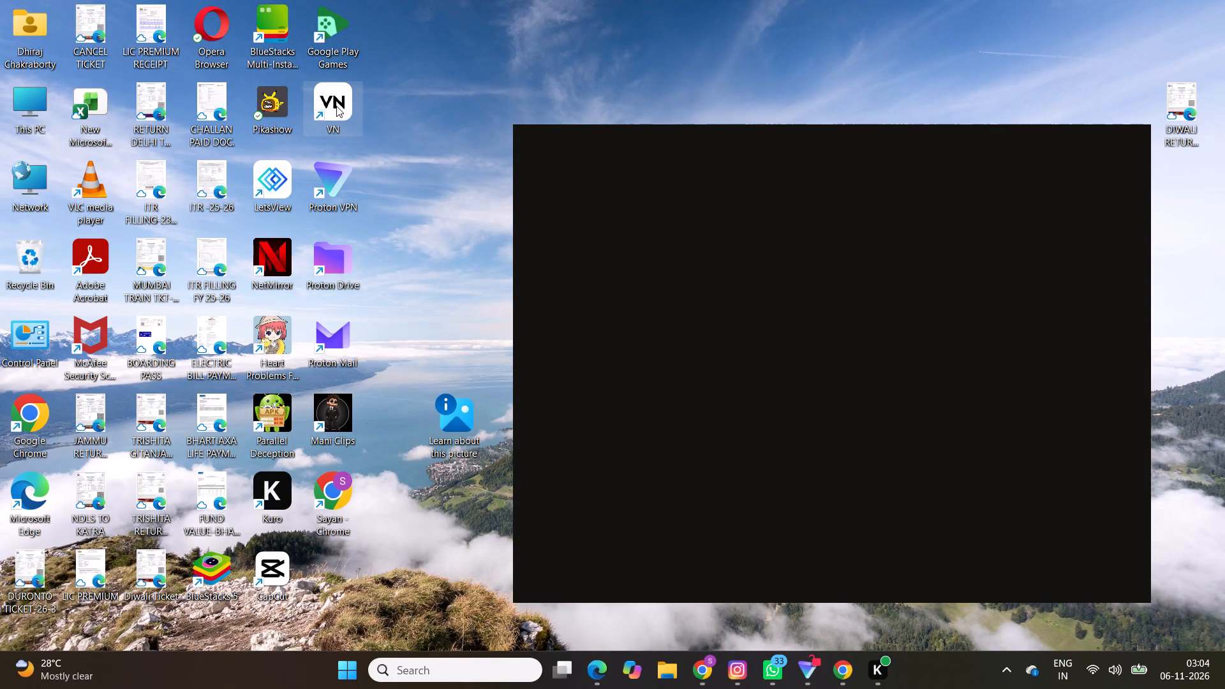
Open the VN video editor and create a new project.
{"action": "double_click", "coordinate": [336, 106]}
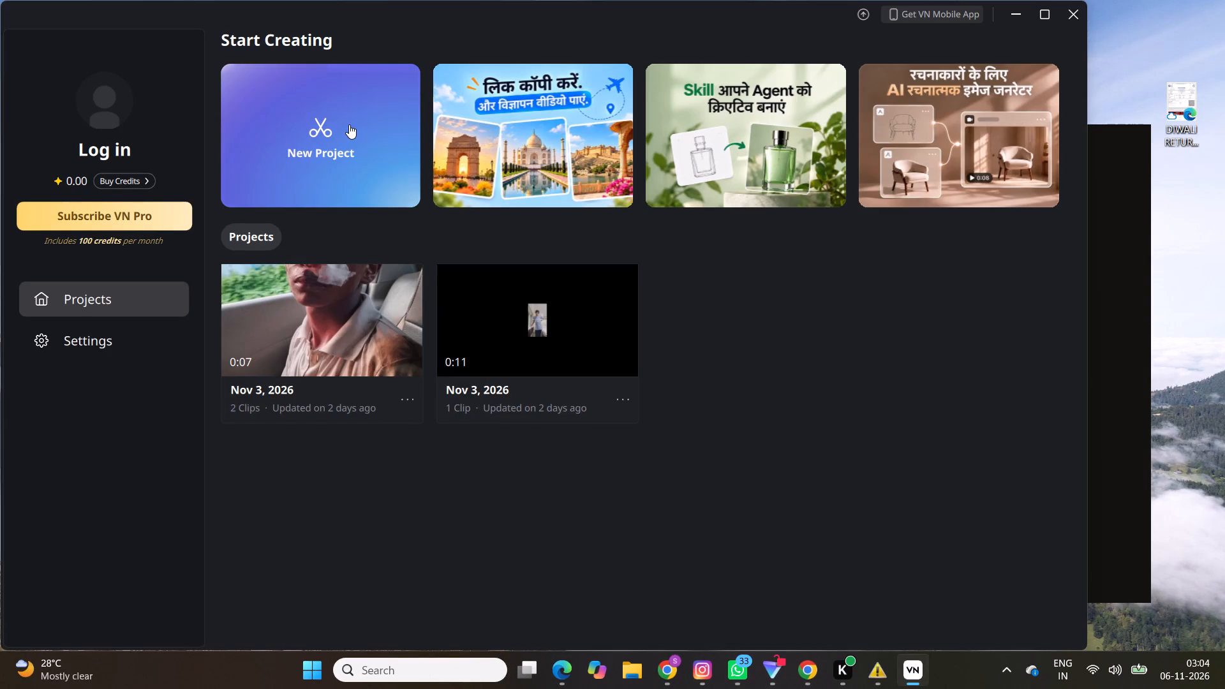
{"action": "left_click", "coordinate": [349, 124]}
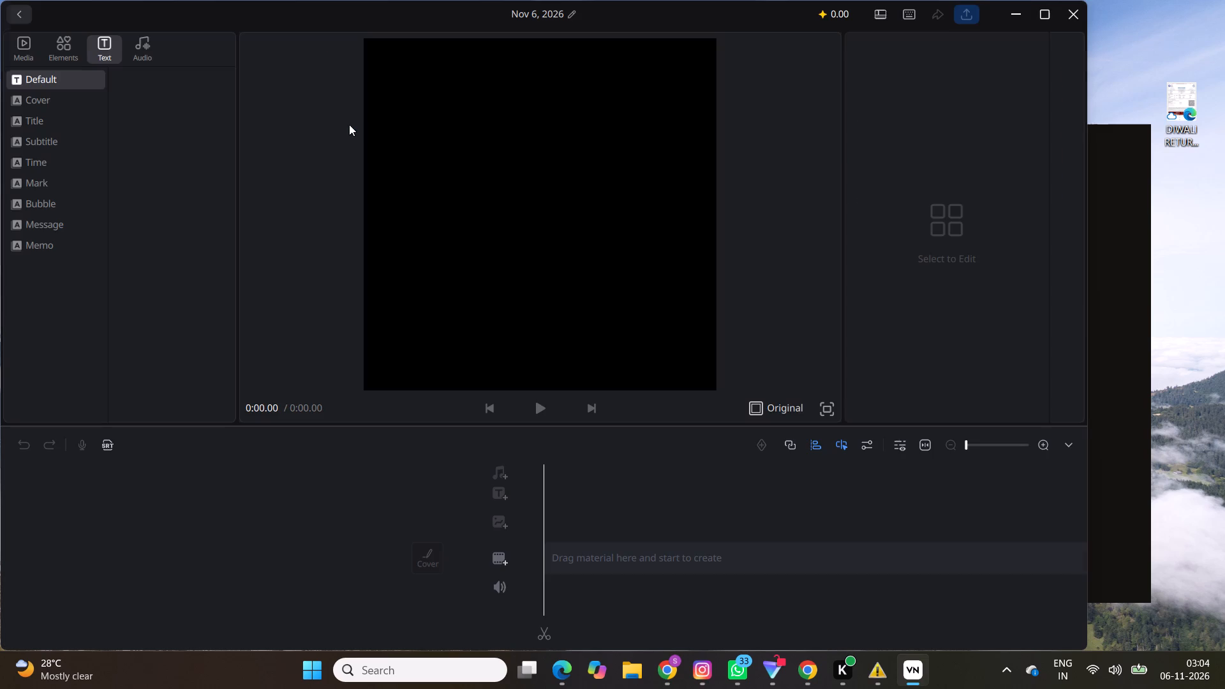
Delete both old media items from the Favorite media library.
{"action": "left_click", "coordinate": [27, 58]}
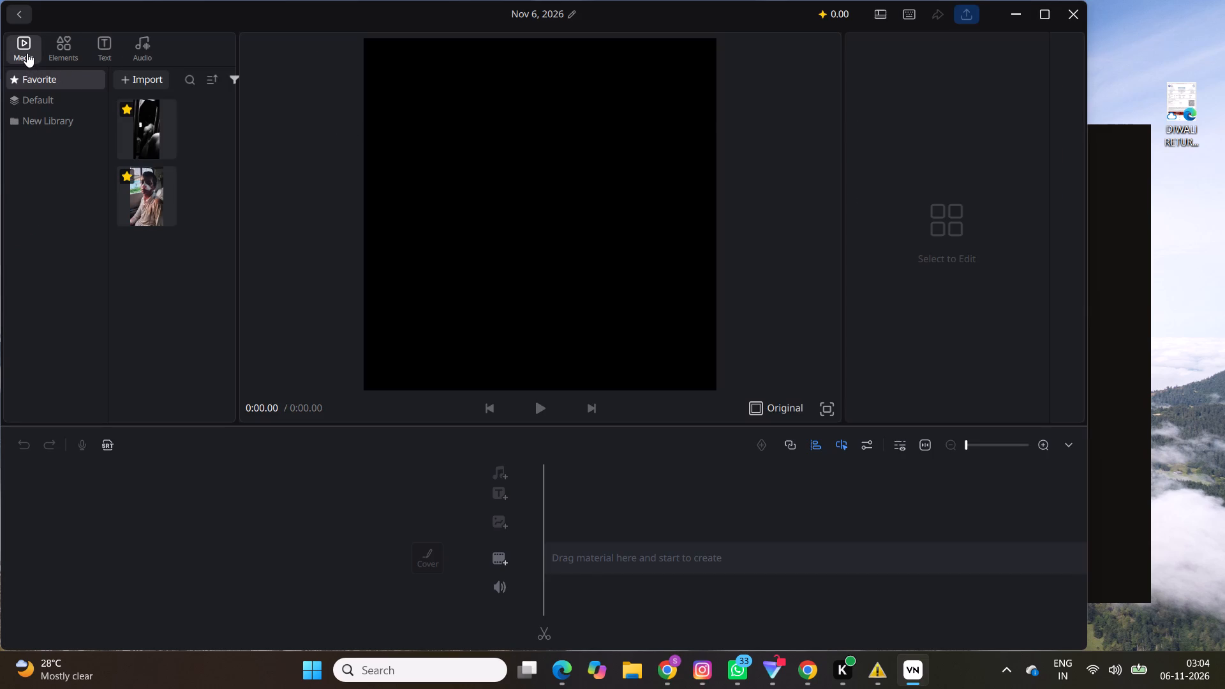
{"action": "left_click", "coordinate": [27, 53]}
{"action": "right_click", "coordinate": [130, 127]}
{"action": "left_click", "coordinate": [161, 147]}
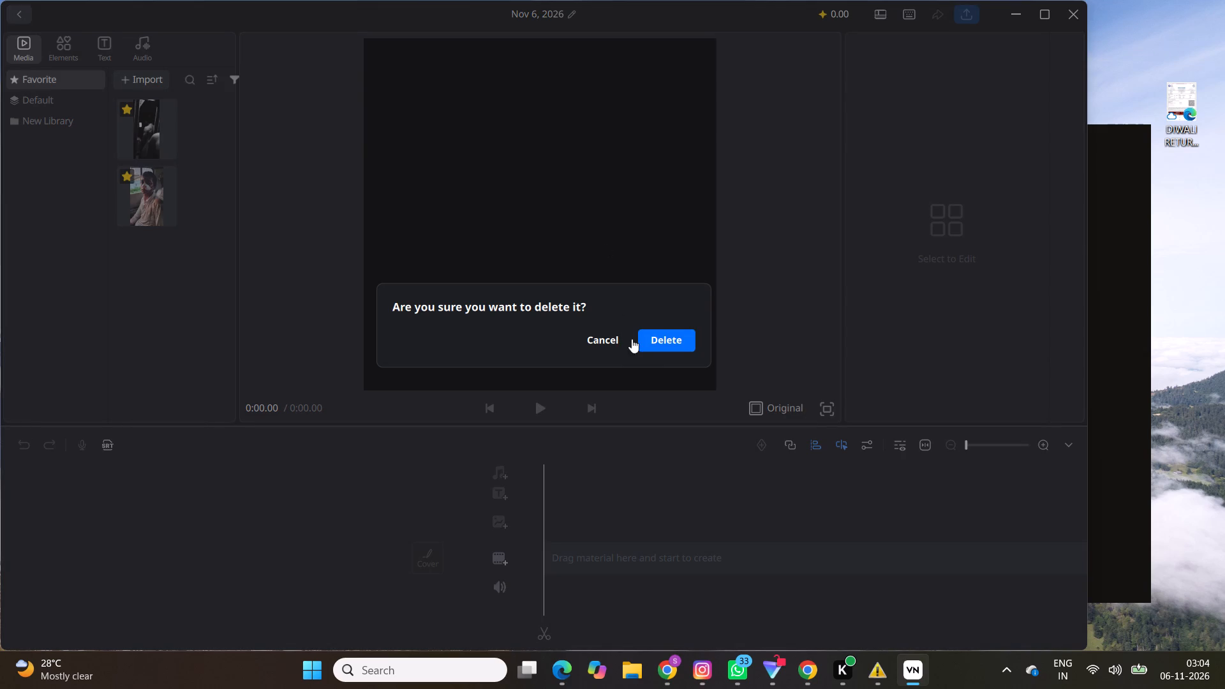
{"action": "left_click", "coordinate": [653, 343]}
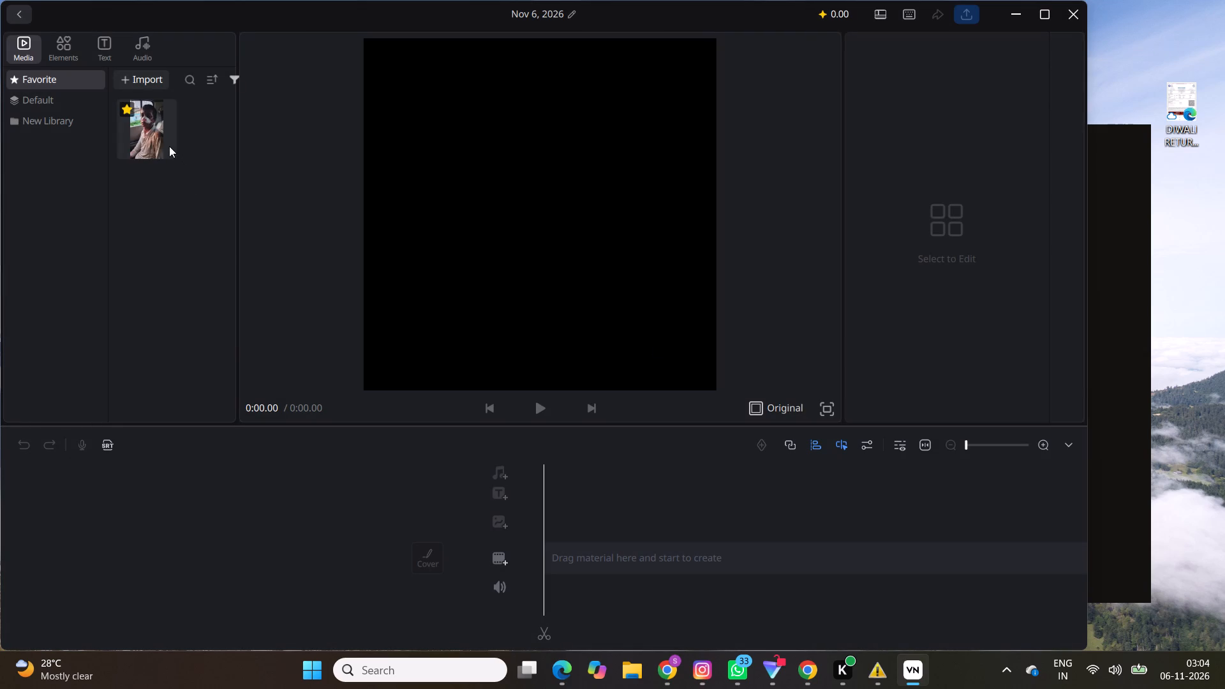
{"action": "right_click", "coordinate": [169, 146]}
{"action": "left_click", "coordinate": [205, 167]}
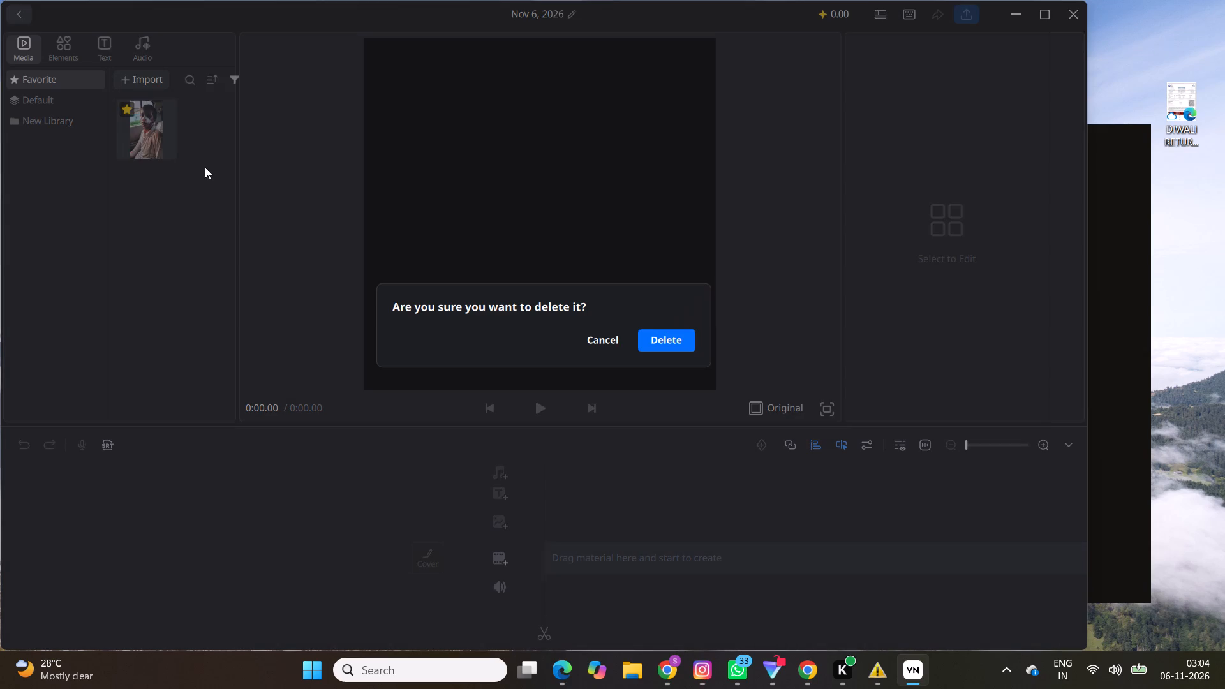
{"action": "left_click", "coordinate": [657, 342]}
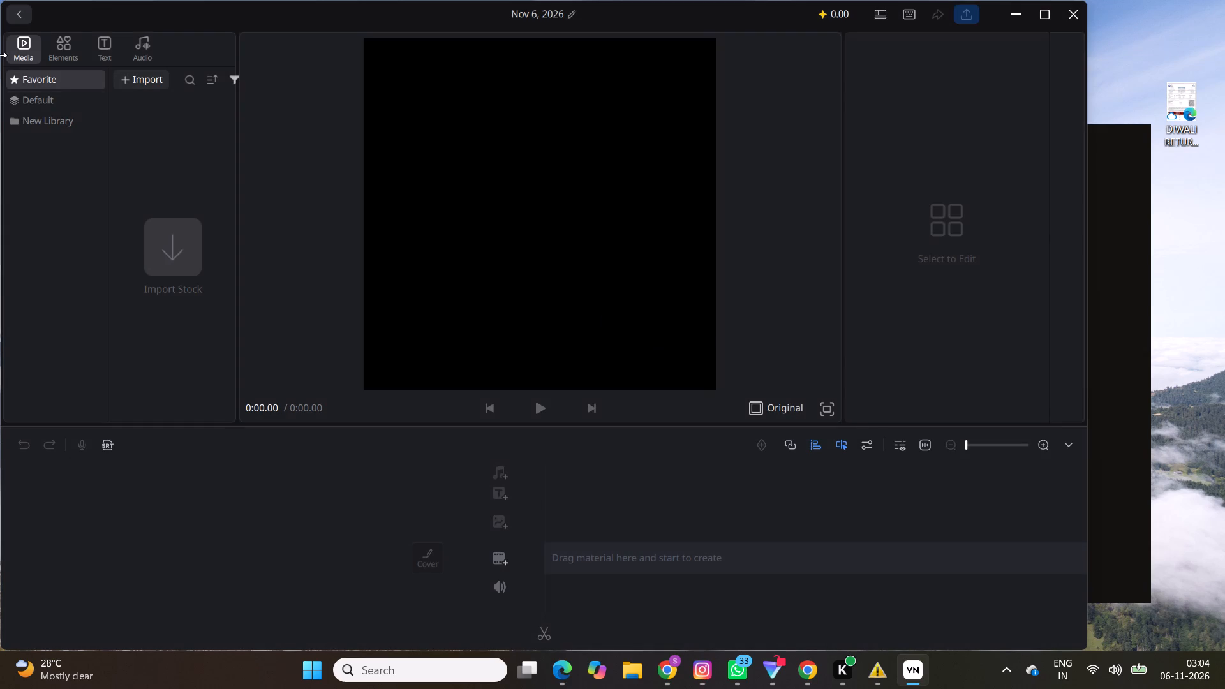
Import the LordFarquaad video from the Downloads folder into the media library.
{"action": "left_click", "coordinate": [135, 81]}
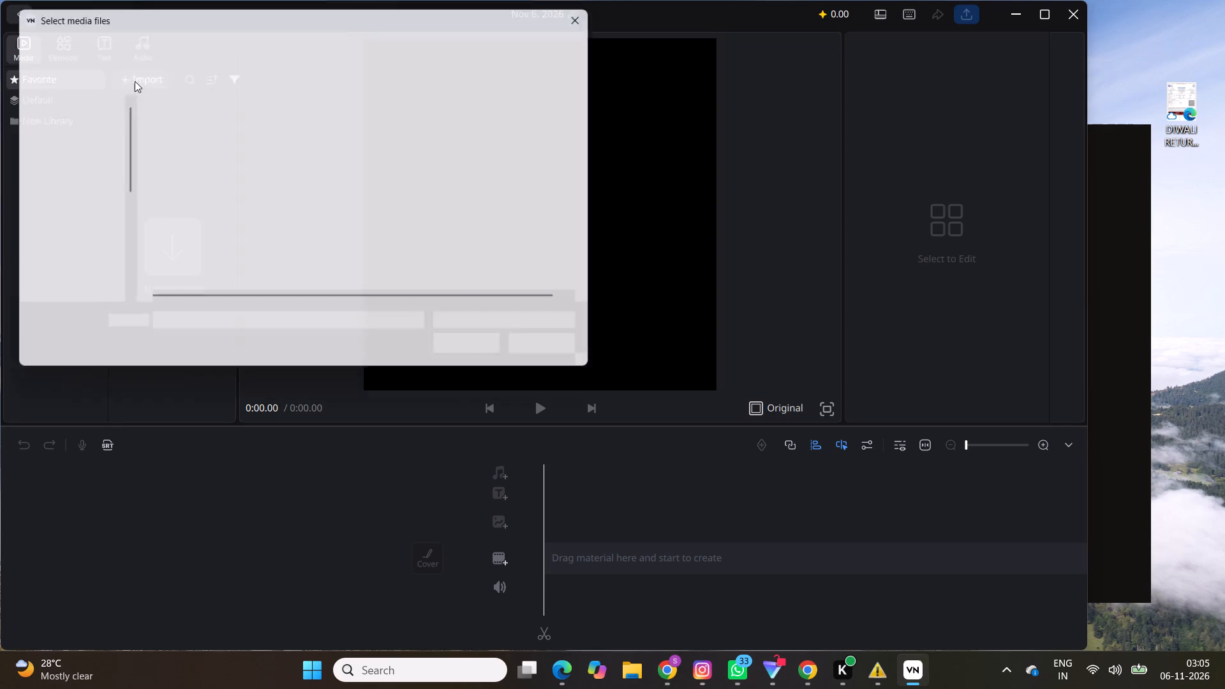
{"action": "scroll", "coordinate": [215, 237], "scroll_direction": "down", "scroll_amount": 2}
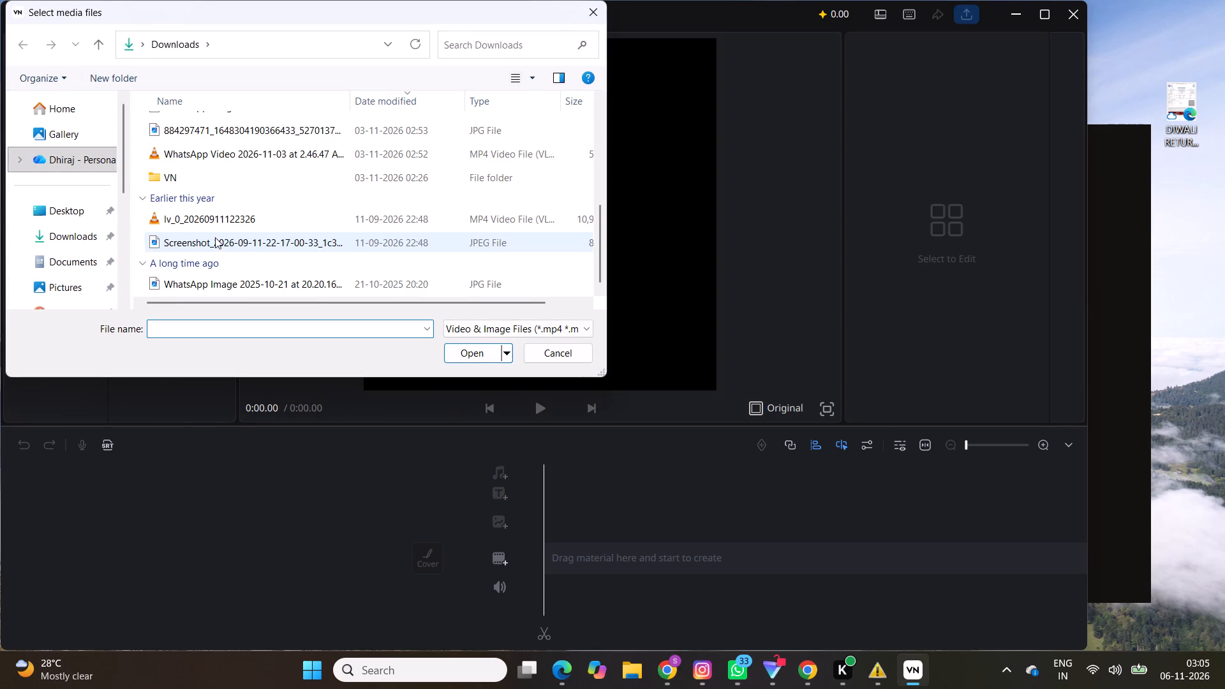
{"action": "scroll", "coordinate": [215, 237], "scroll_direction": "up", "scroll_amount": 3}
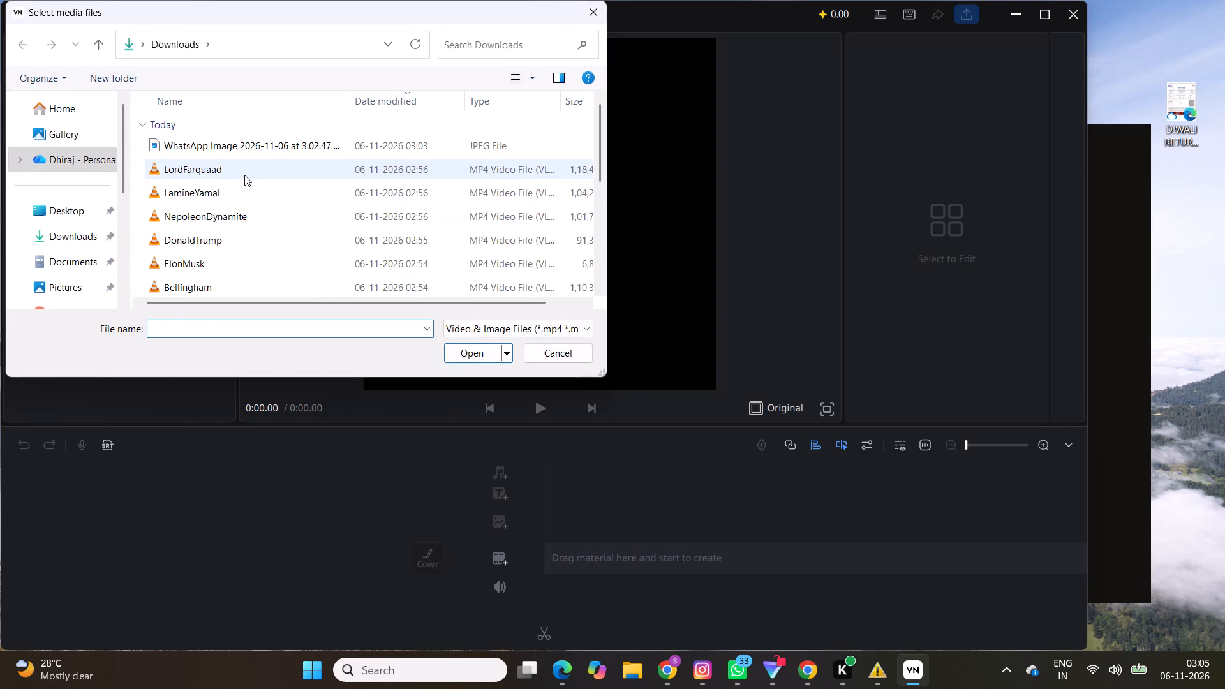
{"action": "left_click", "coordinate": [244, 174]}
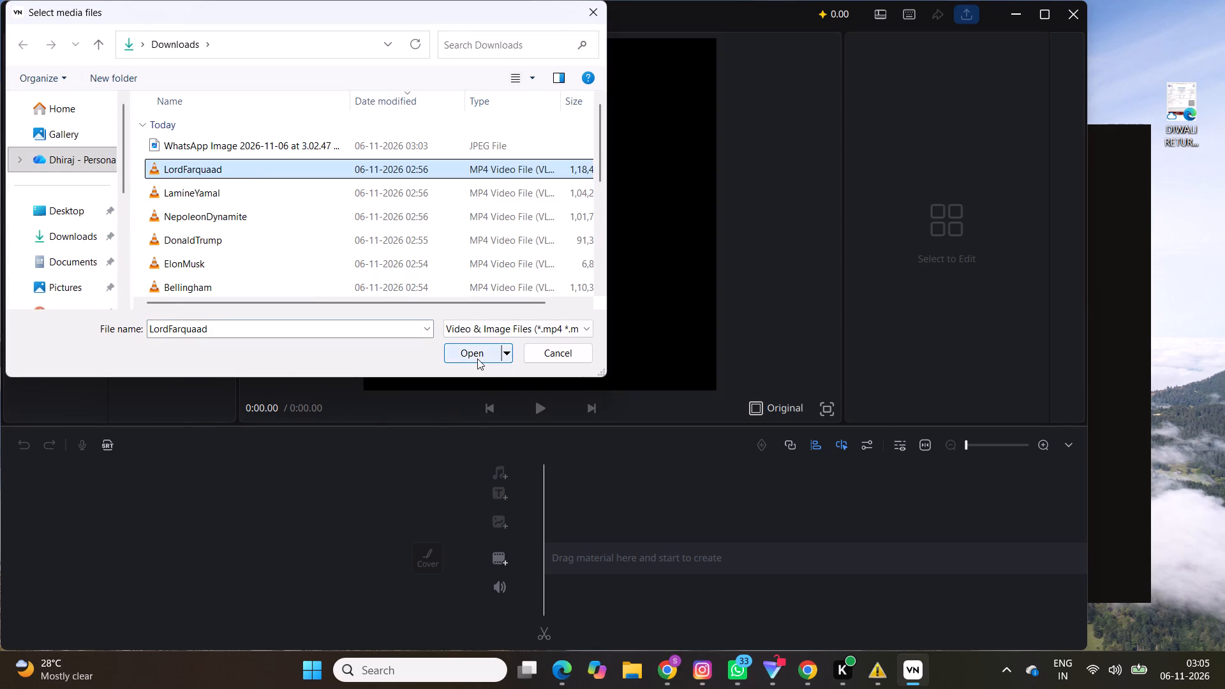
{"action": "left_click", "coordinate": [477, 359]}
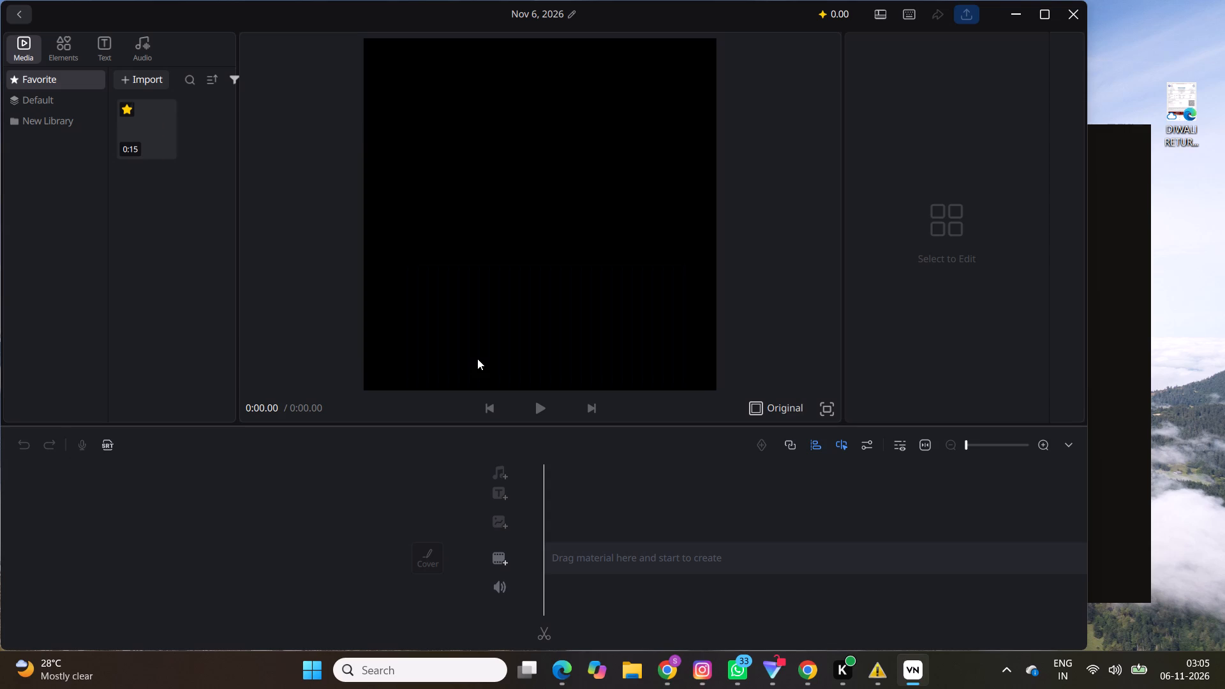
Place the LordFarquaad clip on the main video track at the start of the timeline.
{"action": "left_click", "coordinate": [166, 152]}
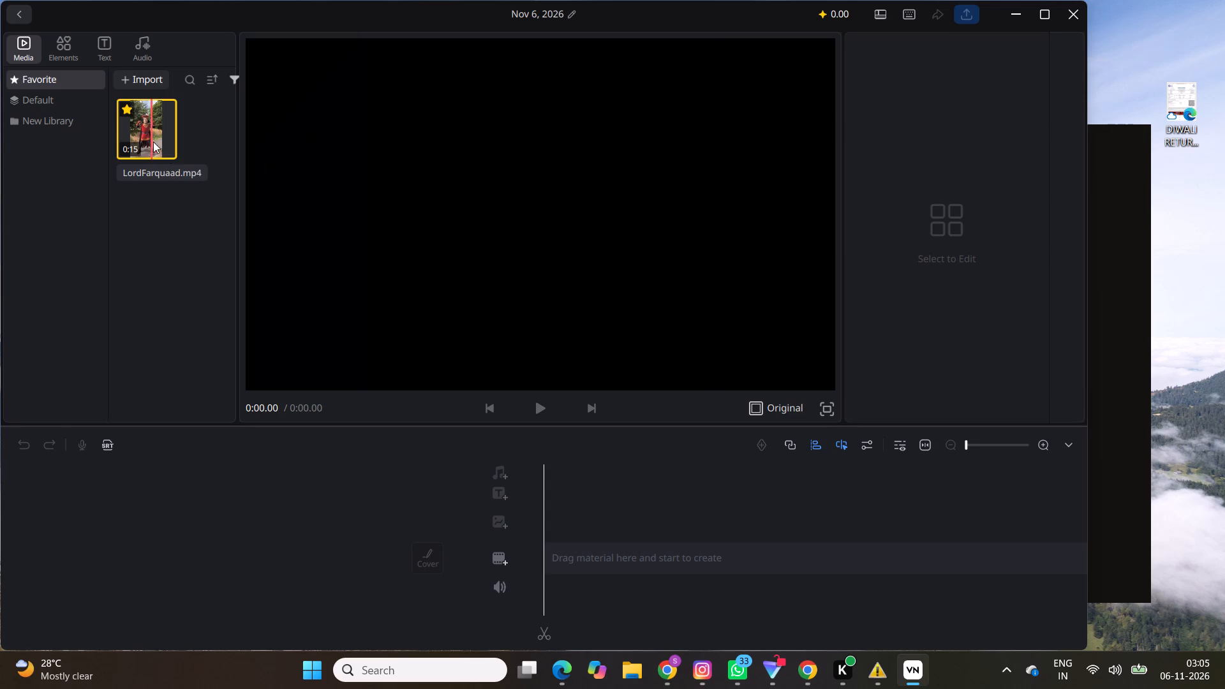
{"action": "left_click_drag", "start_coordinate": [156, 145], "coordinate": [599, 538]}
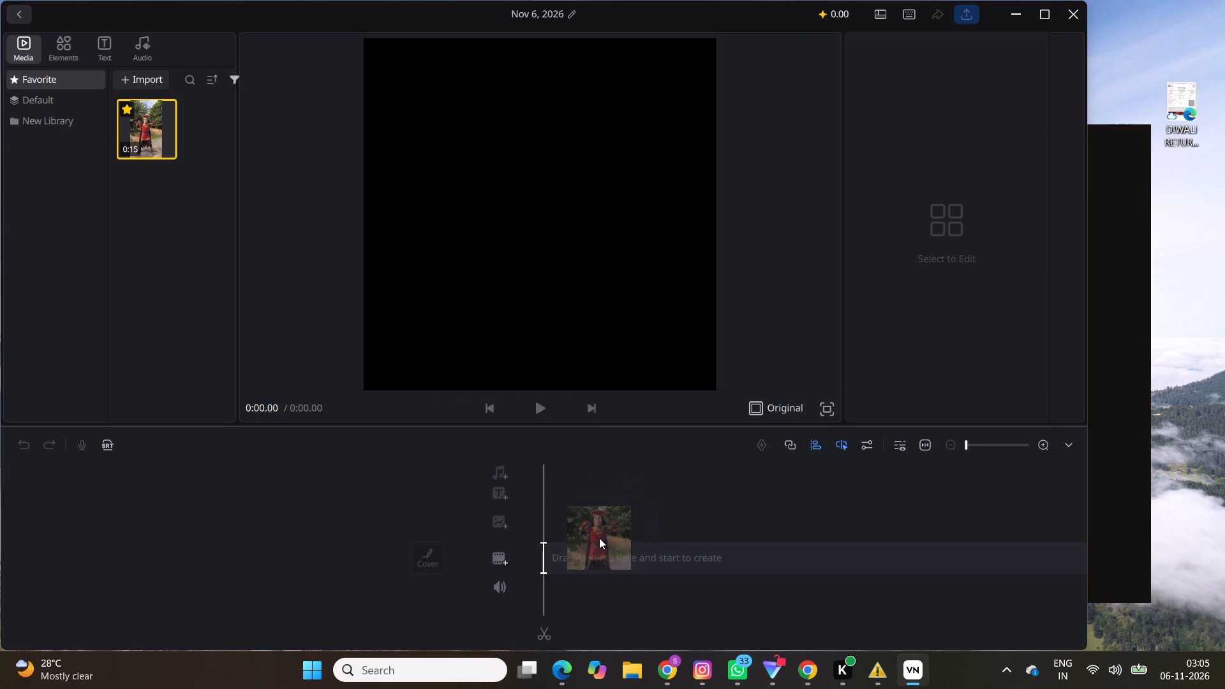
{"action": "left_click_drag", "start_coordinate": [599, 538], "coordinate": [596, 505]}
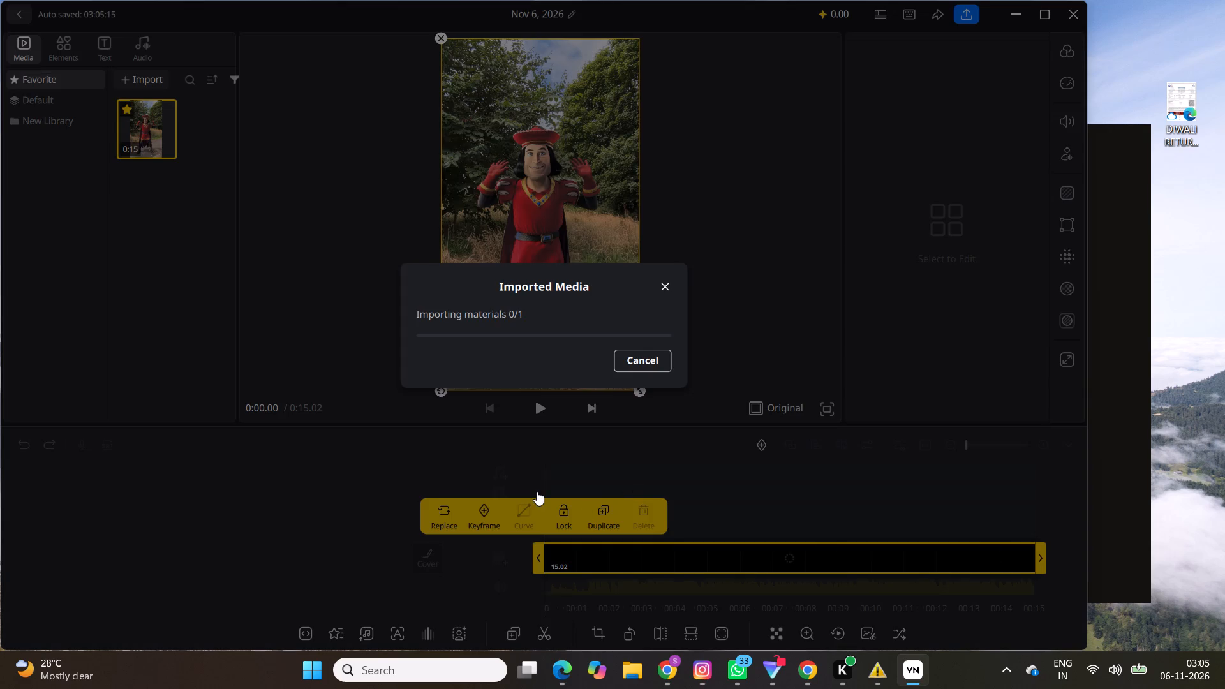
Play back the LordFarquaad clip to review its content.
{"action": "left_click", "coordinate": [534, 406]}
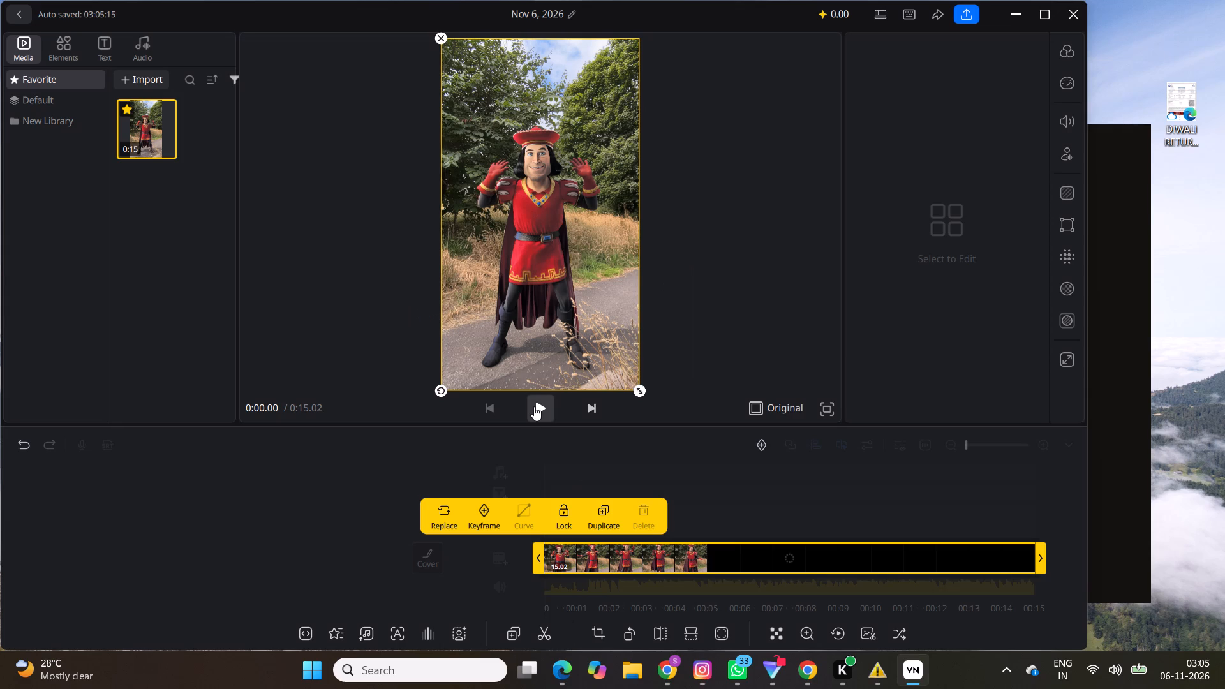
{"action": "key", "text": "space"}
{"action": "key", "text": "space"}
{"action": "key", "text": "space"}
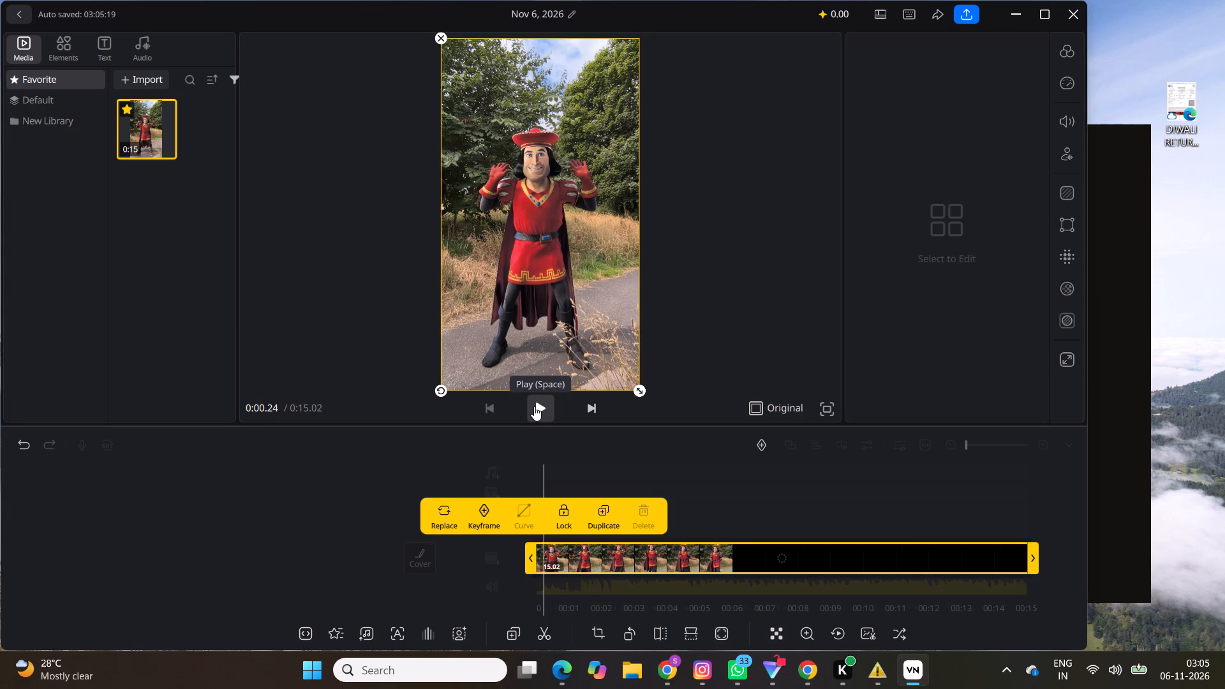
{"action": "key", "text": "space"}
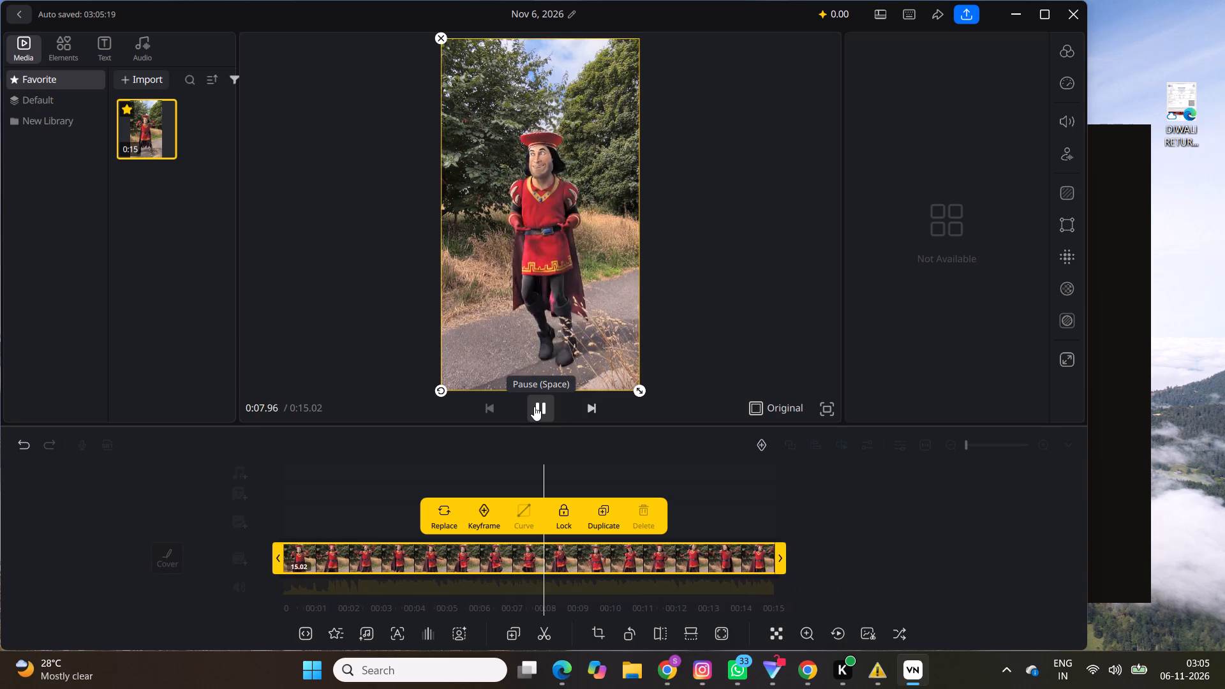
{"action": "key", "text": "space"}
Add a text clip at about 8 seconds on the timeline and open its text for editing.
{"action": "left_click", "coordinate": [702, 461]}
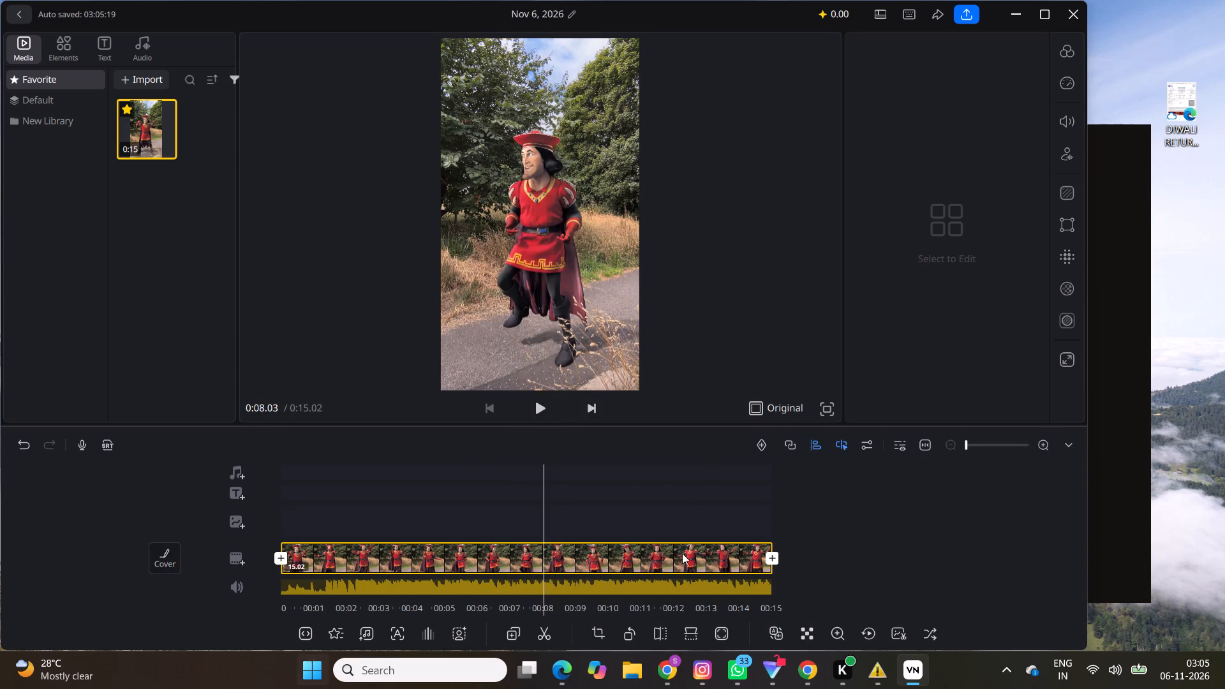
{"action": "left_click", "coordinate": [885, 545]}
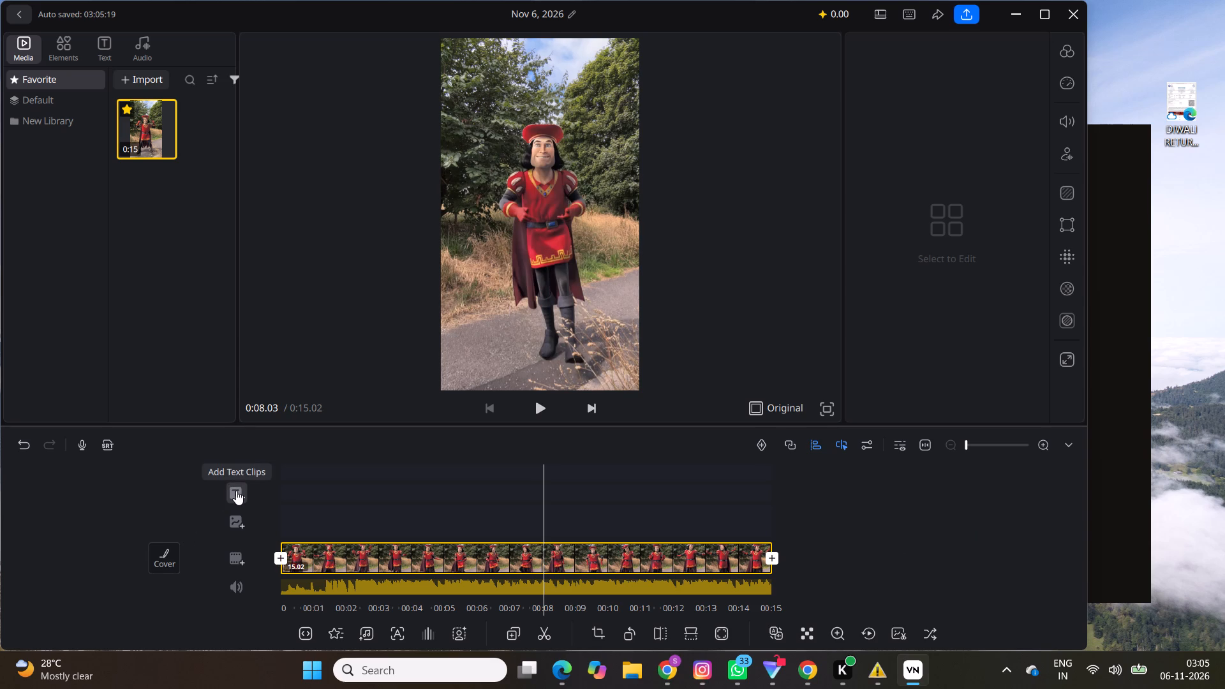
{"action": "left_click", "coordinate": [236, 491]}
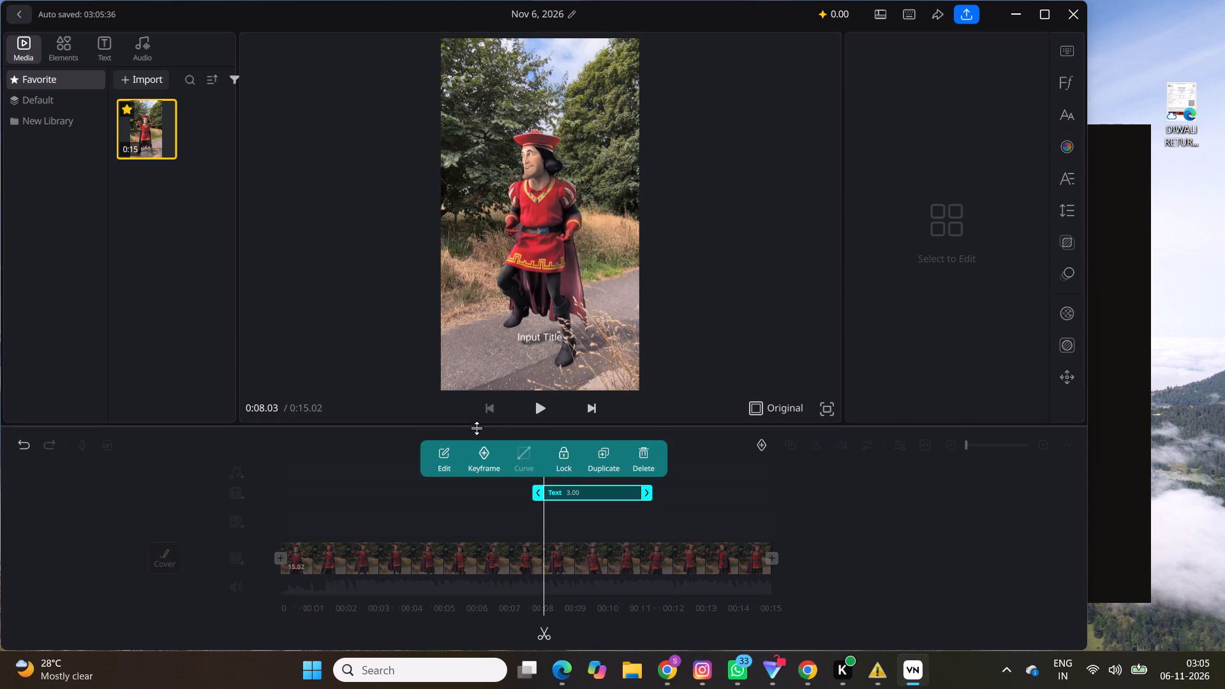
{"action": "left_click", "coordinate": [444, 457]}
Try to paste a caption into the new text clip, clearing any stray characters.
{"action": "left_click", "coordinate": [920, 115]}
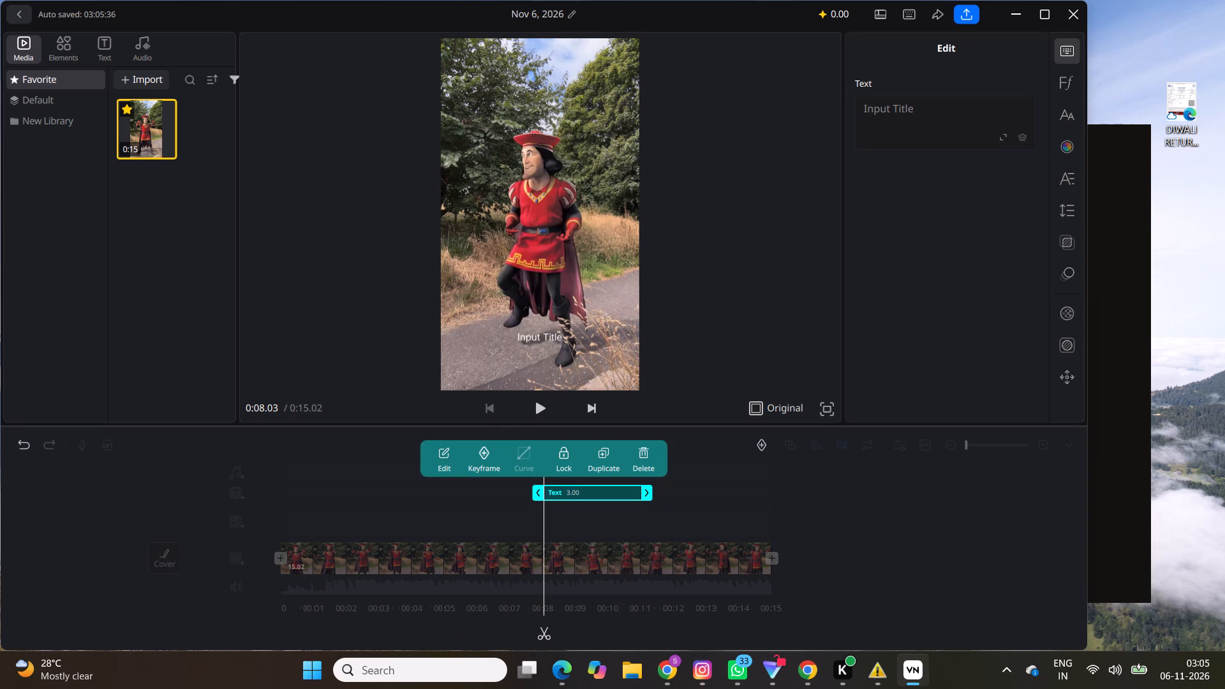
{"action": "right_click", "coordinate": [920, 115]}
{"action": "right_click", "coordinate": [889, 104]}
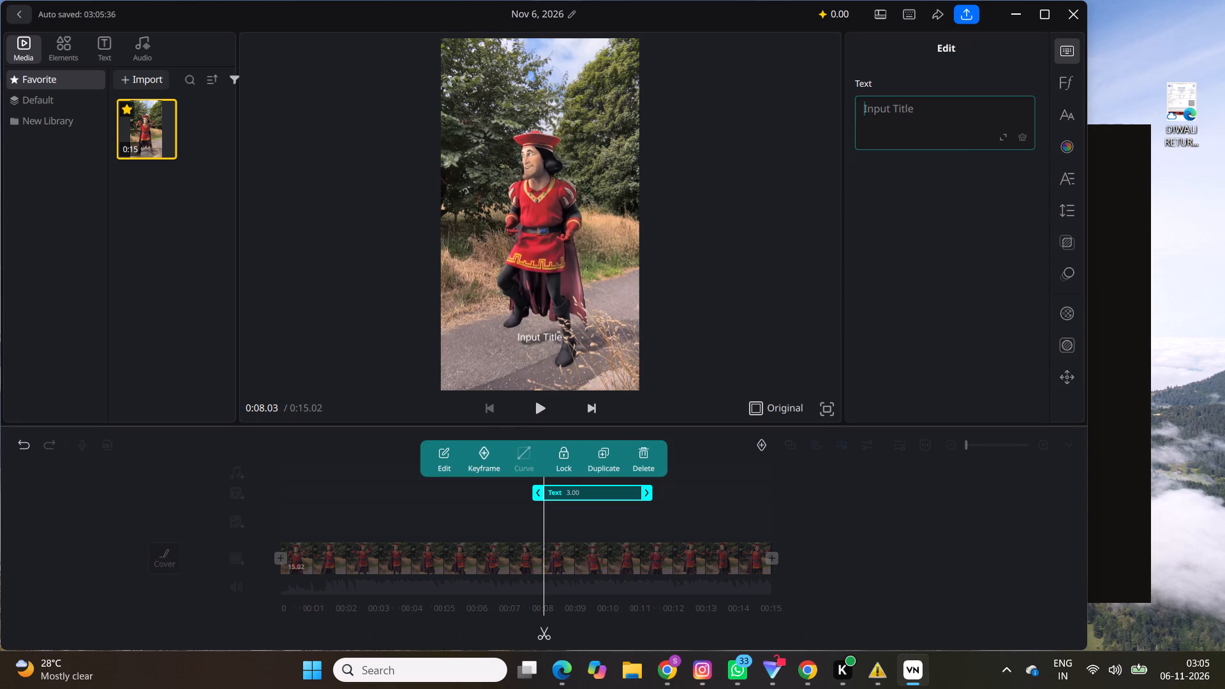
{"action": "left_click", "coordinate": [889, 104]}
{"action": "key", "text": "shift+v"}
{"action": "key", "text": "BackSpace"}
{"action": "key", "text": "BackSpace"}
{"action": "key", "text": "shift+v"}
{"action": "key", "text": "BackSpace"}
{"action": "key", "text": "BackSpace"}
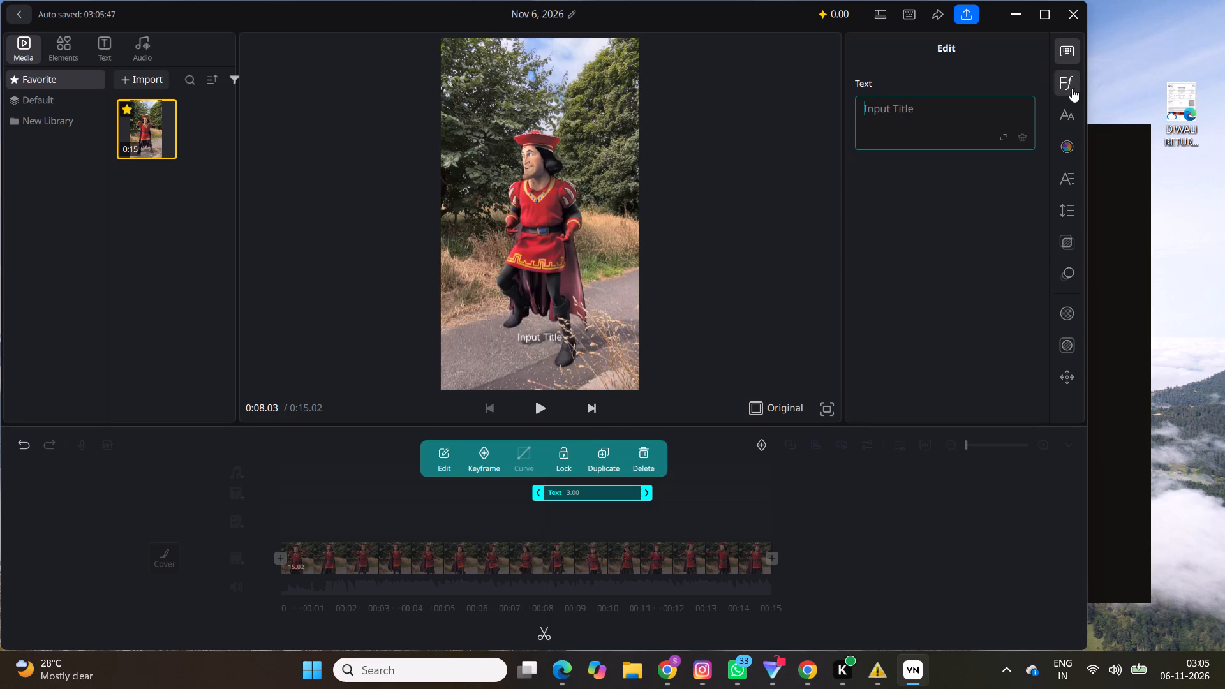
Switch to Chrome and copy the required on-screen text "HEY EVERYBODY, BY KOLTER" from the campaign requirements.
{"action": "left_click", "coordinate": [1109, 61]}
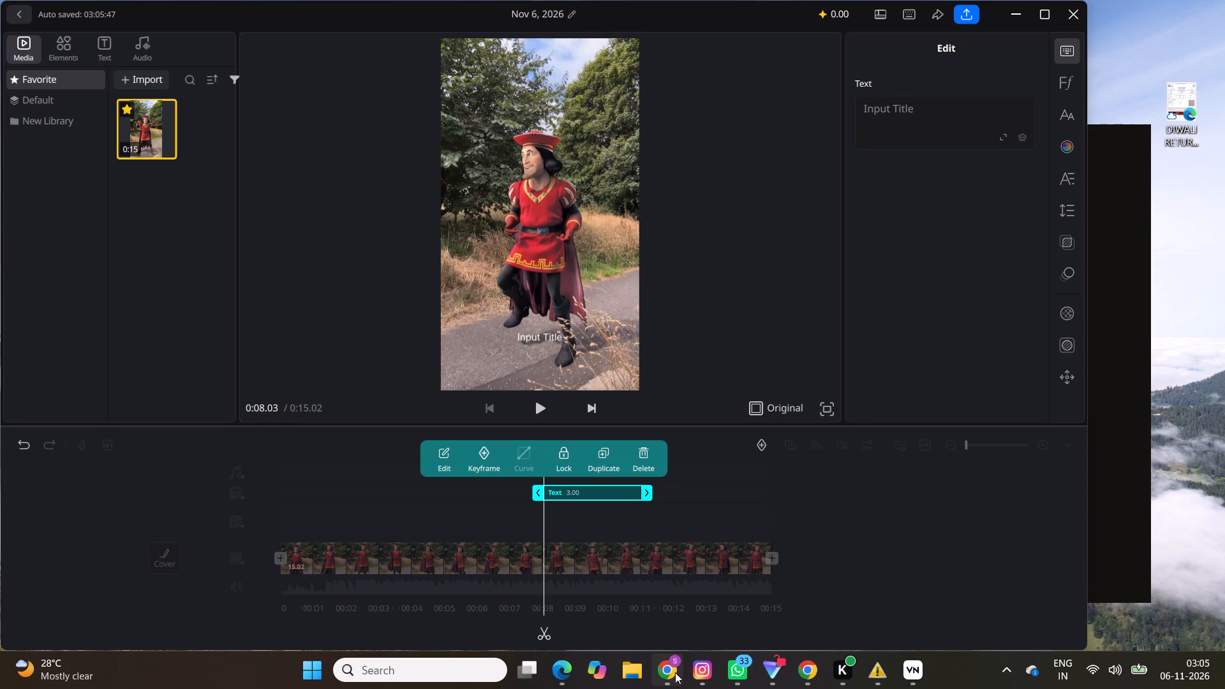
{"action": "left_click", "coordinate": [675, 672]}
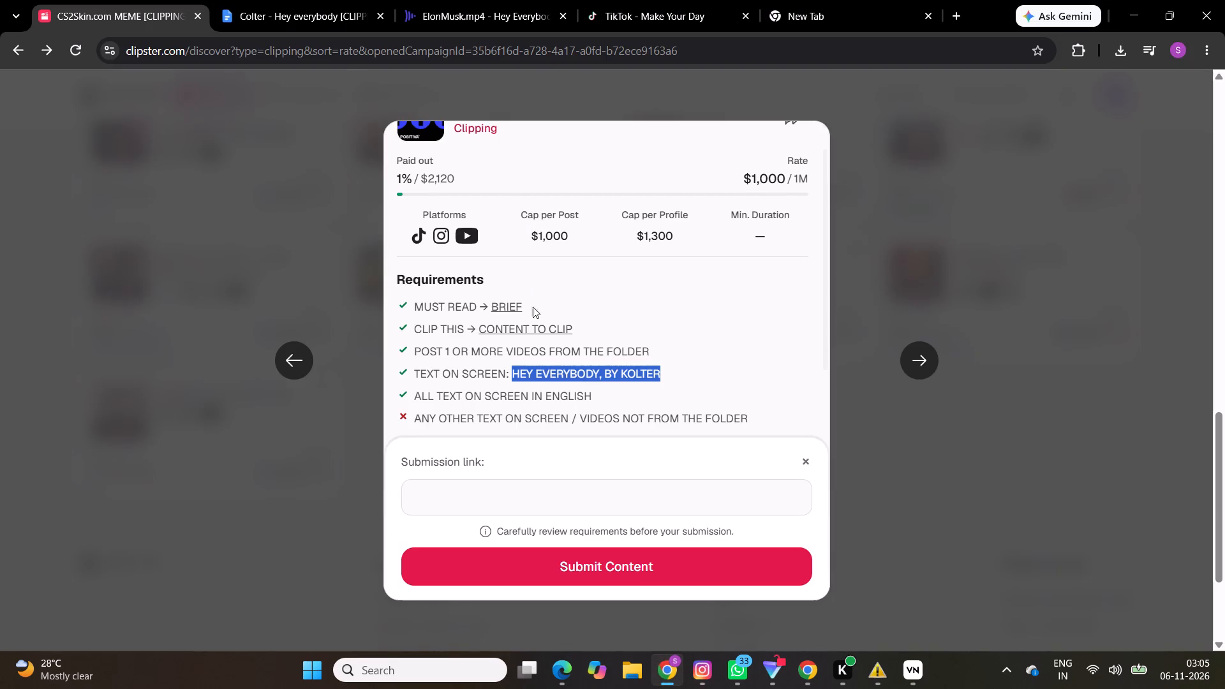
{"action": "right_click", "coordinate": [611, 370]}
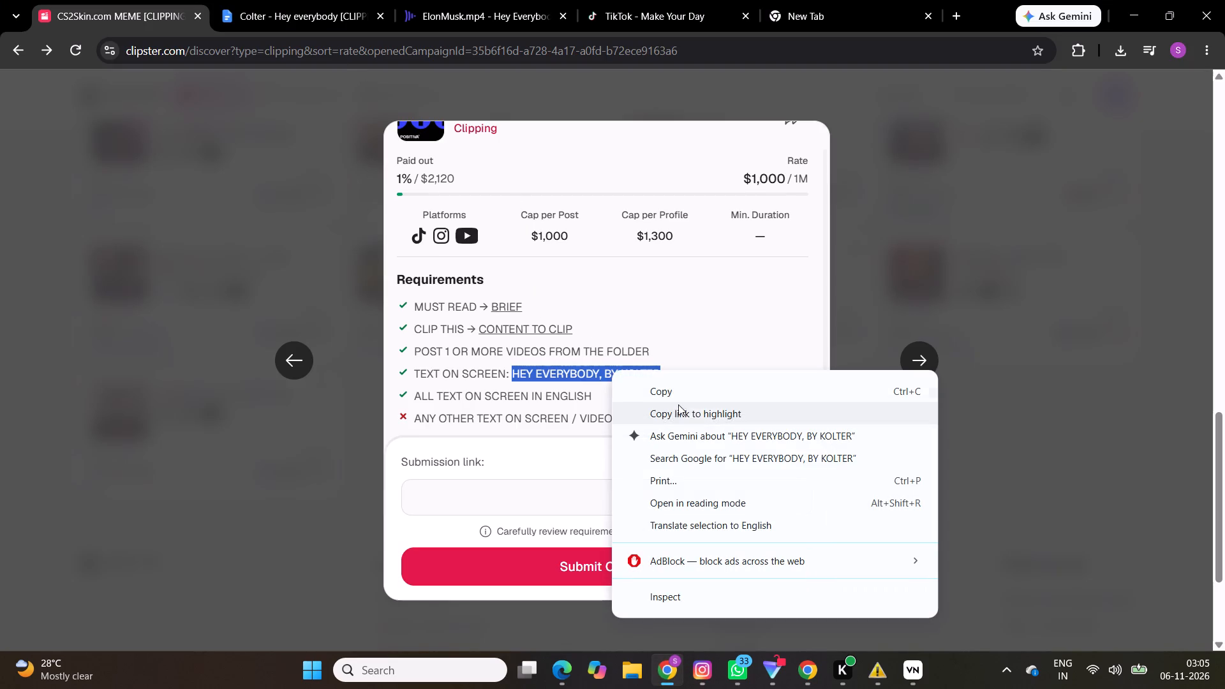
{"action": "left_click", "coordinate": [683, 387]}
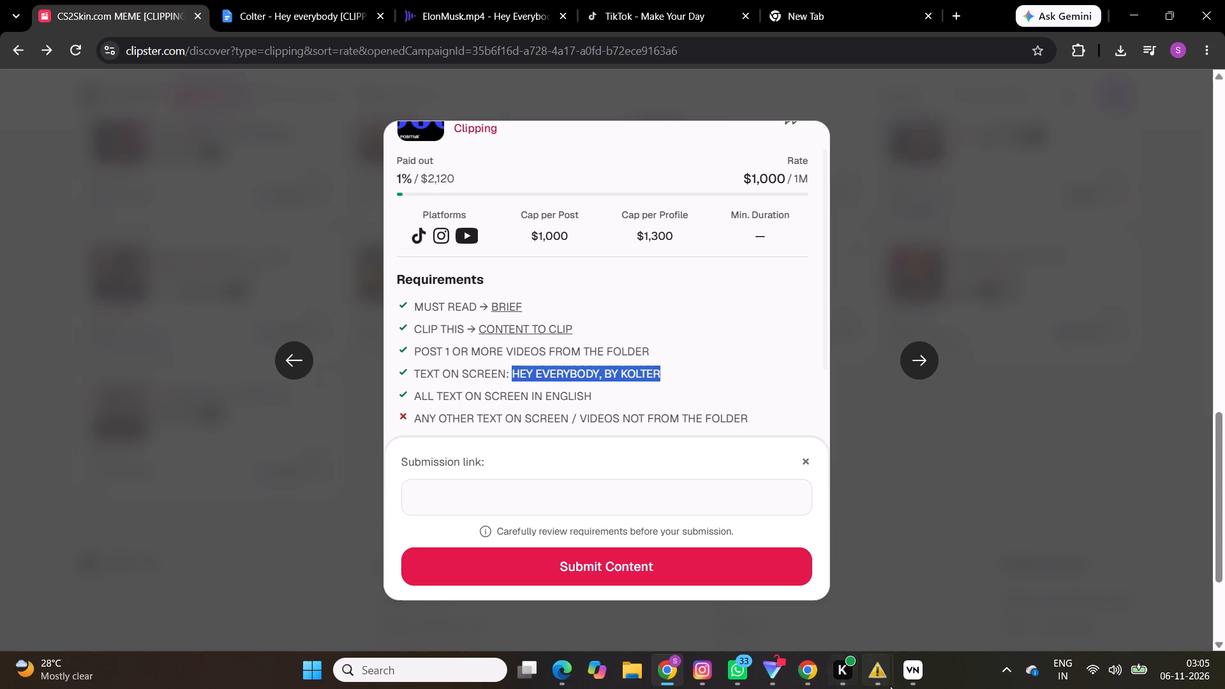
Switch to VN and paste "HEY EVERYBODY, BY KOLTER" as the text of the open text clip.
{"action": "left_click", "coordinate": [910, 677]}
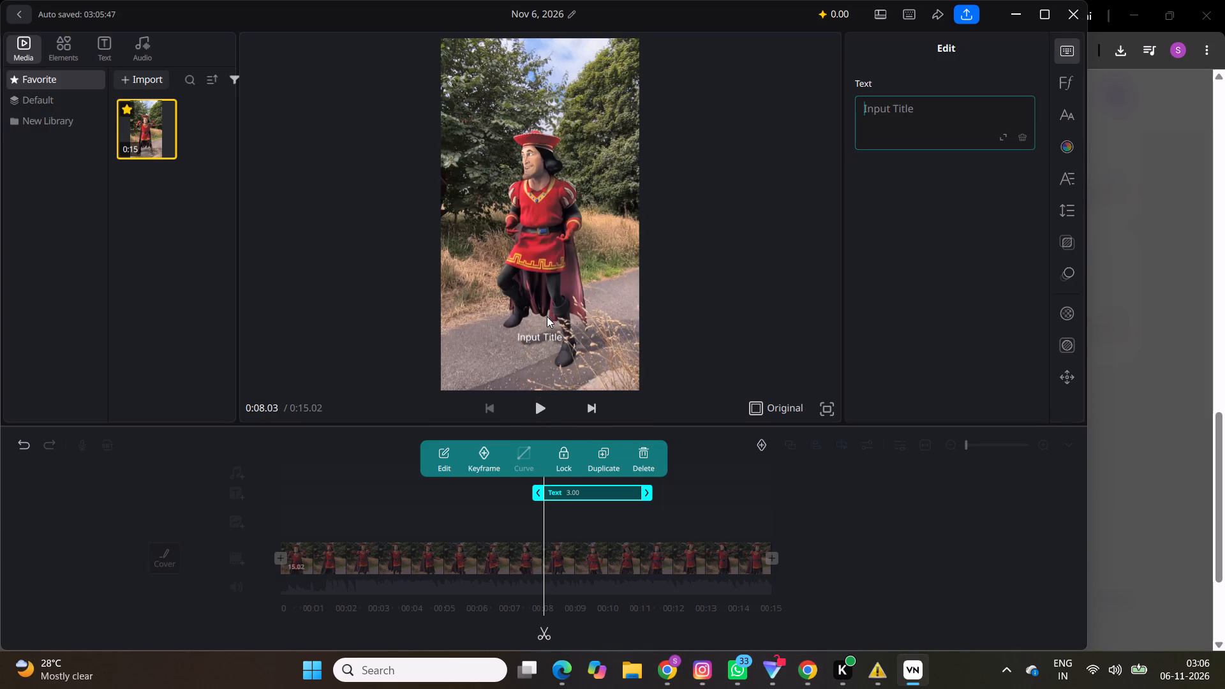
{"action": "left_click", "coordinate": [892, 114]}
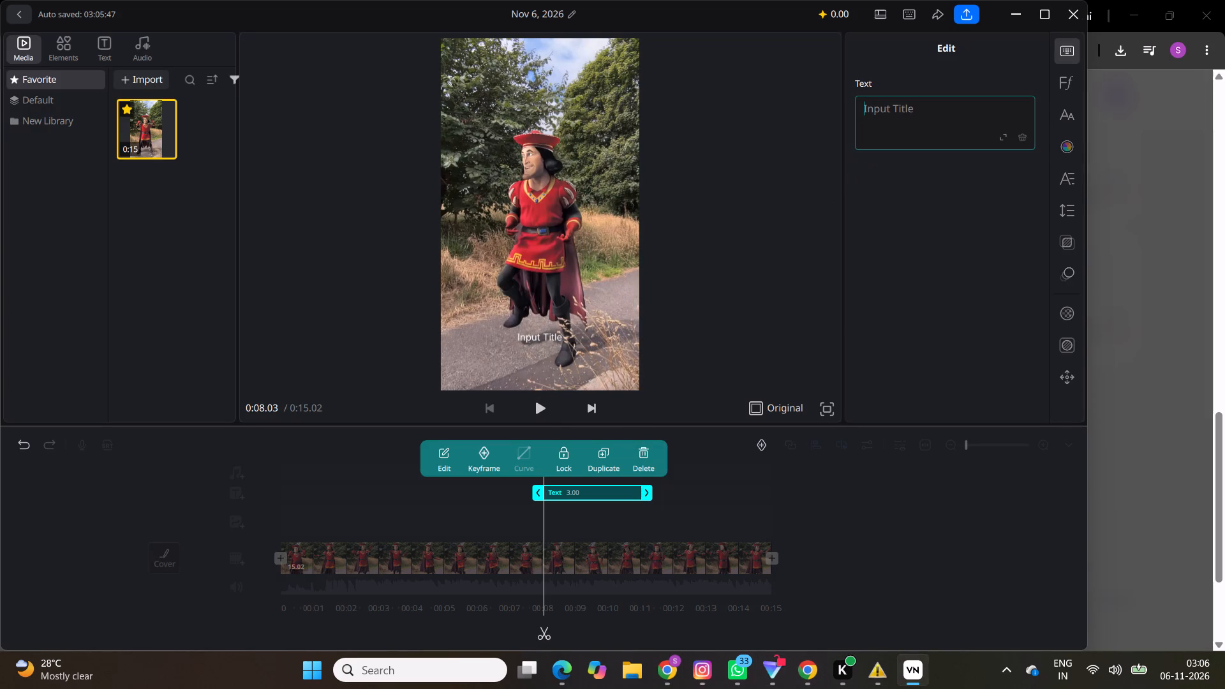
{"action": "right_click", "coordinate": [892, 114]}
{"action": "key", "text": "shift+v"}
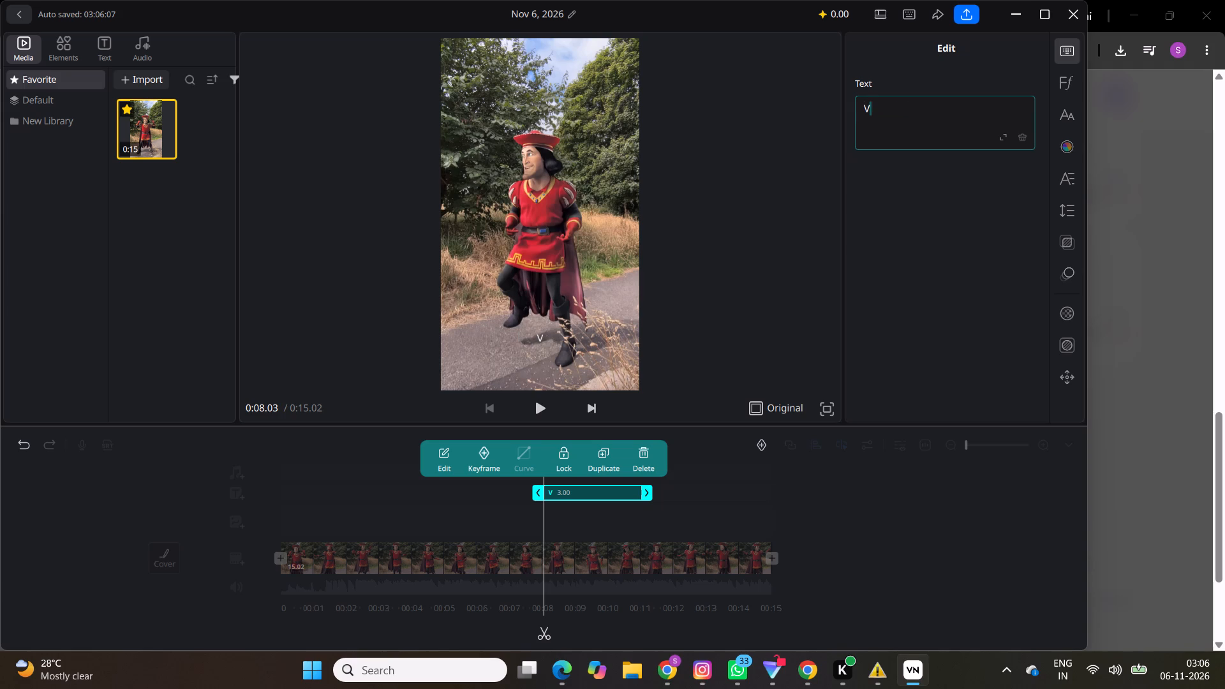
{"action": "key", "text": "BackSpace"}
{"action": "key", "text": "ctrl+v"}
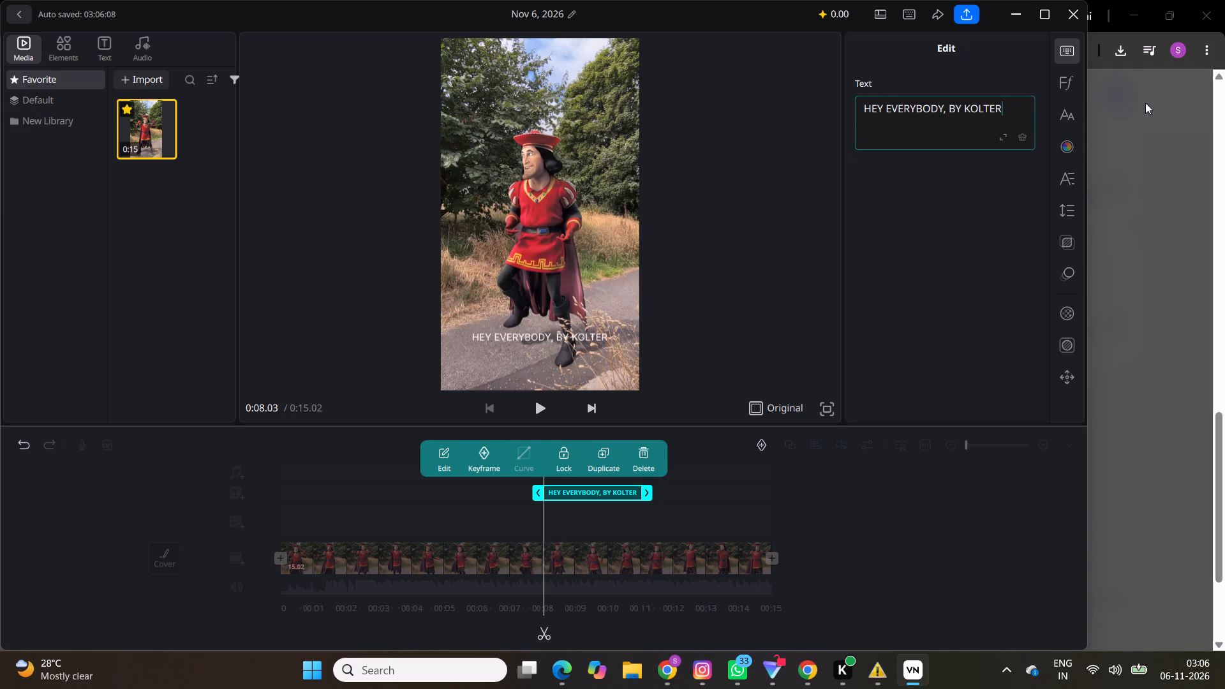
Set the caption's font to Inter Semi Bold Italic.
{"action": "left_click", "coordinate": [1064, 84]}
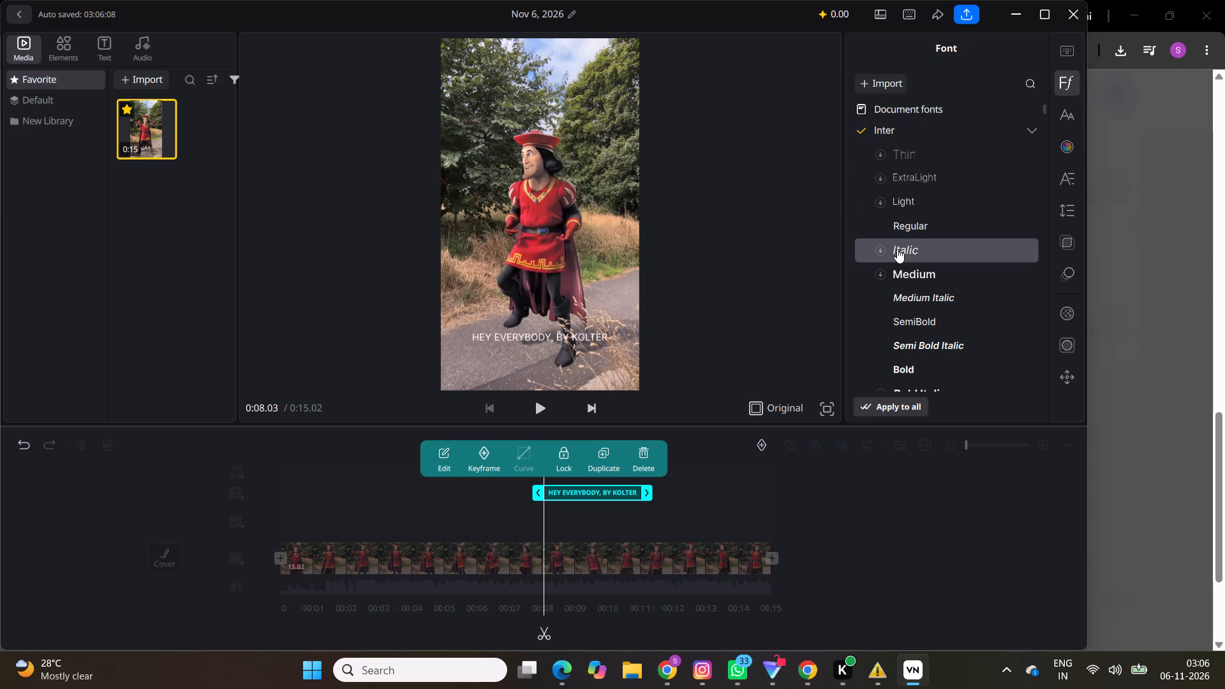
{"action": "left_click", "coordinate": [907, 339]}
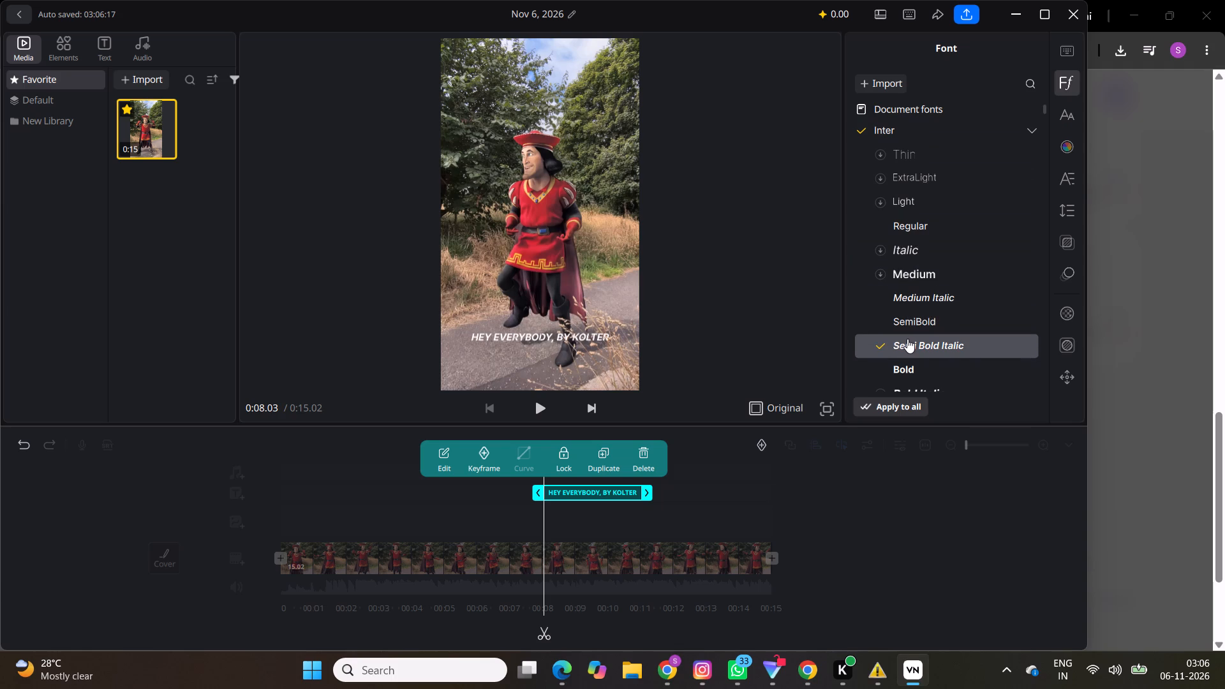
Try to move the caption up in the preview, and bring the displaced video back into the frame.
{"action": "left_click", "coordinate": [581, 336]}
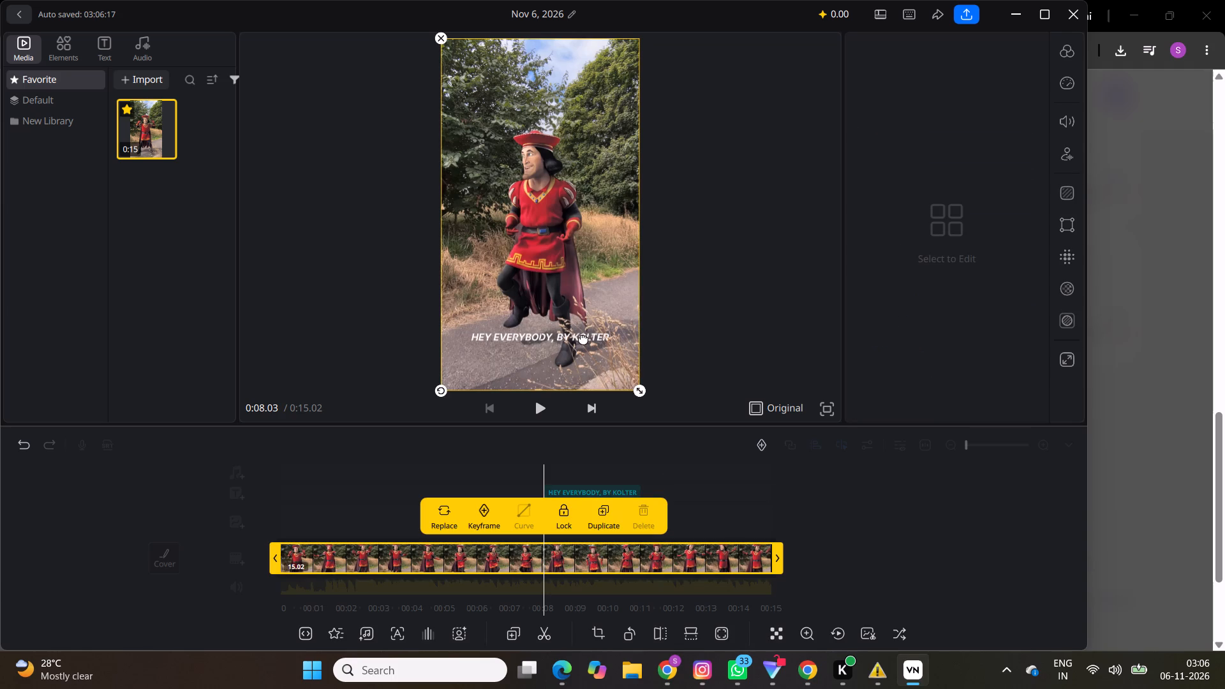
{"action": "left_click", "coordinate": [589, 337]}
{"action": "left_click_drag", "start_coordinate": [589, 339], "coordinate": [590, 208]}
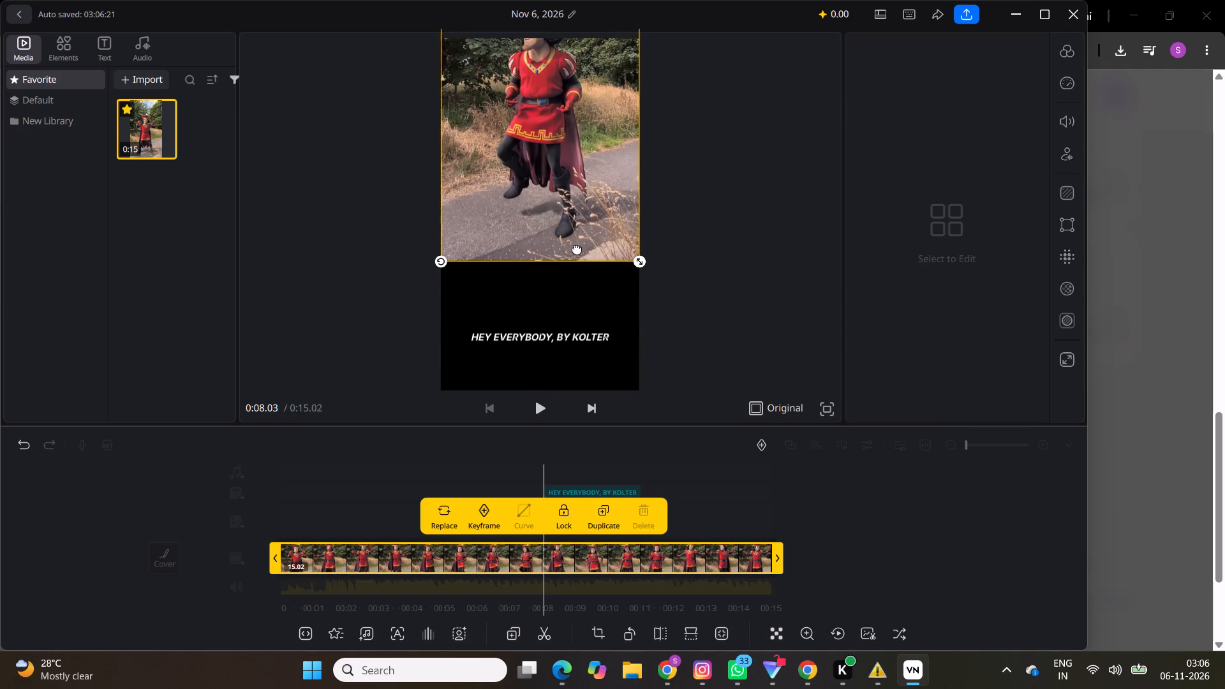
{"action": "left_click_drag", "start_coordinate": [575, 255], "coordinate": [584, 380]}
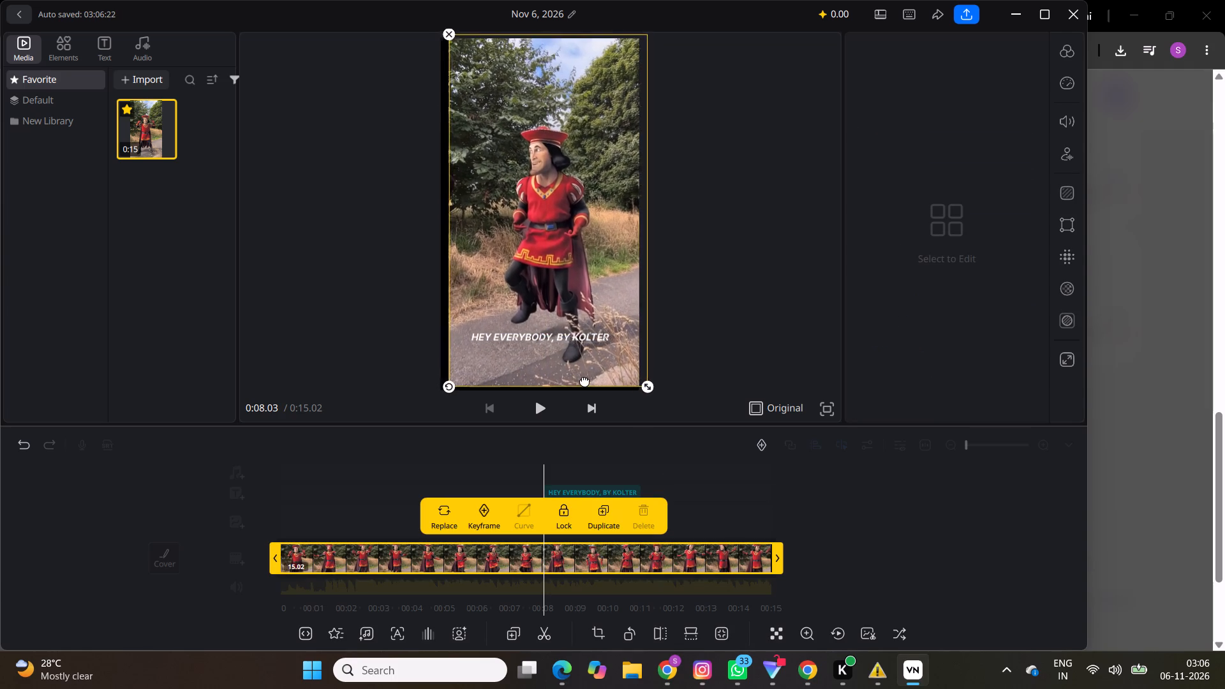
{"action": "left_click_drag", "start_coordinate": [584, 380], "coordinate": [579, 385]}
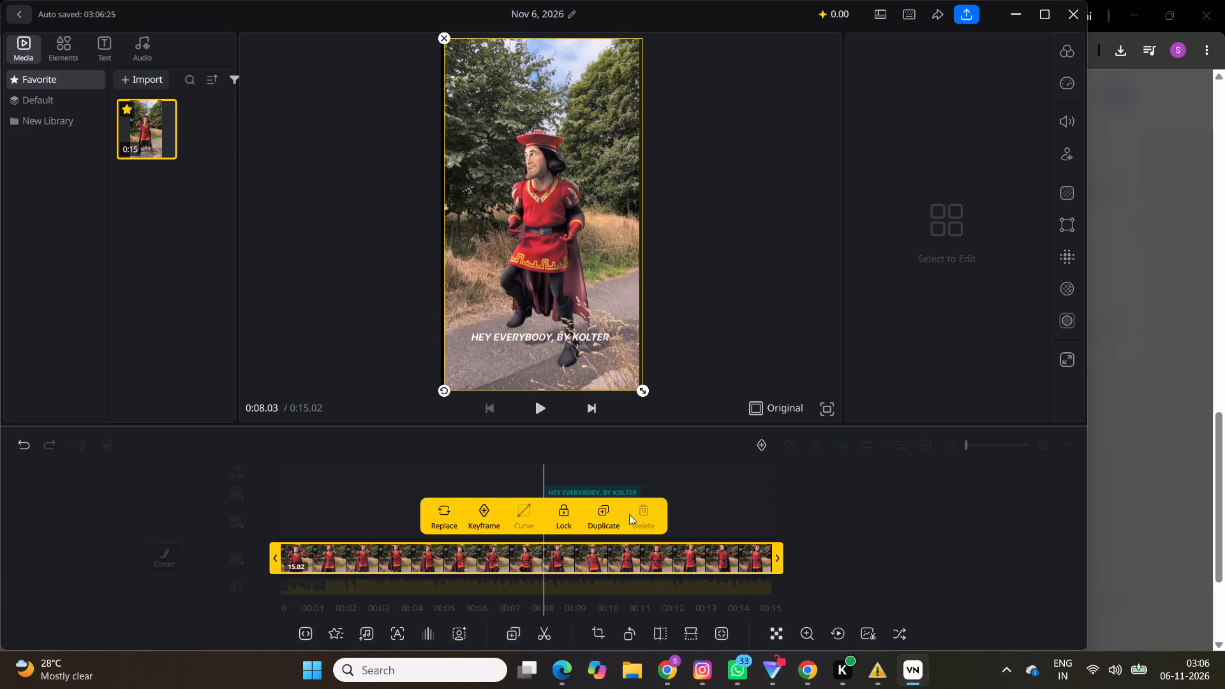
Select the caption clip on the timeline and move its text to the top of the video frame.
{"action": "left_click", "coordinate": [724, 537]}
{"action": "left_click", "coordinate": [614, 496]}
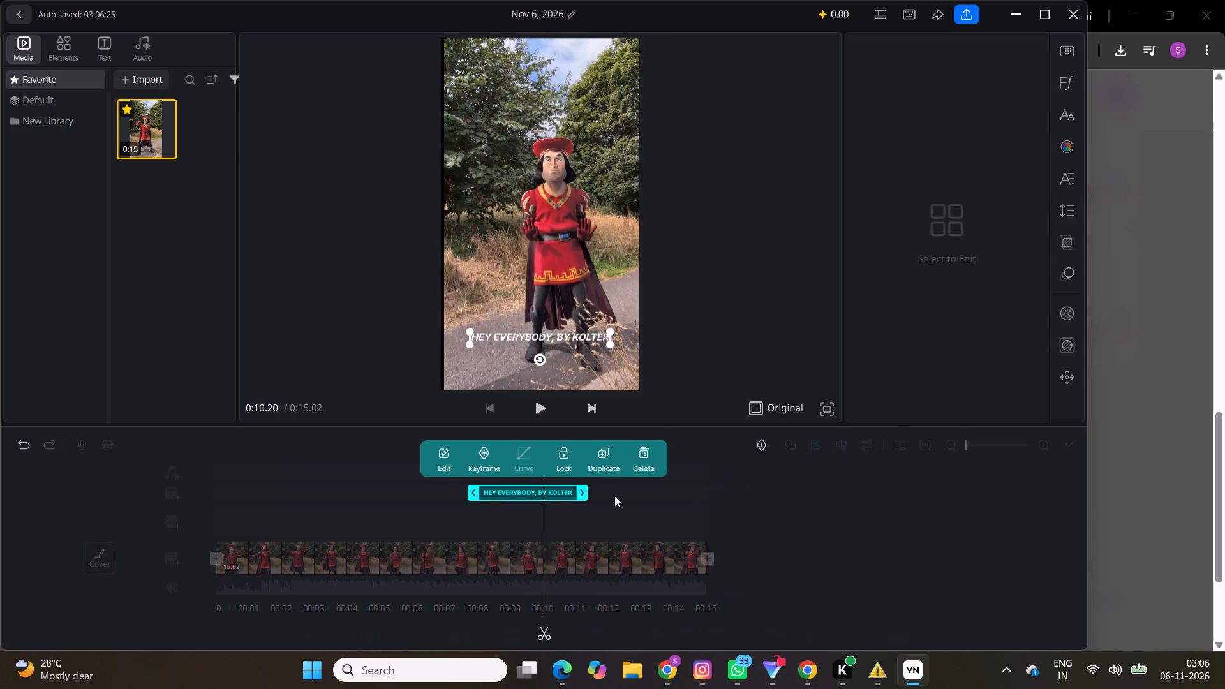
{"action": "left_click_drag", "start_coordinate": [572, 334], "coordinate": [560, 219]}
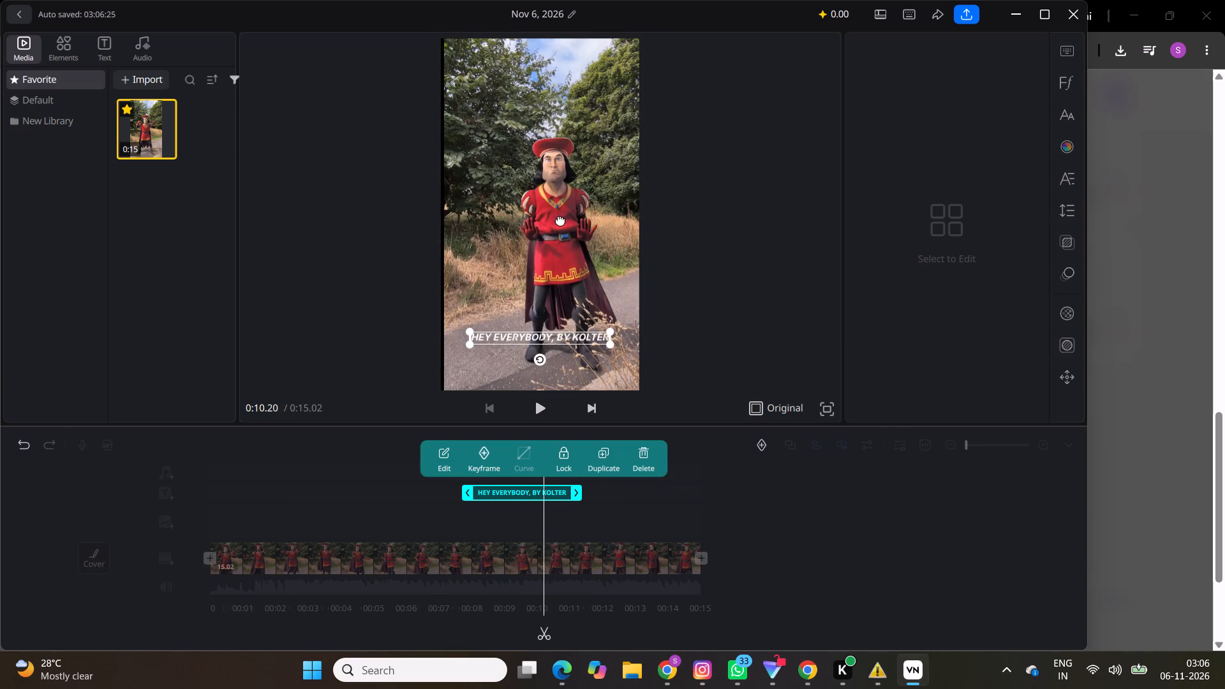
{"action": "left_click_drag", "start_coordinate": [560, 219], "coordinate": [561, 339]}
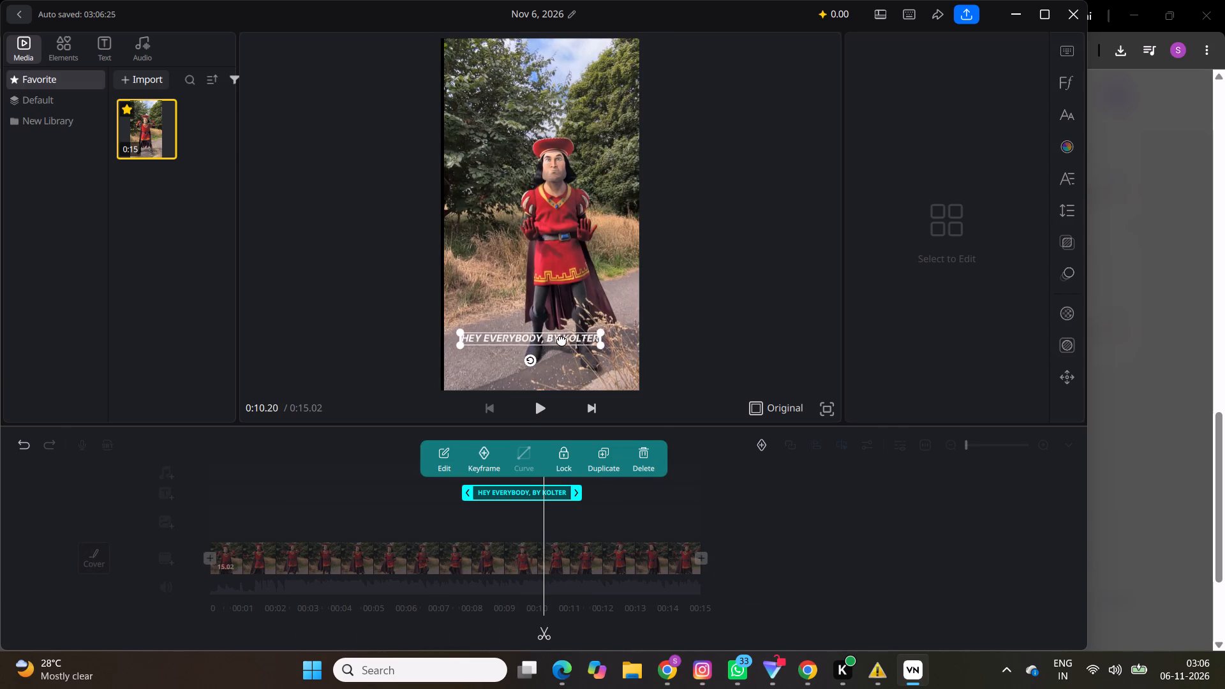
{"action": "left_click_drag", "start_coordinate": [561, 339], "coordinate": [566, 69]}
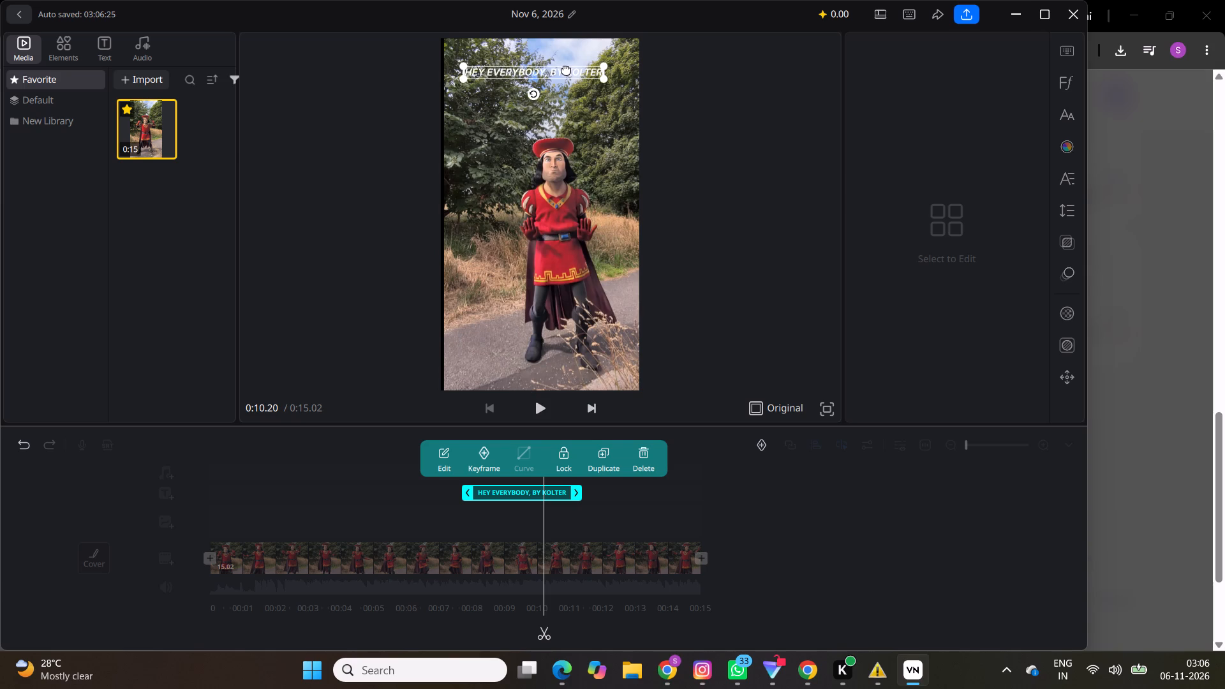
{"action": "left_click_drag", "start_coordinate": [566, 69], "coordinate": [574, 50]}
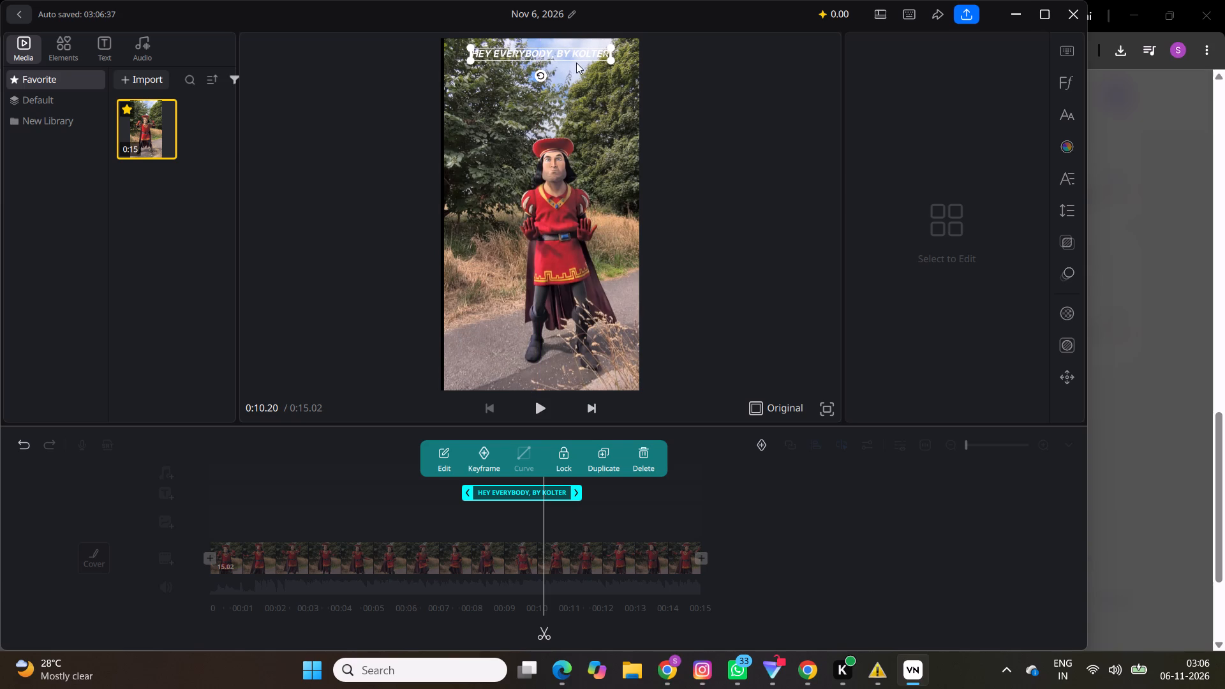
Resize the caption so it wraps onto two lines and shift it toward the frame's upper right corner.
{"action": "left_click_drag", "start_coordinate": [473, 61], "coordinate": [498, 66]}
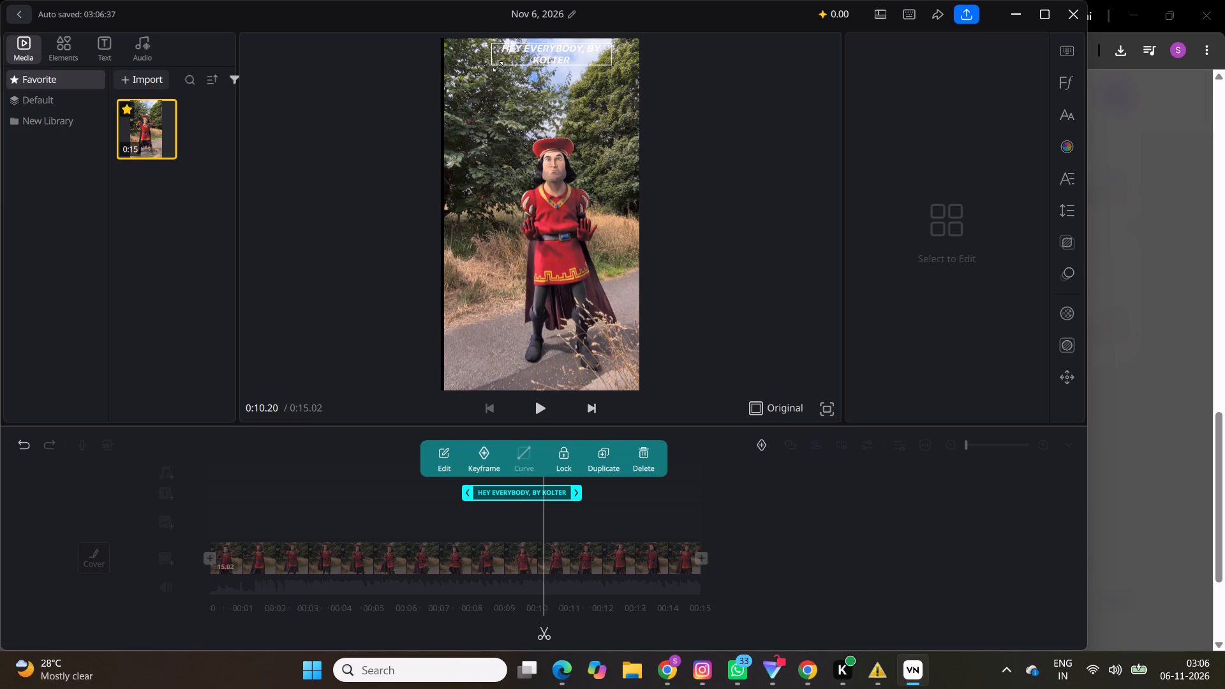
{"action": "left_click_drag", "start_coordinate": [498, 66], "coordinate": [481, 68]}
{"action": "left_click_drag", "start_coordinate": [547, 60], "coordinate": [549, 63]}
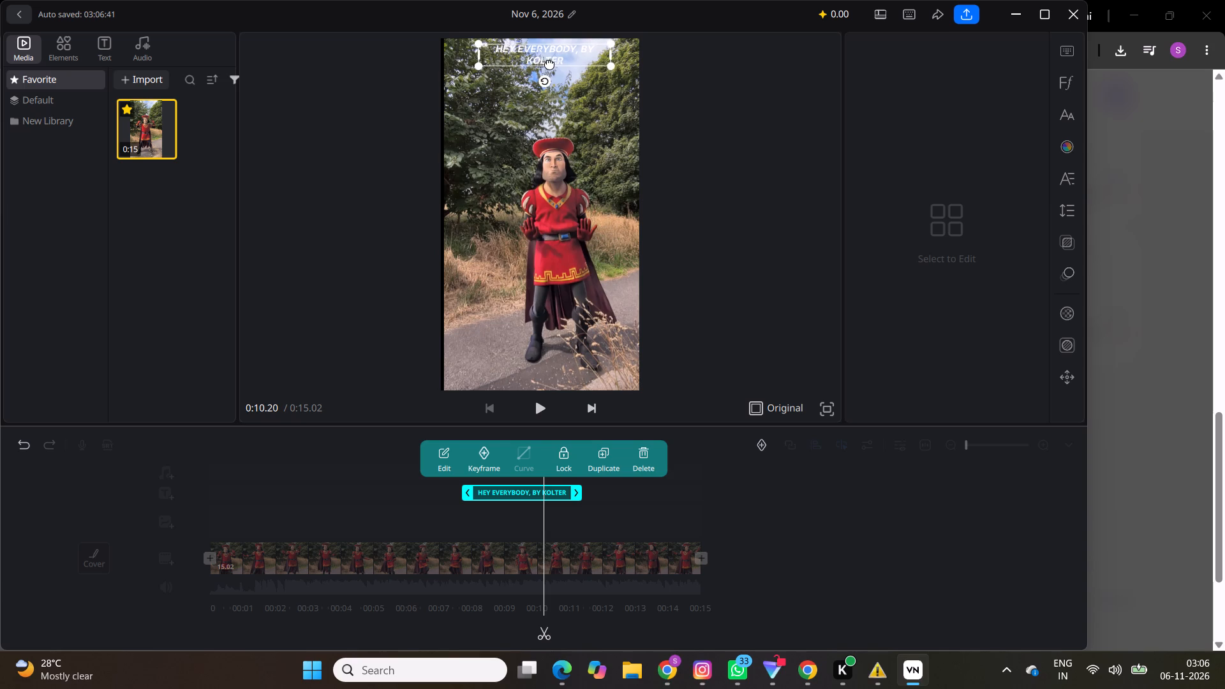
{"action": "left_click_drag", "start_coordinate": [549, 63], "coordinate": [572, 60]}
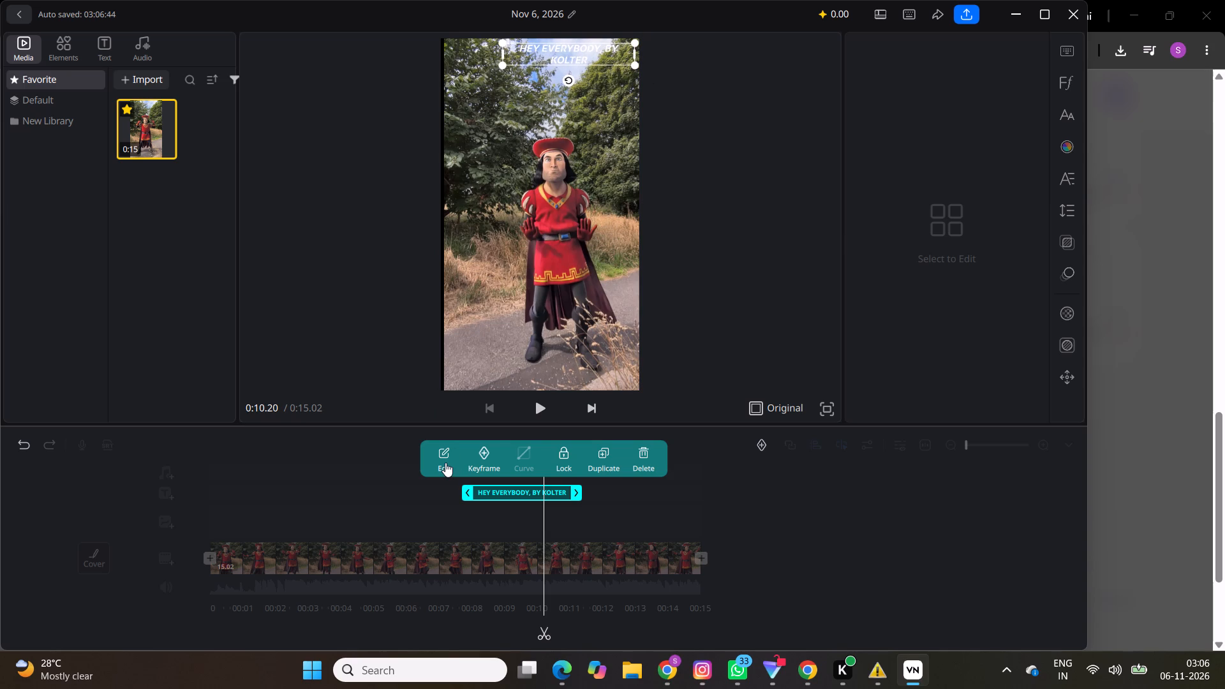
Change the caption's text color to black (000000).
{"action": "left_click", "coordinate": [445, 463]}
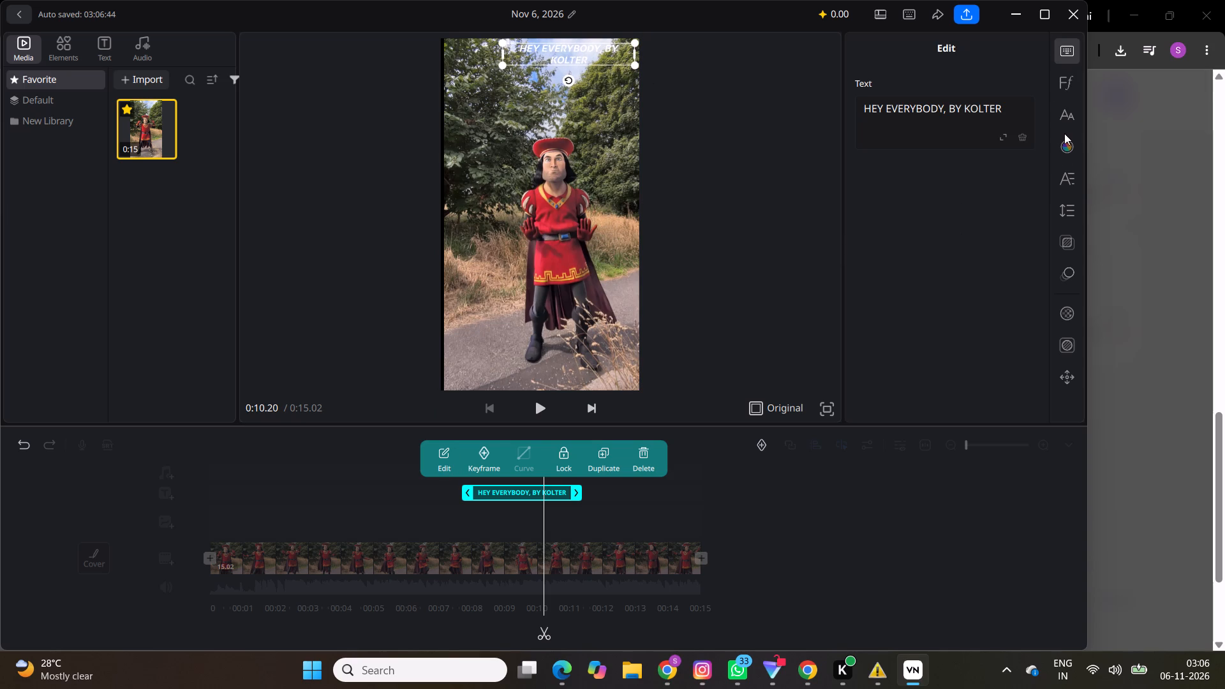
{"action": "left_click", "coordinate": [1064, 133]}
{"action": "left_click", "coordinate": [1064, 135]}
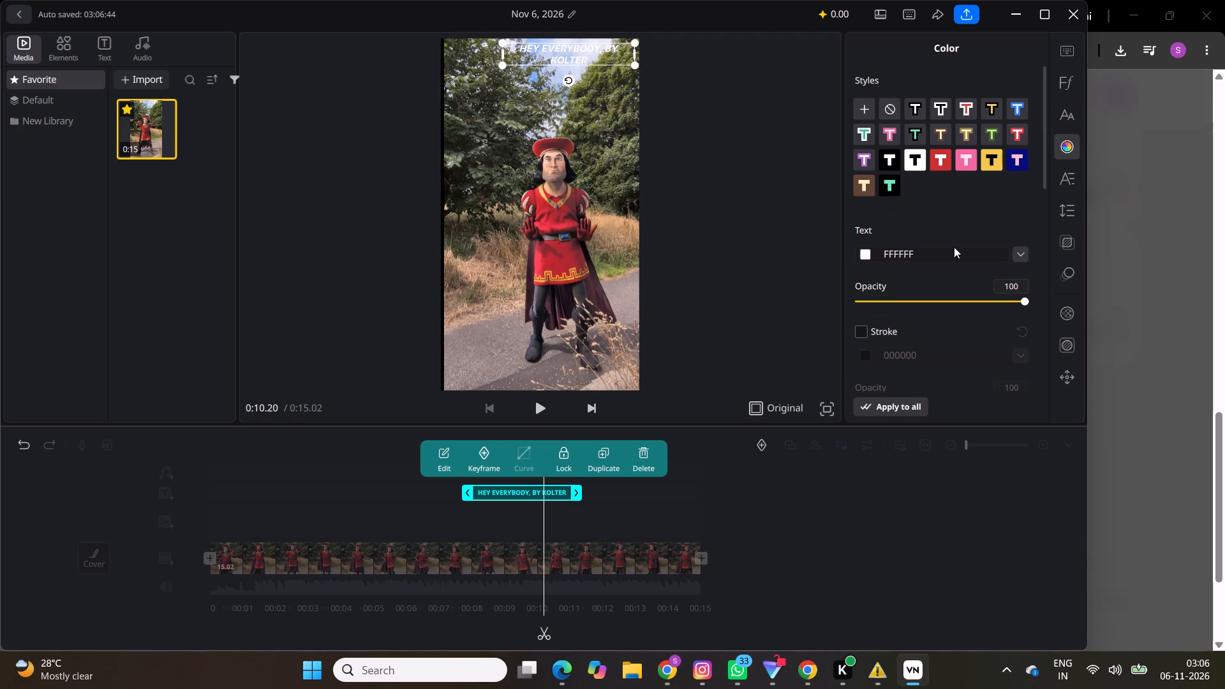
{"action": "left_click", "coordinate": [1018, 255]}
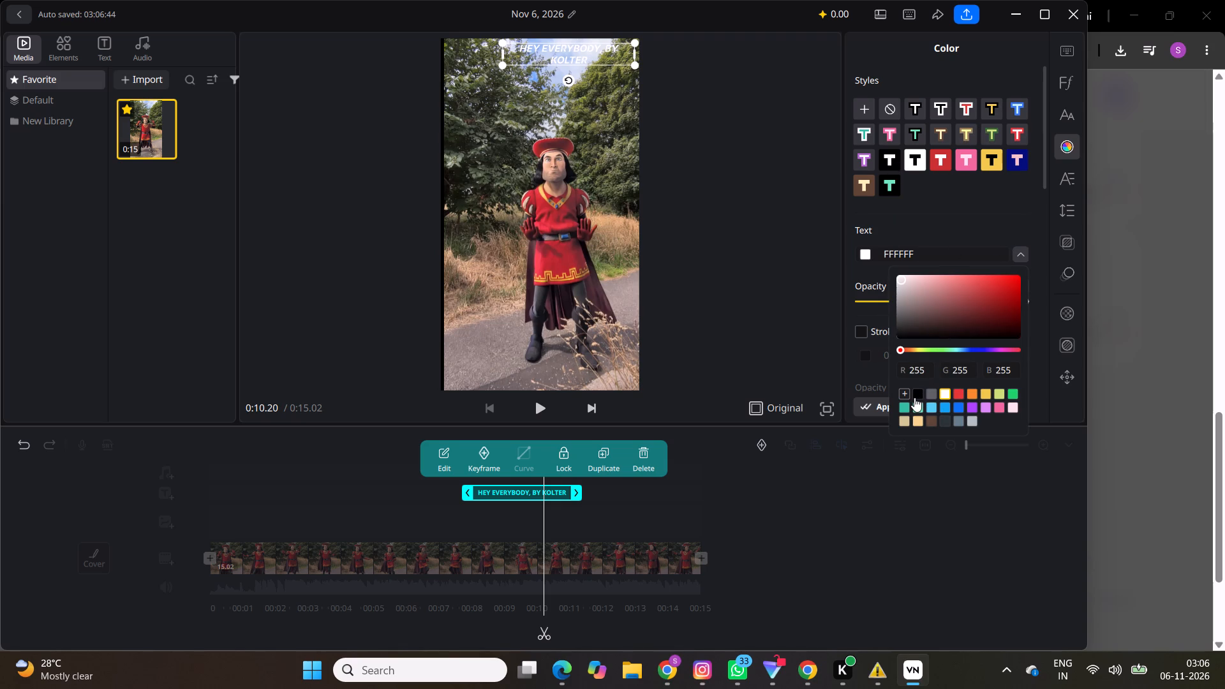
{"action": "left_click", "coordinate": [914, 397]}
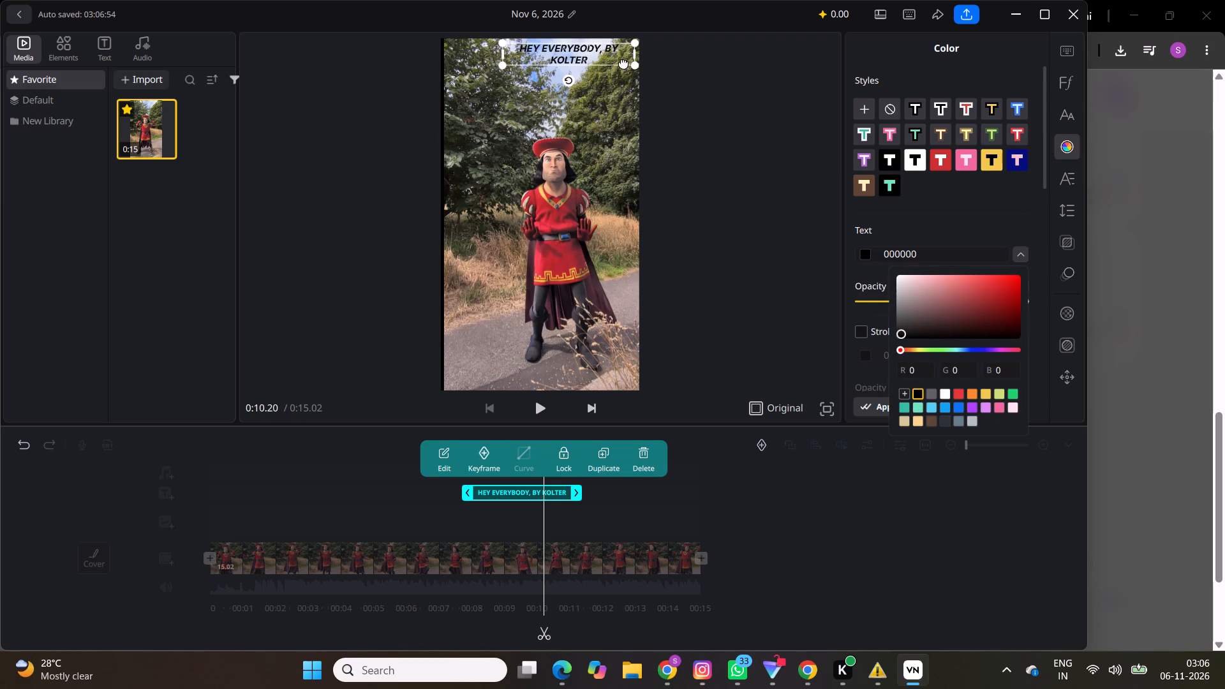
Shrink the caption slightly and place it in the lower left corner of the video frame.
{"action": "left_click_drag", "start_coordinate": [635, 66], "coordinate": [609, 63]}
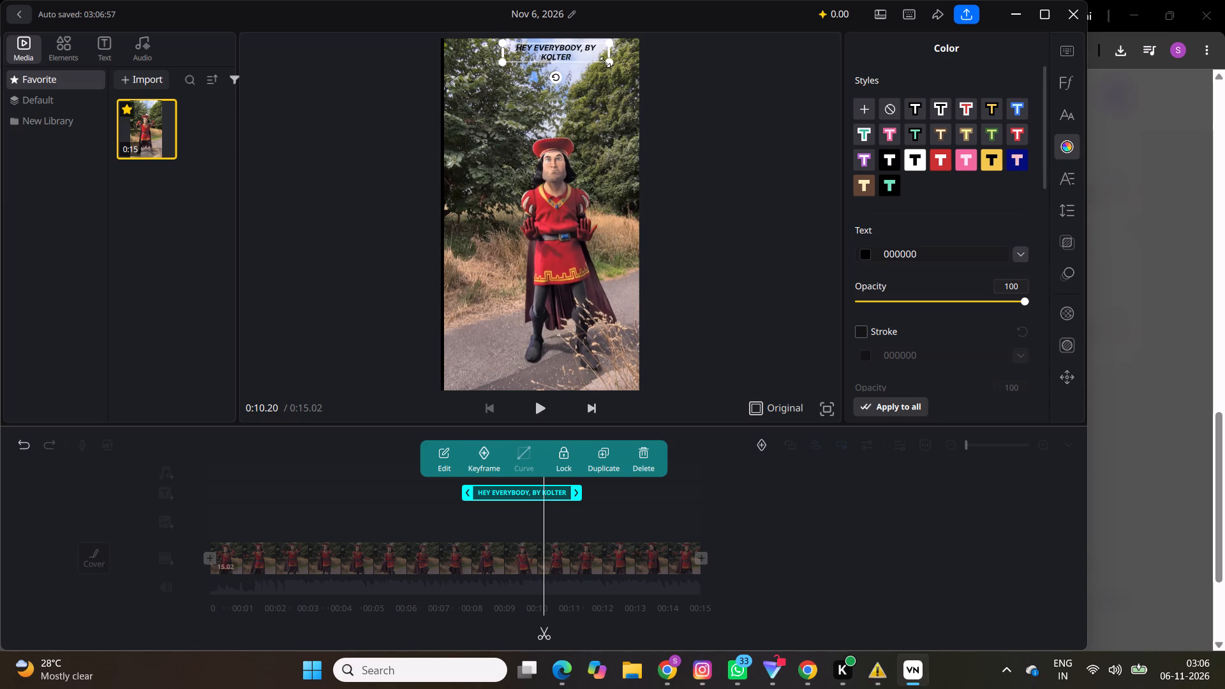
{"action": "left_click_drag", "start_coordinate": [574, 53], "coordinate": [591, 53]}
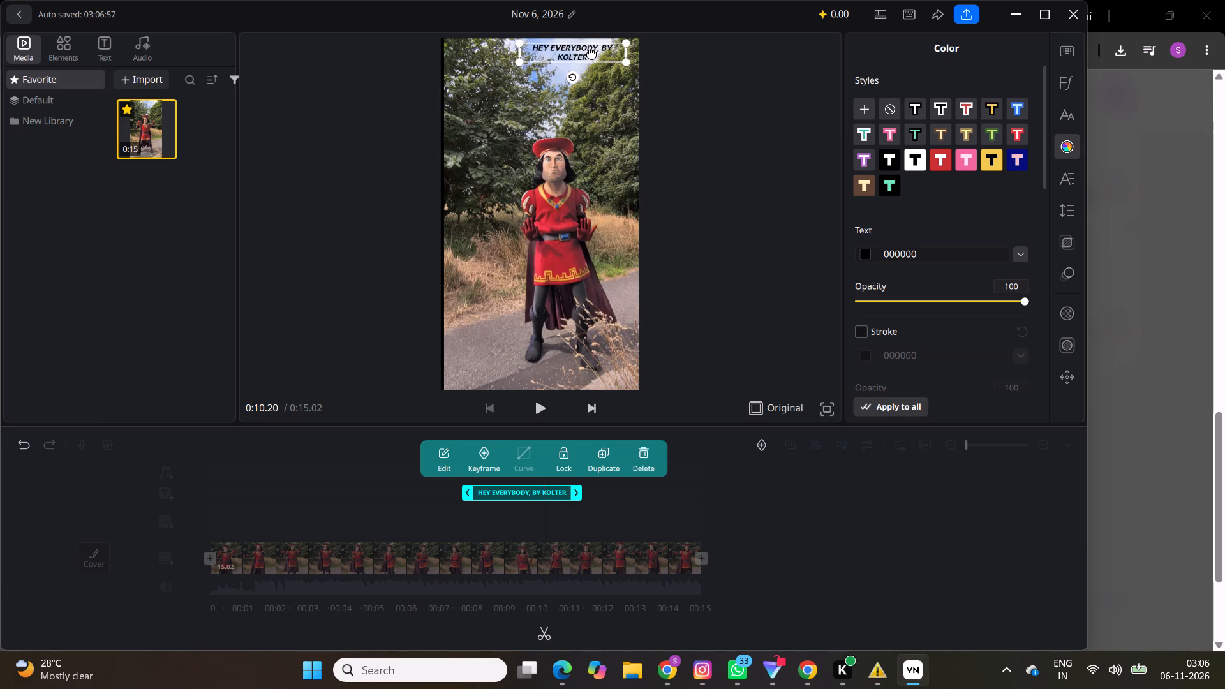
{"action": "left_click_drag", "start_coordinate": [591, 53], "coordinate": [528, 359]}
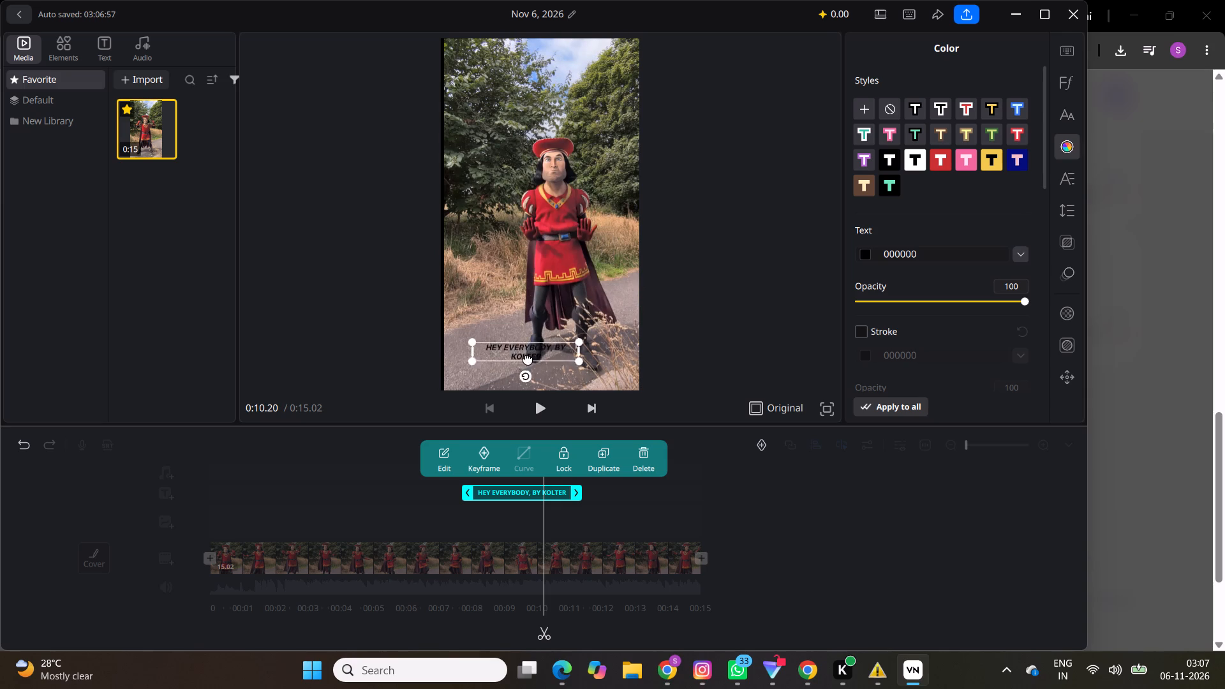
{"action": "left_click_drag", "start_coordinate": [528, 359], "coordinate": [523, 373]}
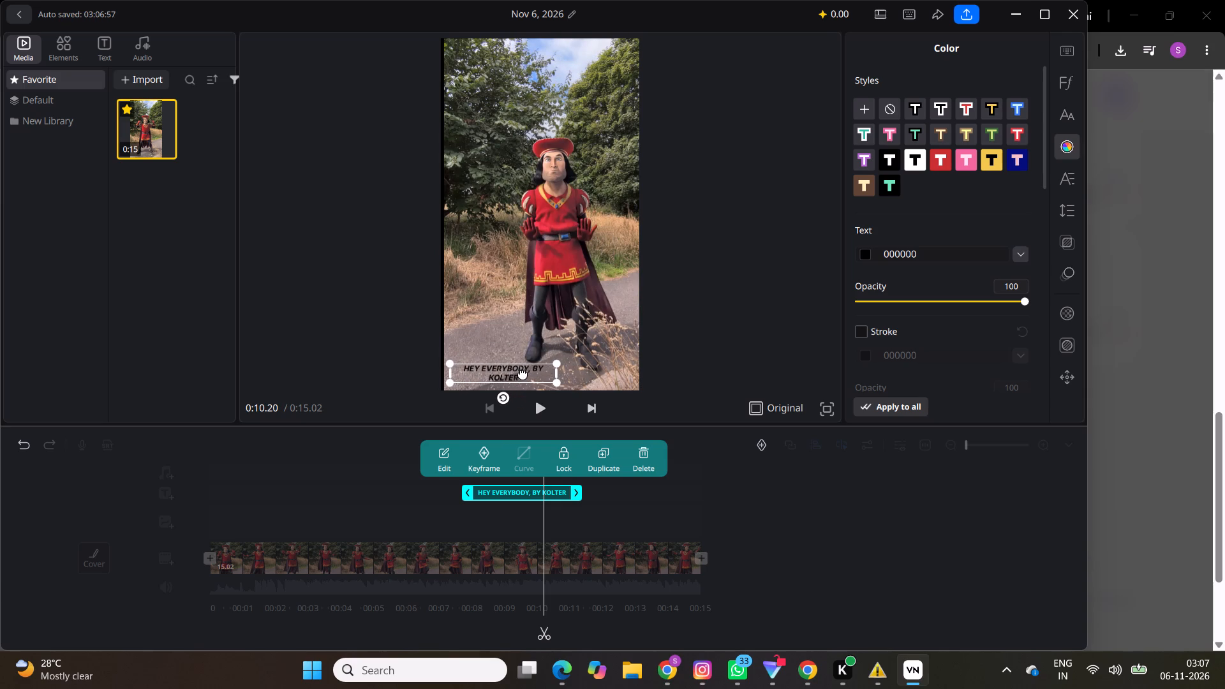
{"action": "left_click_drag", "start_coordinate": [523, 373], "coordinate": [519, 373]}
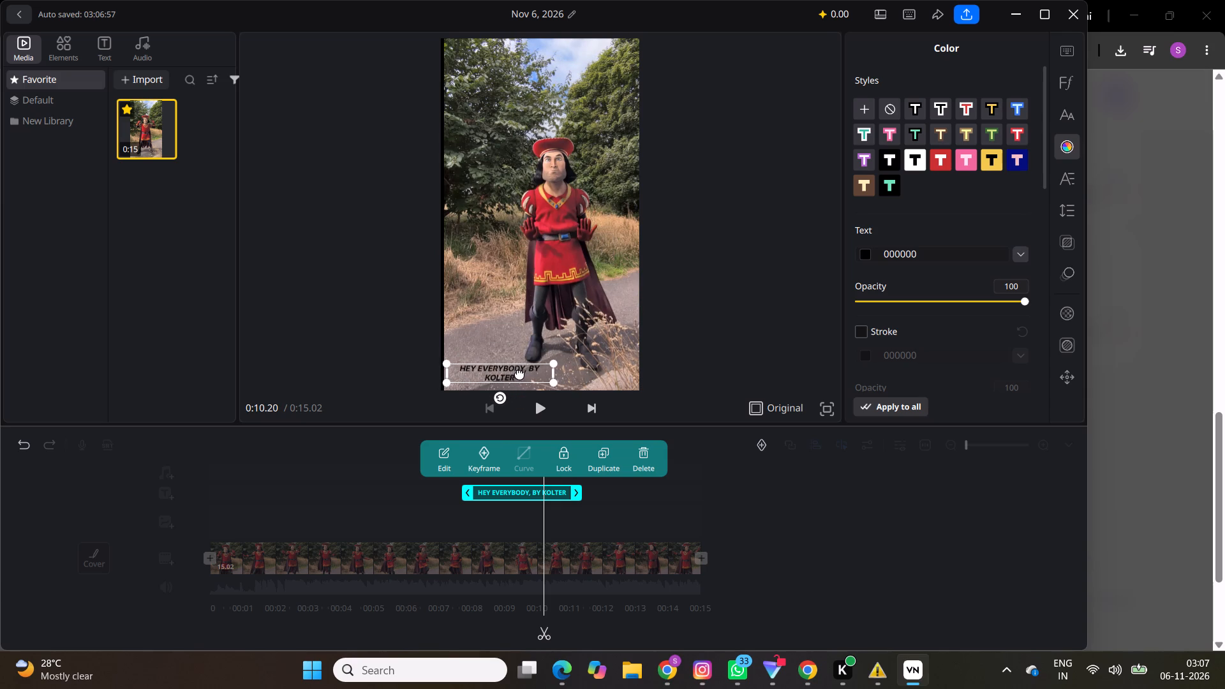
{"action": "left_click", "coordinate": [491, 309]}
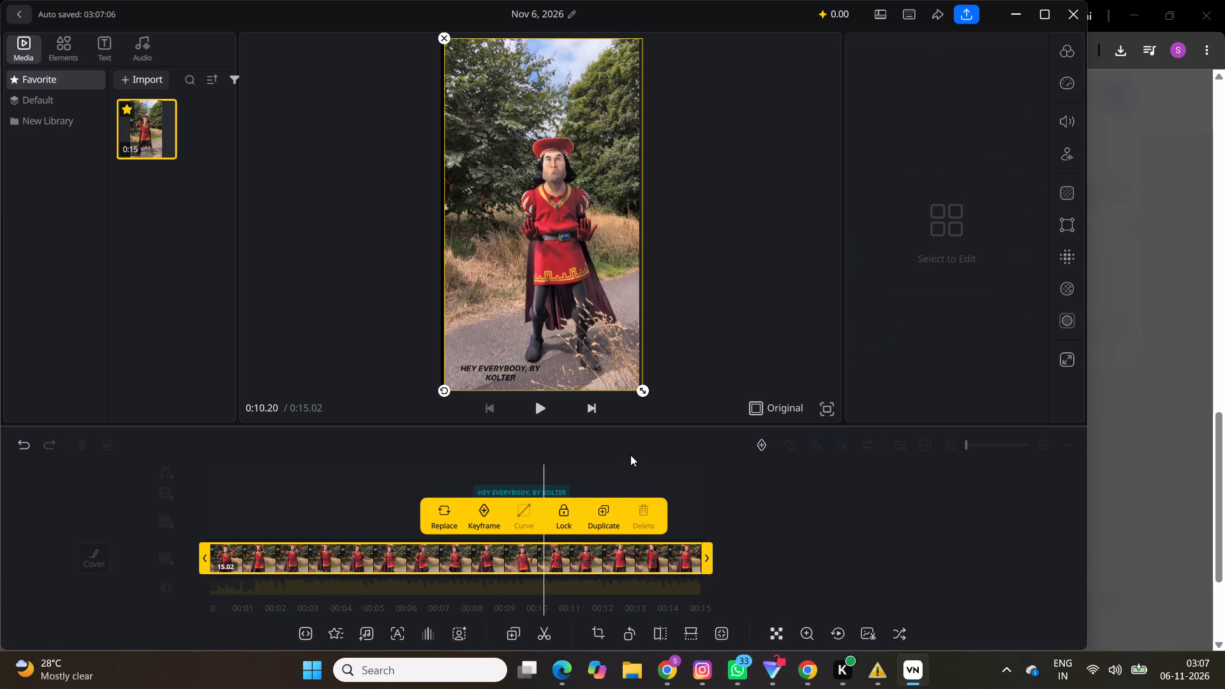
{"action": "left_click", "coordinate": [630, 455]}
Extend the caption clip on the timeline to start at 0 and last 14.84 seconds, nearly the whole video.
{"action": "left_click", "coordinate": [494, 492]}
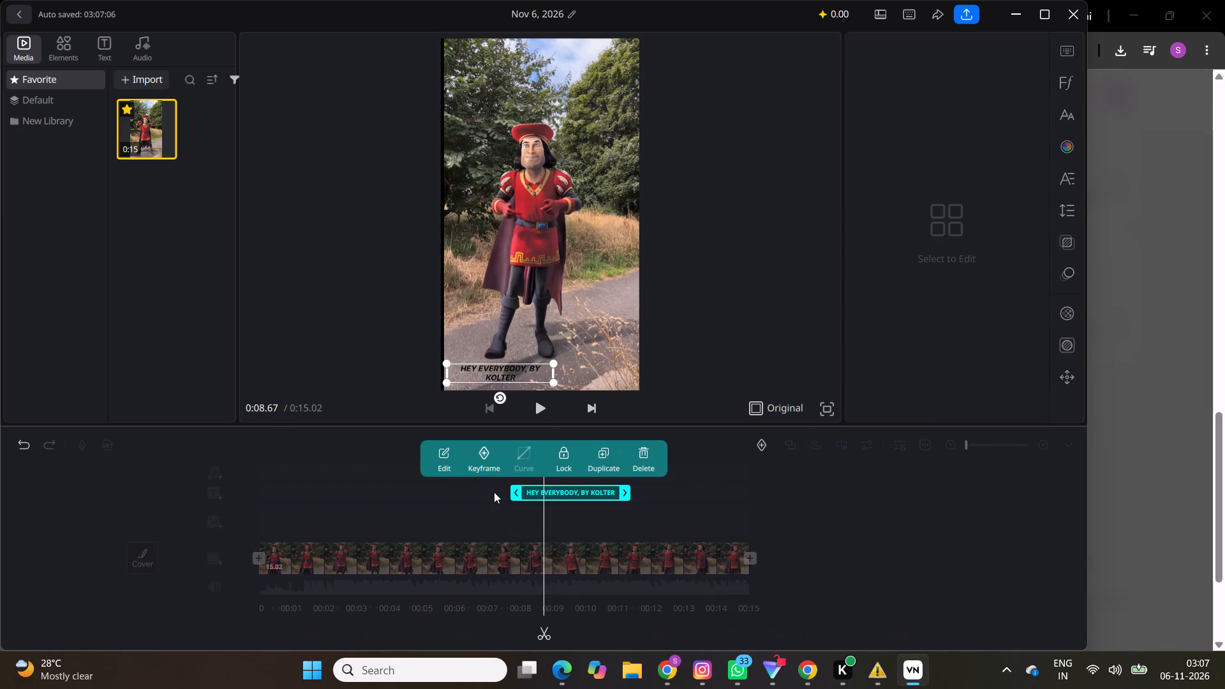
{"action": "left_click_drag", "start_coordinate": [517, 494], "coordinate": [313, 486]}
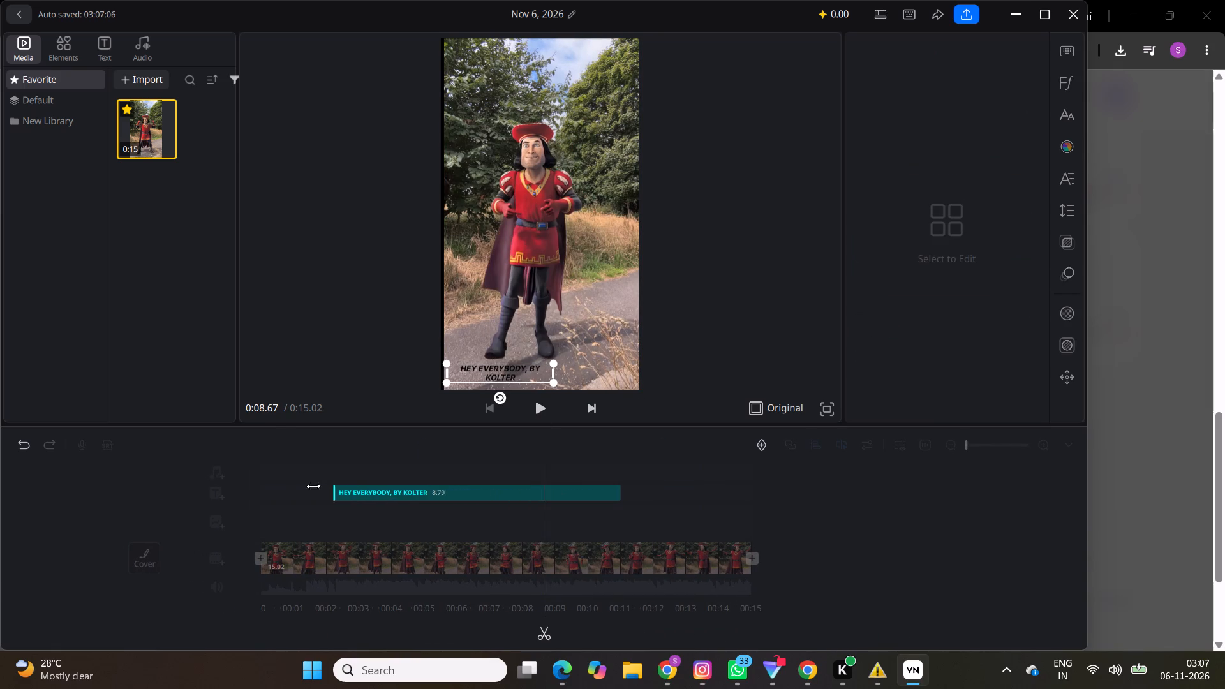
{"action": "left_click_drag", "start_coordinate": [313, 486], "coordinate": [232, 493]}
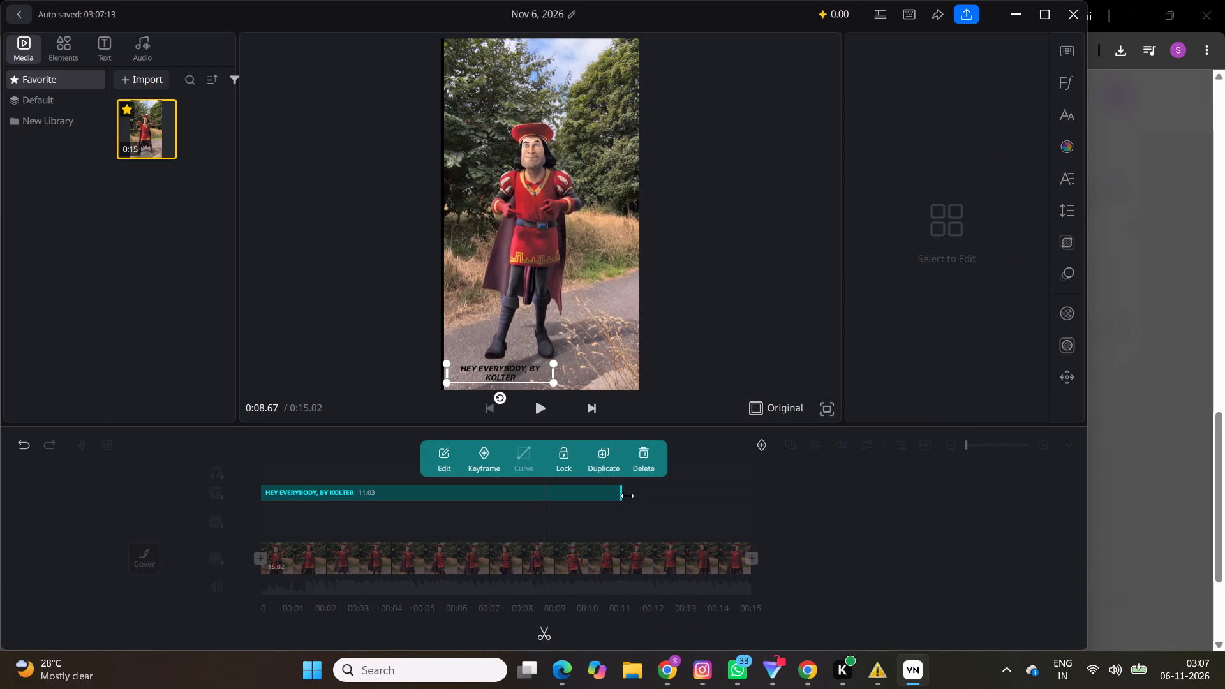
{"action": "left_click_drag", "start_coordinate": [627, 496], "coordinate": [755, 516]}
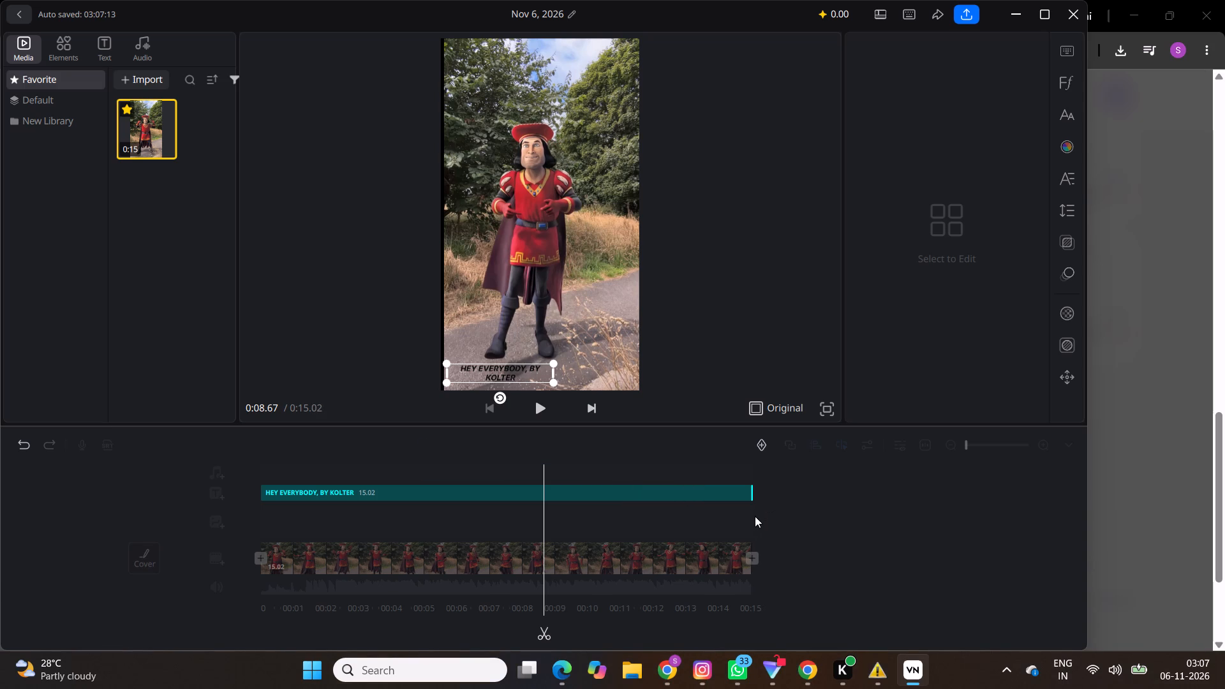
{"action": "left_click_drag", "start_coordinate": [755, 516], "coordinate": [752, 518]}
{"action": "left_click", "coordinate": [782, 522]}
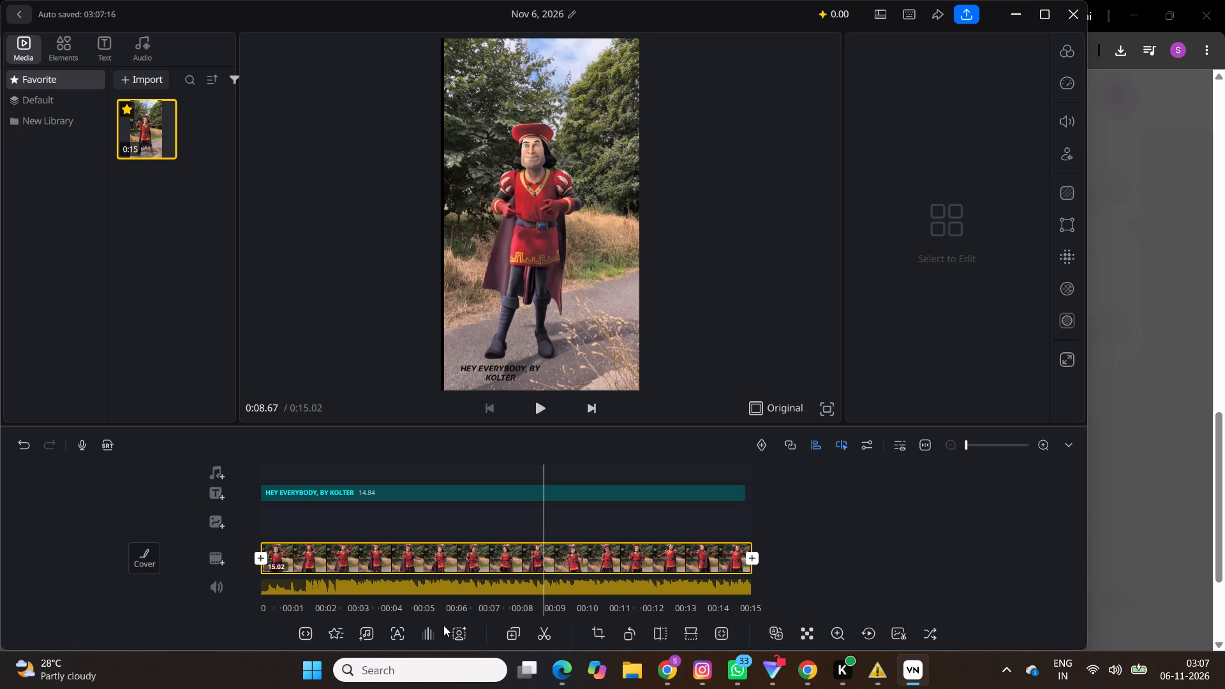
Open the full-screen preview to check the captioned video.
{"action": "left_click", "coordinate": [831, 406]}
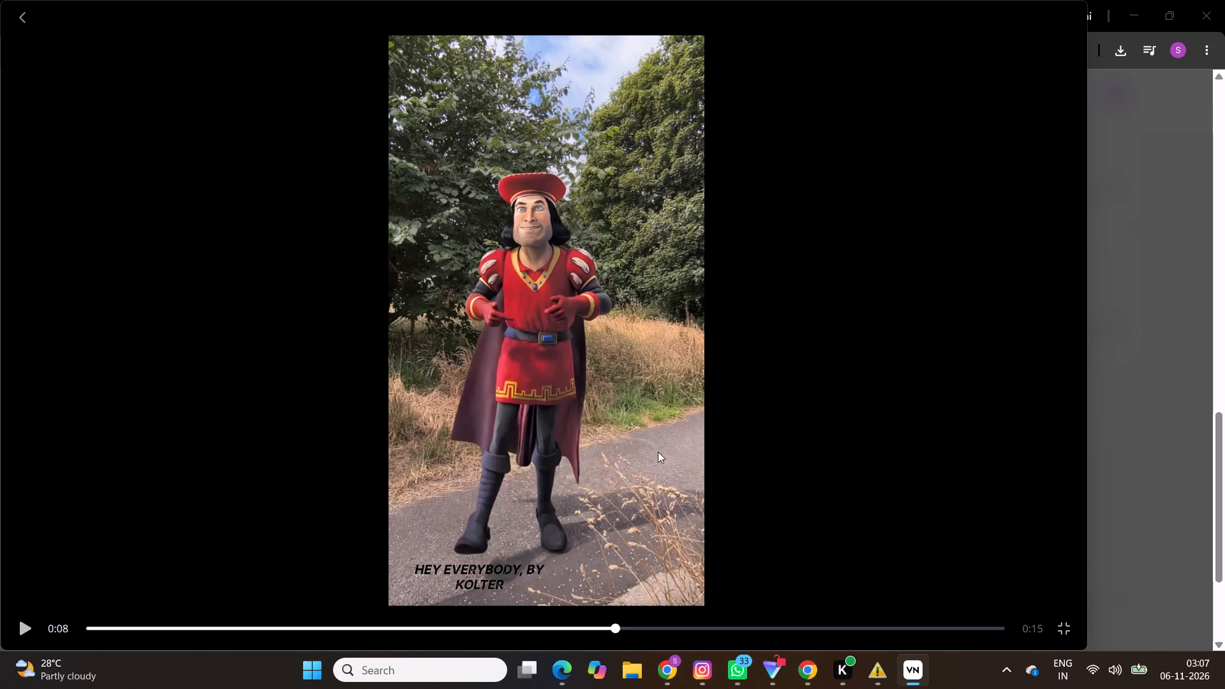
Check the captioned frame in the full-screen preview and exit back to the editor.
{"action": "left_click", "coordinate": [518, 593]}
{"action": "left_click", "coordinate": [1063, 626]}
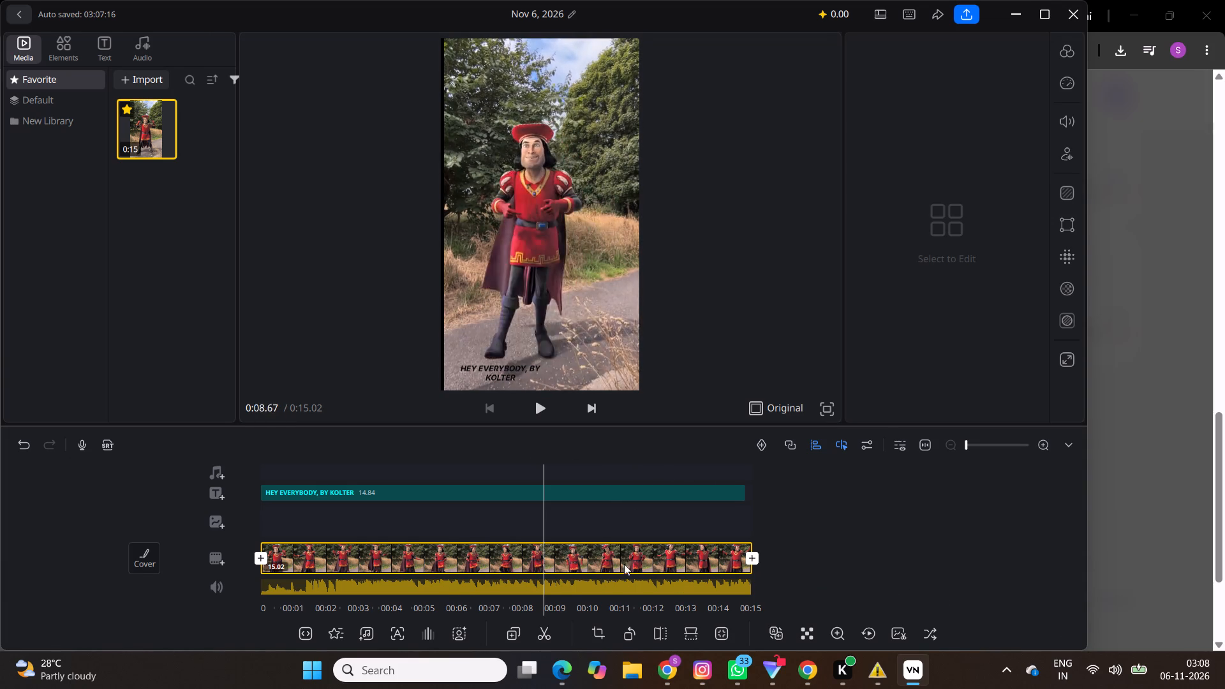
Move the "HEY EVERYBODY, BY KOLTER" caption to the top edge of the video frame, over the sky right of center.
{"action": "left_click", "coordinate": [517, 369]}
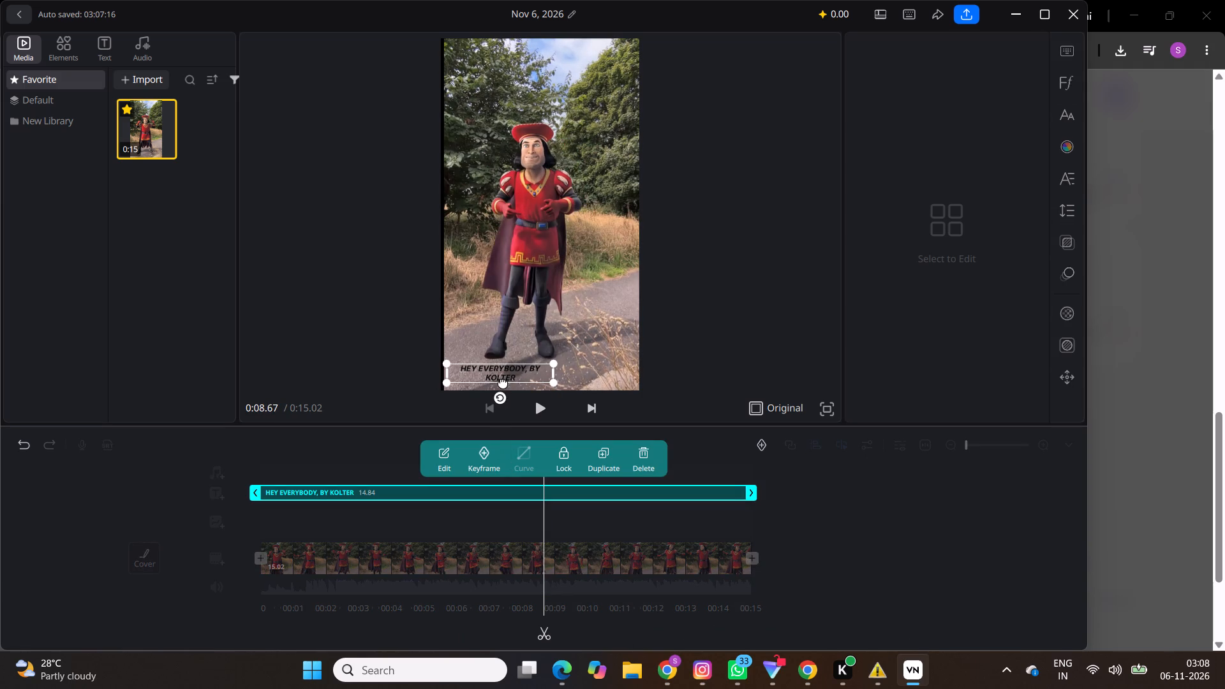
{"action": "left_click_drag", "start_coordinate": [505, 374], "coordinate": [520, 147]}
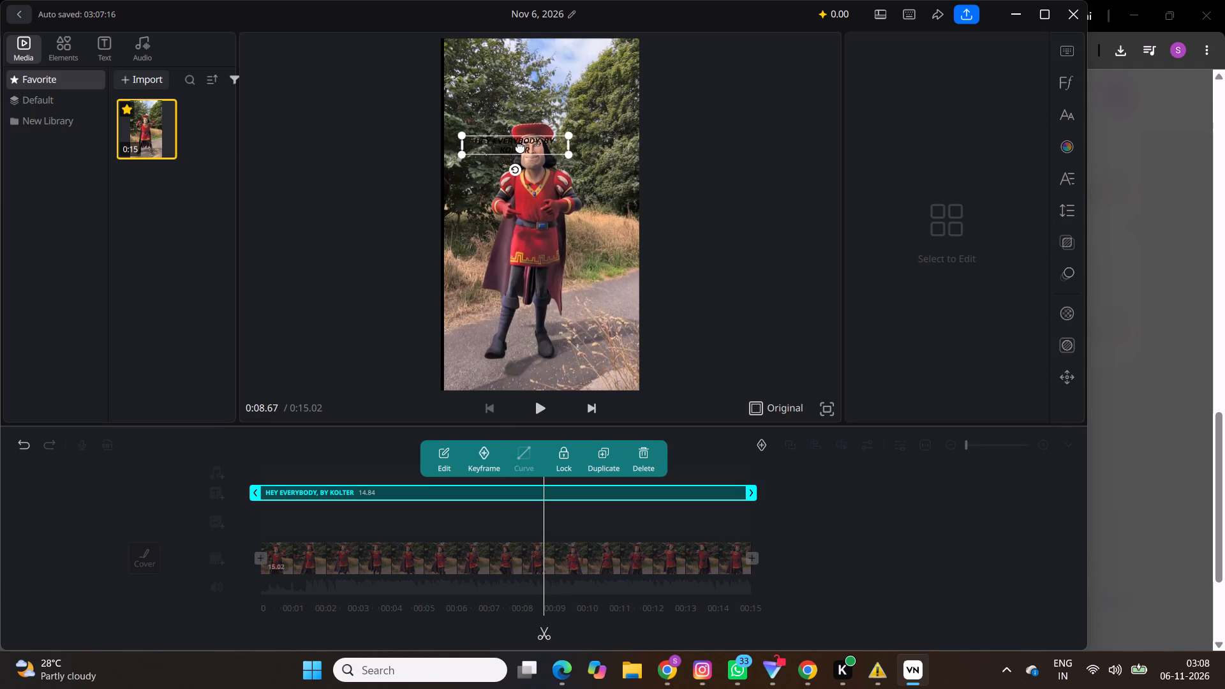
{"action": "left_click_drag", "start_coordinate": [520, 147], "coordinate": [570, 53]}
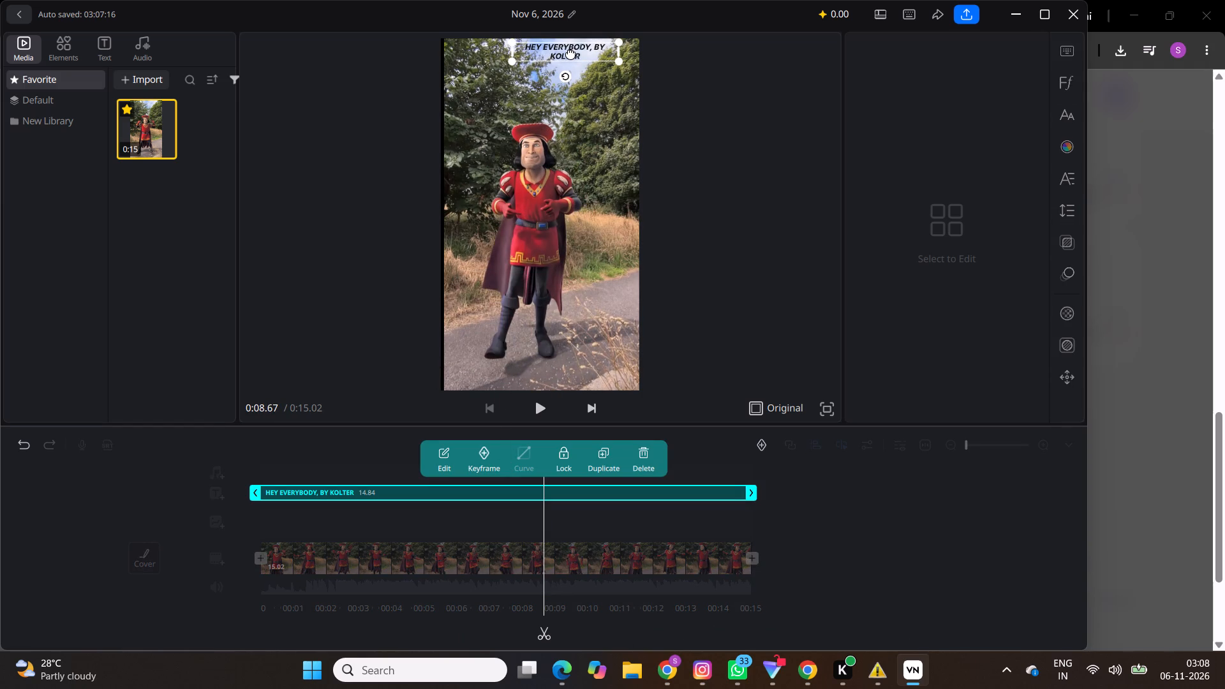
{"action": "left_click_drag", "start_coordinate": [570, 53], "coordinate": [579, 52]}
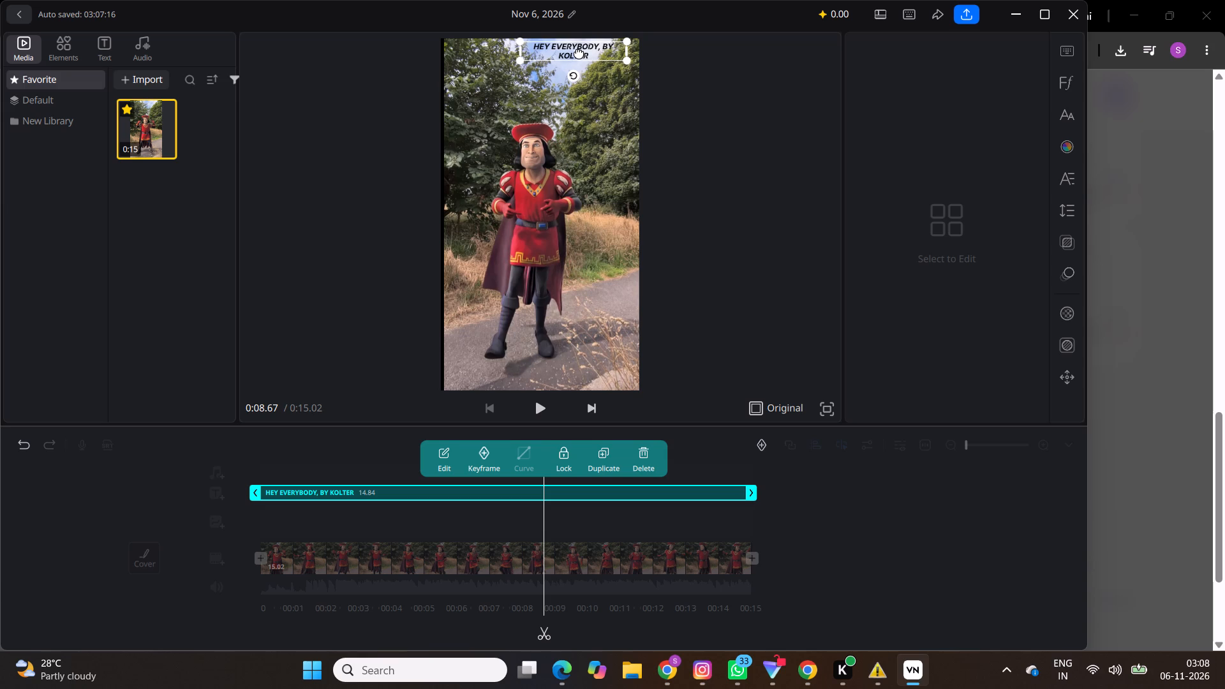
{"action": "left_click", "coordinate": [740, 137]}
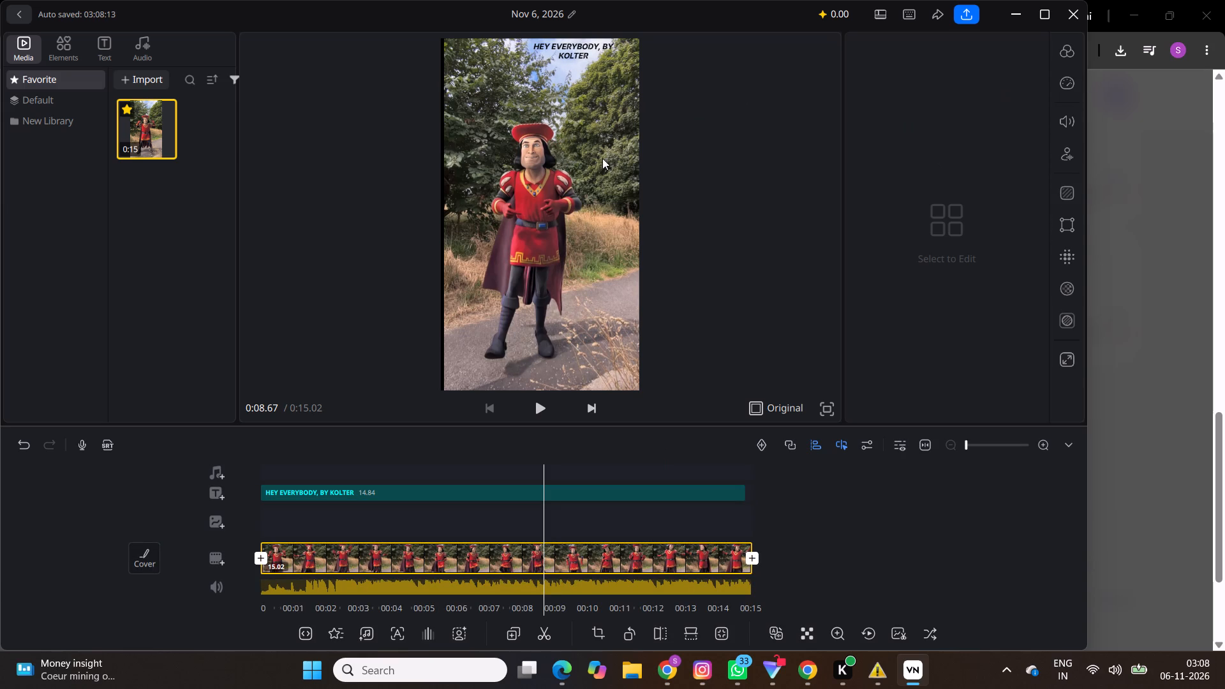
Check the repositioned caption in the full-screen preview.
{"action": "left_click", "coordinate": [528, 492]}
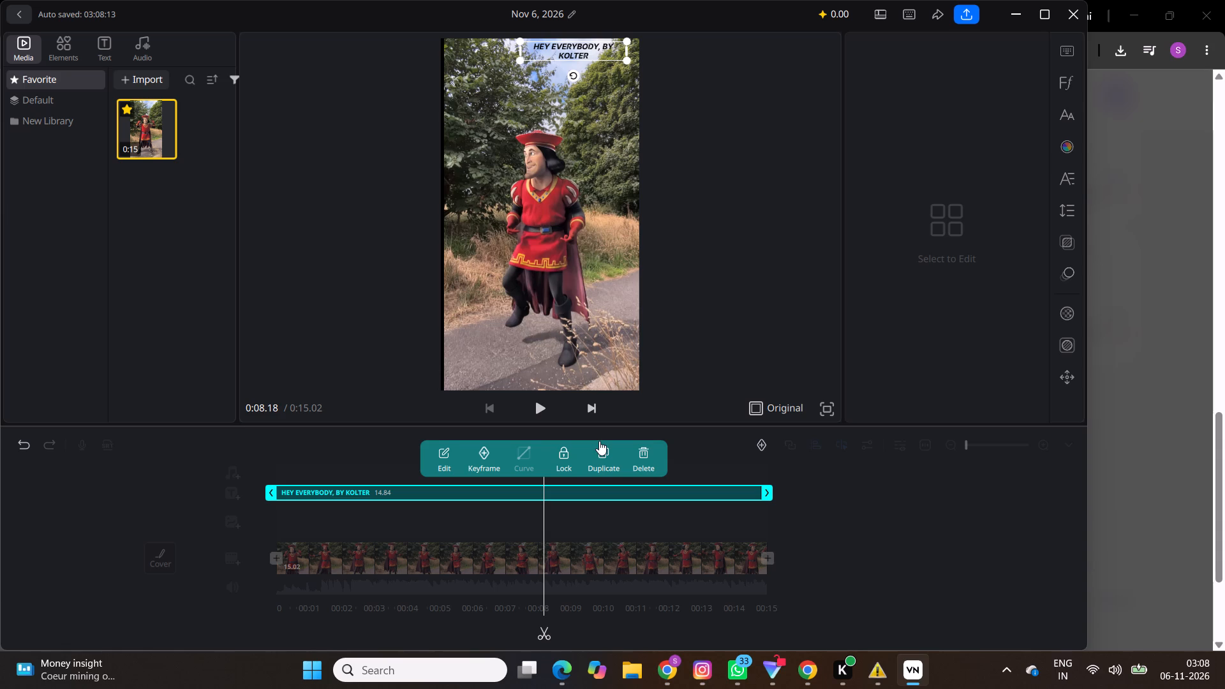
{"action": "left_click", "coordinate": [829, 411]}
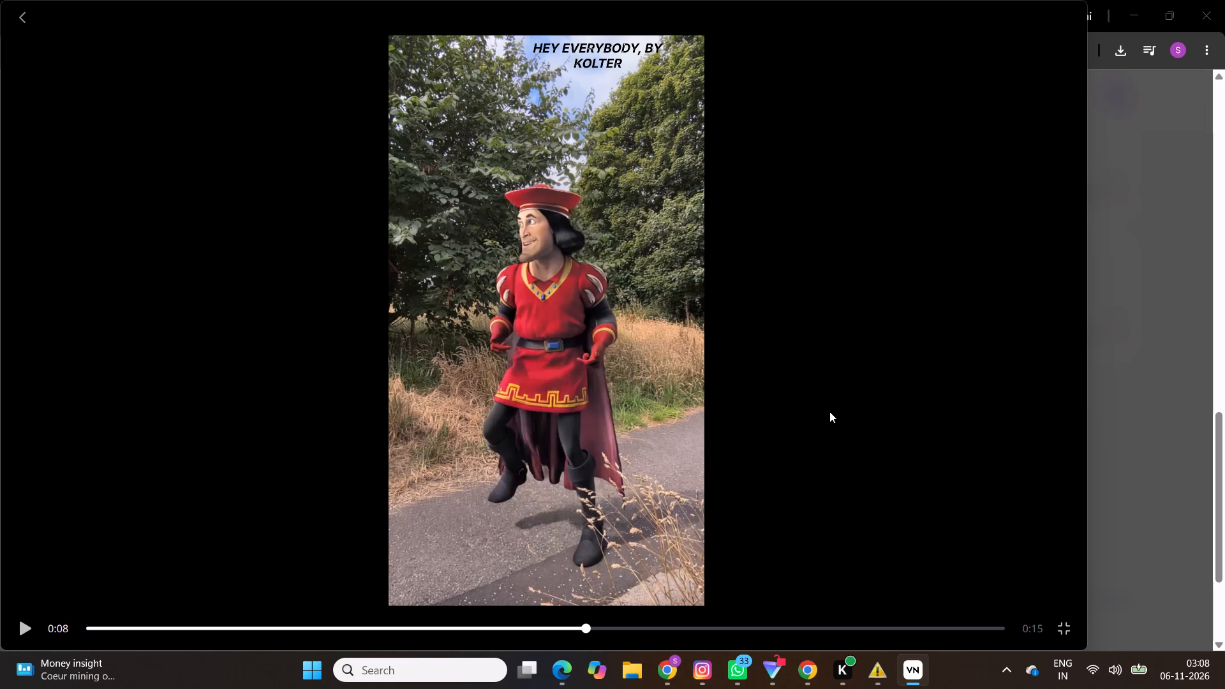
{"action": "left_click", "coordinate": [1065, 627]}
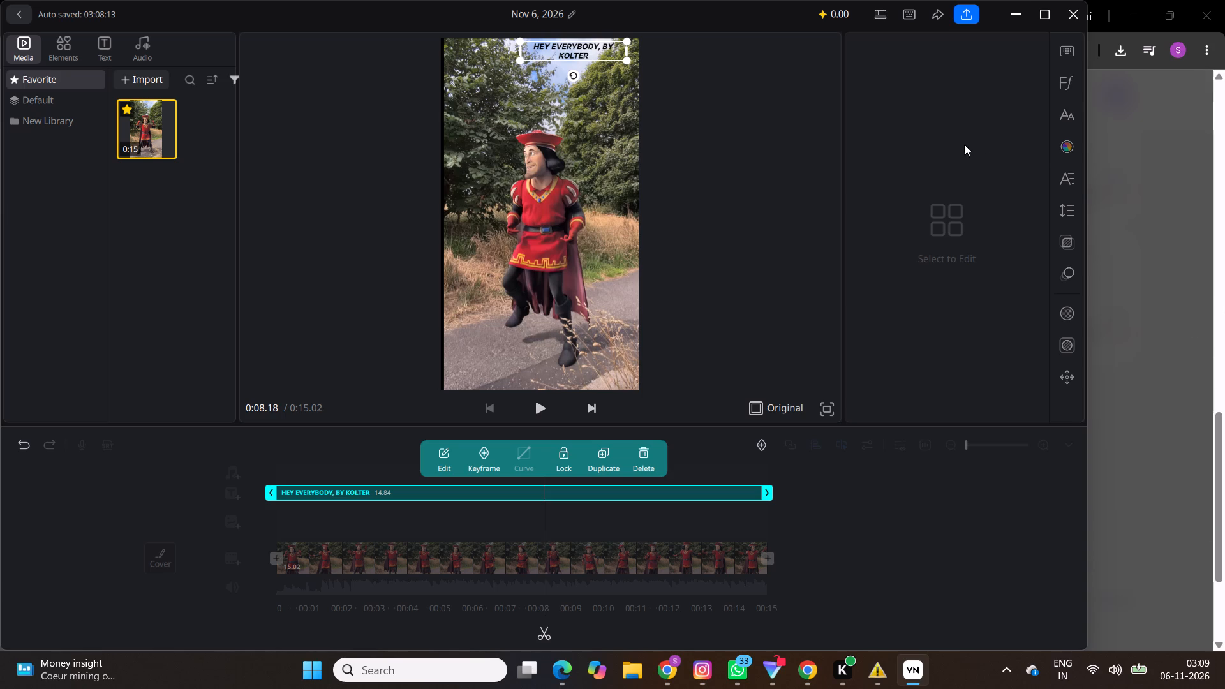
Enlarge the caption by setting its font size to 26.
{"action": "left_click", "coordinate": [1064, 122]}
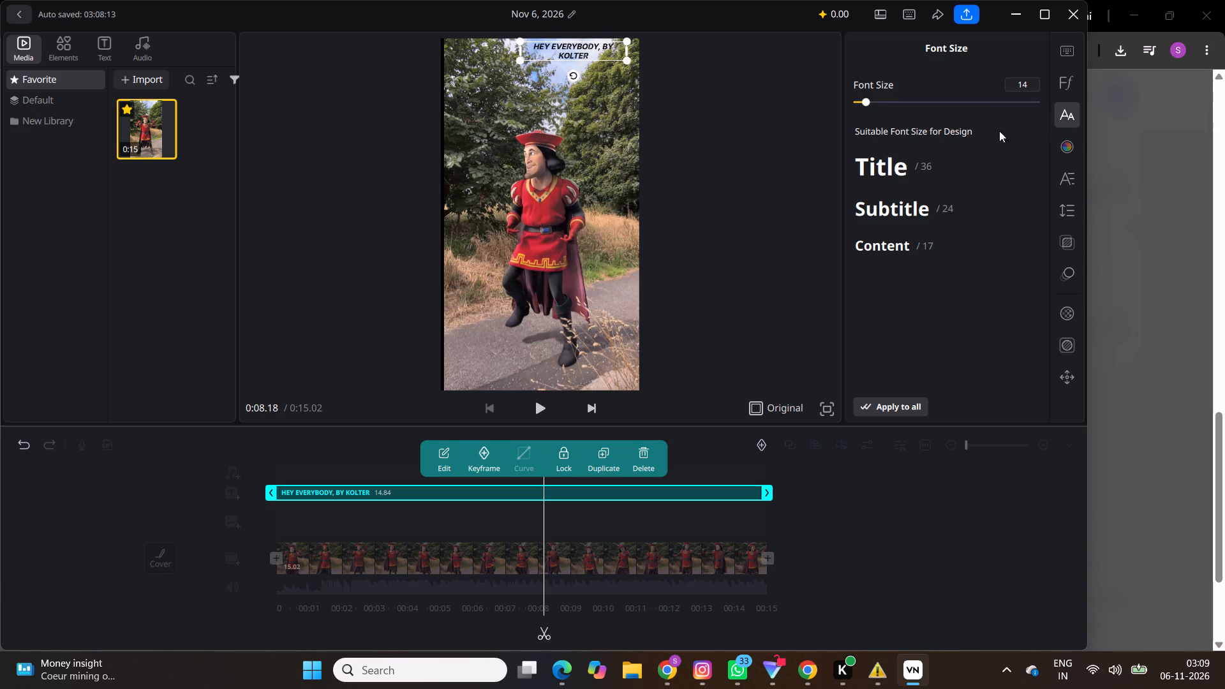
{"action": "left_click_drag", "start_coordinate": [867, 103], "coordinate": [888, 105]}
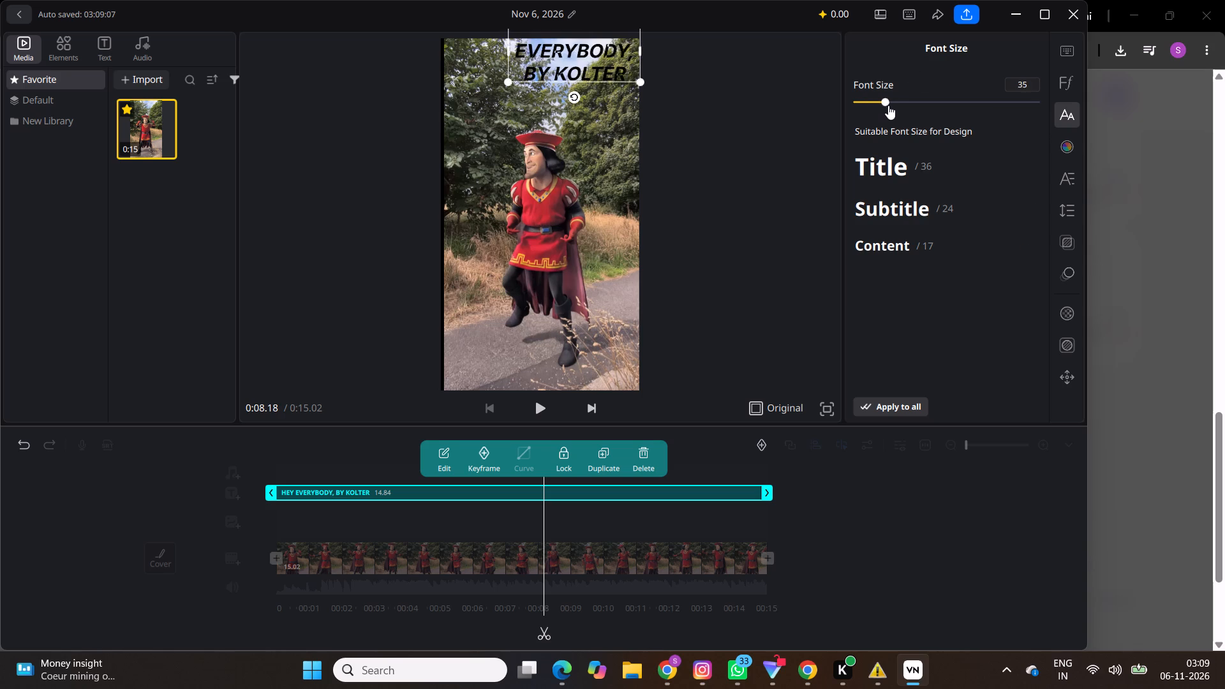
{"action": "left_click_drag", "start_coordinate": [888, 105], "coordinate": [879, 111]}
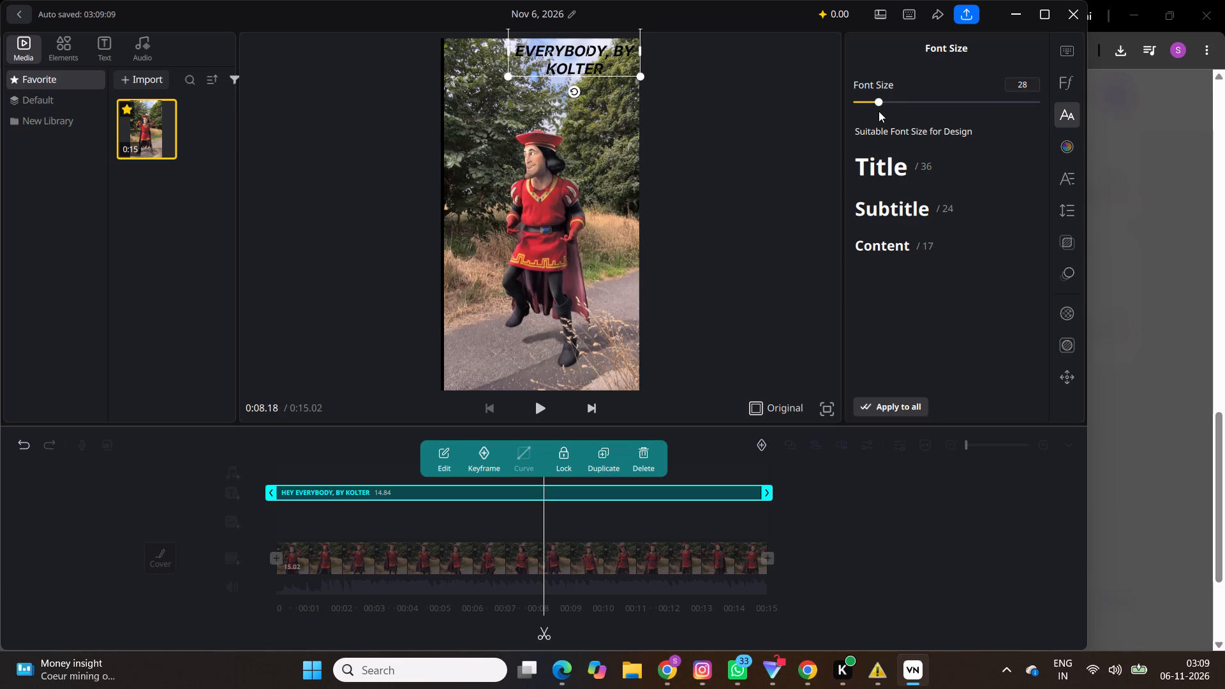
{"action": "left_click_drag", "start_coordinate": [879, 111], "coordinate": [877, 111]}
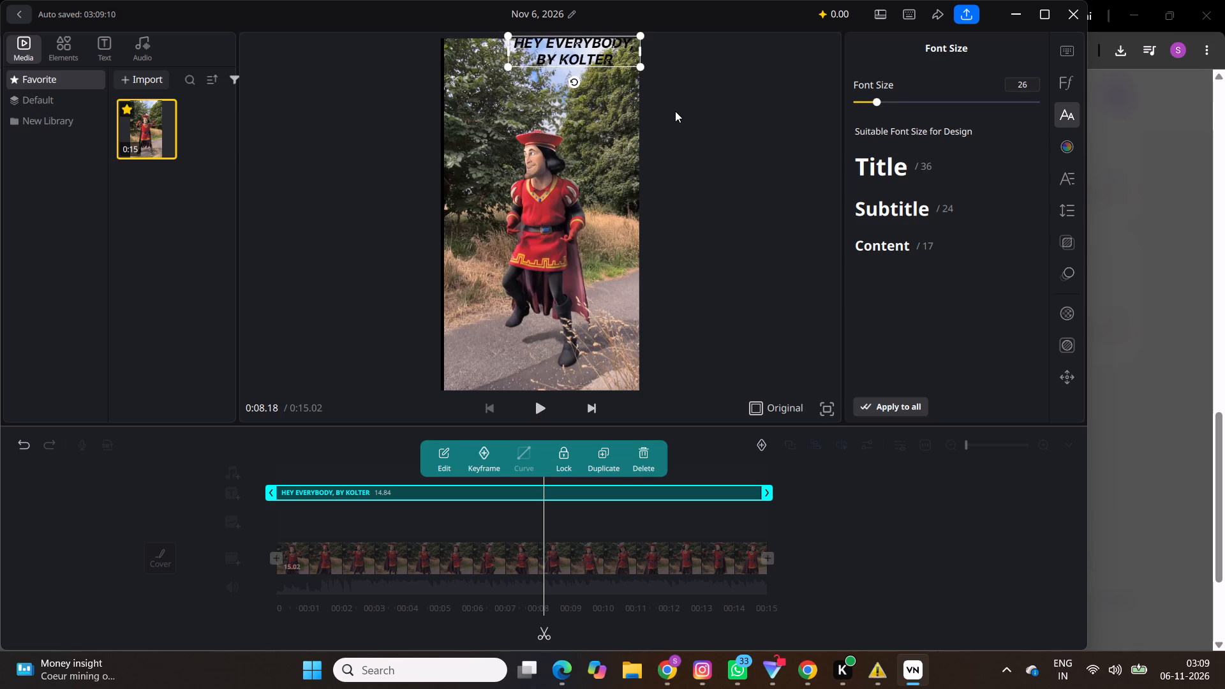
{"action": "left_click", "coordinate": [675, 111]}
Nudge the enlarged caption slightly down and left, aligning it with the top edge of the video frame.
{"action": "left_click_drag", "start_coordinate": [587, 54], "coordinate": [587, 64]}
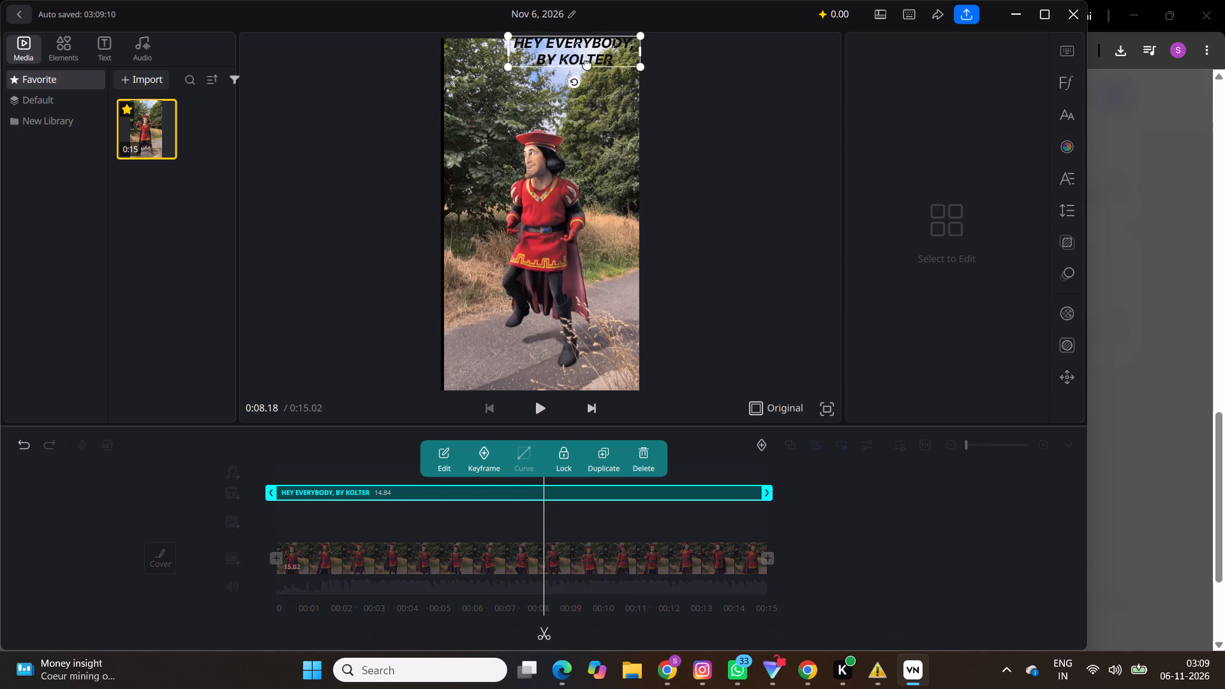
{"action": "left_click", "coordinate": [585, 64]}
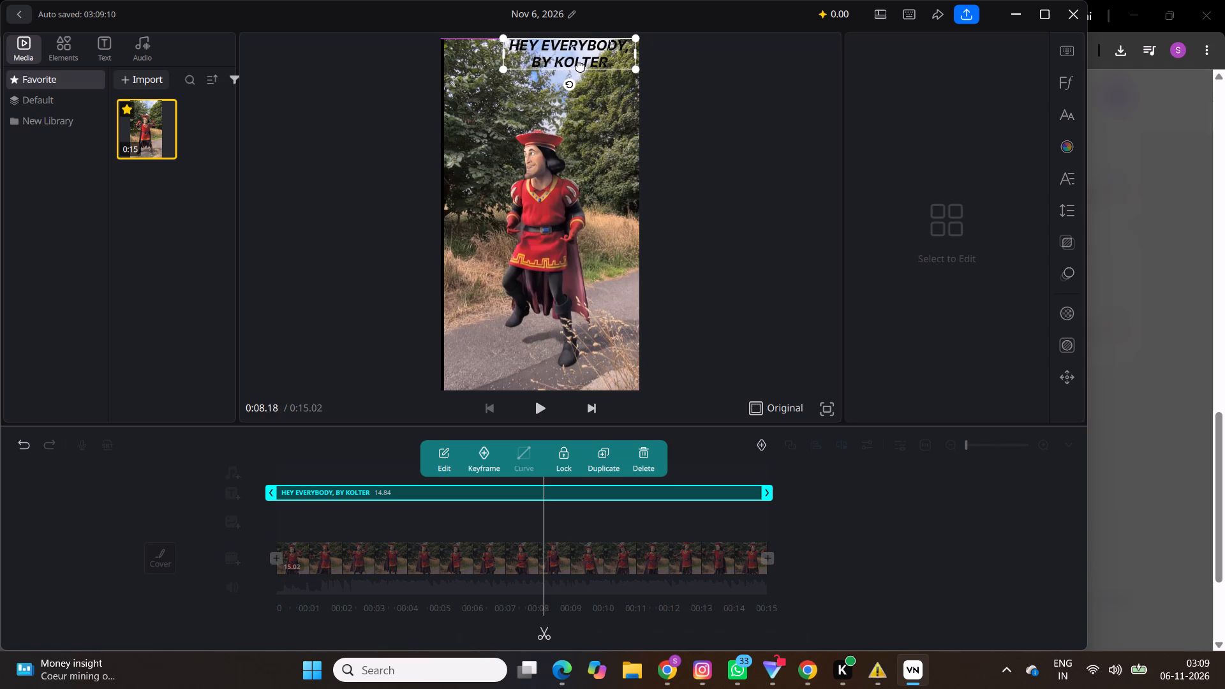
{"action": "left_click", "coordinate": [722, 171]}
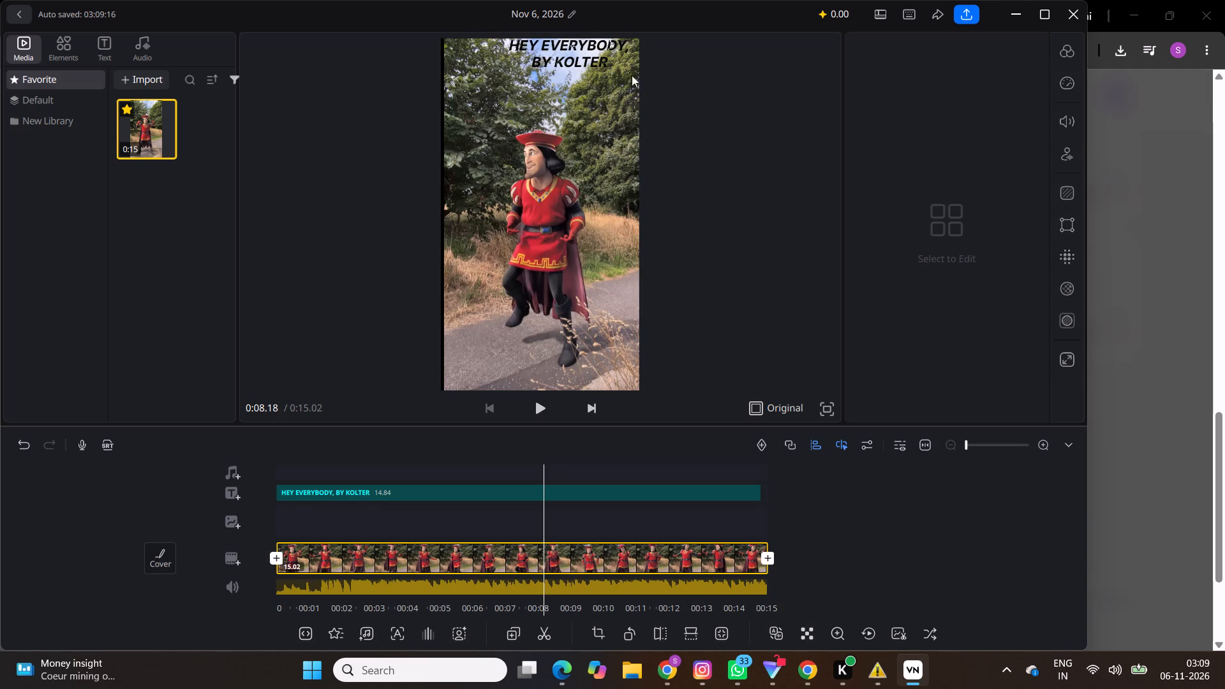
Shrink the caption to a font size of about 21 and position it over the sky at the frame's top edge.
{"action": "left_click", "coordinate": [586, 57]}
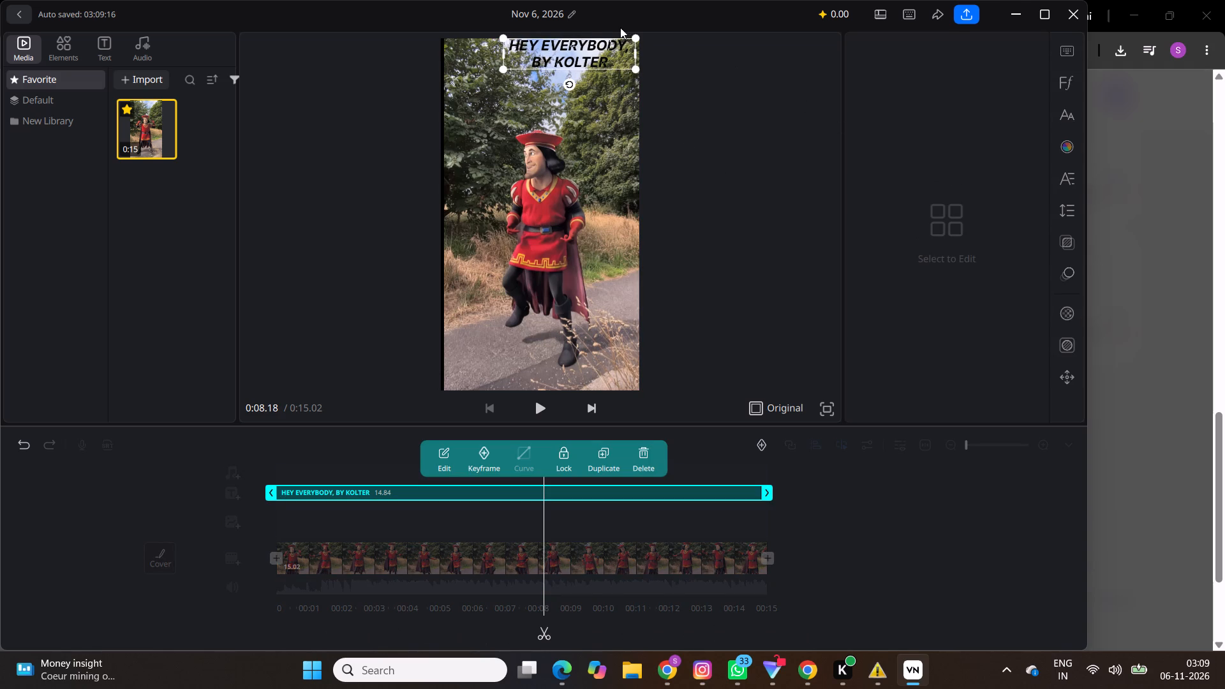
{"action": "left_click_drag", "start_coordinate": [633, 70], "coordinate": [609, 70]}
{"action": "left_click_drag", "start_coordinate": [590, 59], "coordinate": [604, 59]}
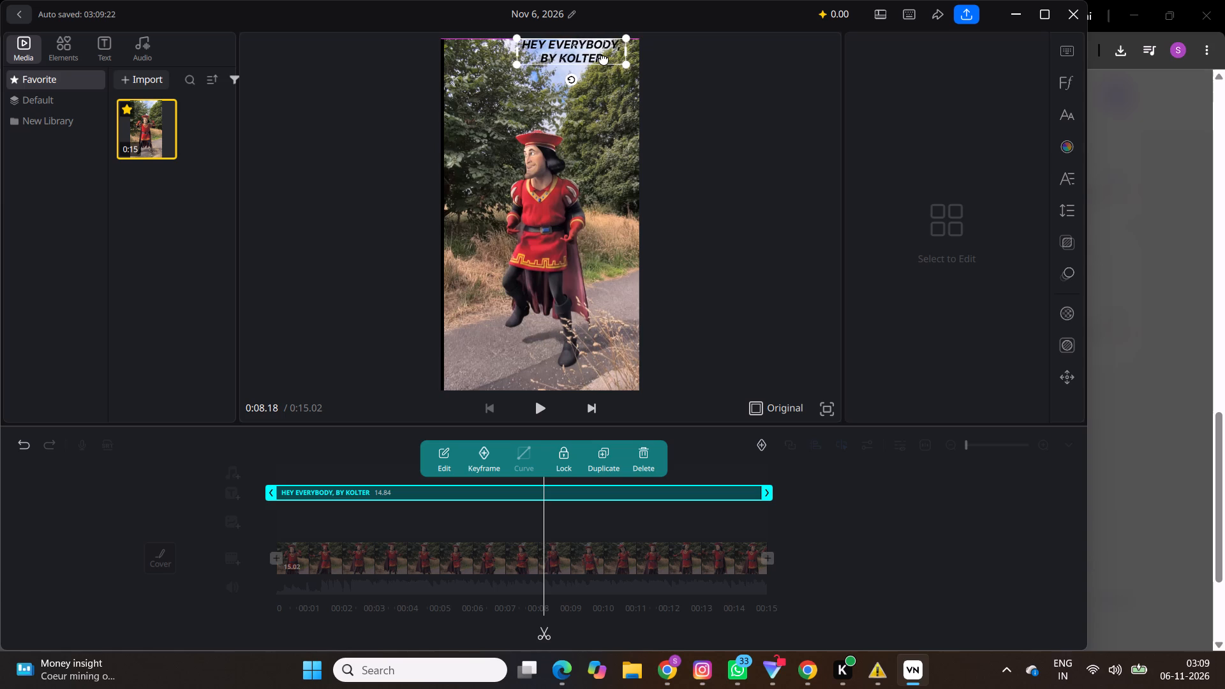
{"action": "left_click_drag", "start_coordinate": [604, 59], "coordinate": [604, 59]}
{"action": "left_click", "coordinate": [752, 151]}
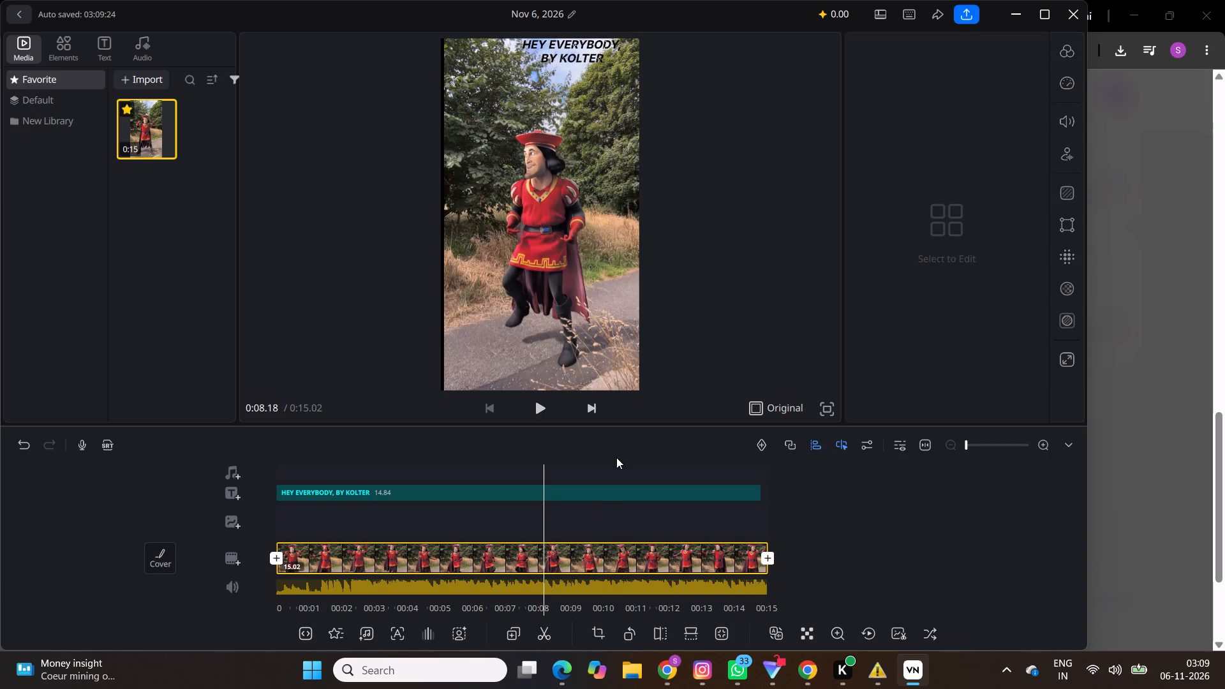
Review the caption's font size and font settings.
{"action": "left_click", "coordinate": [602, 490]}
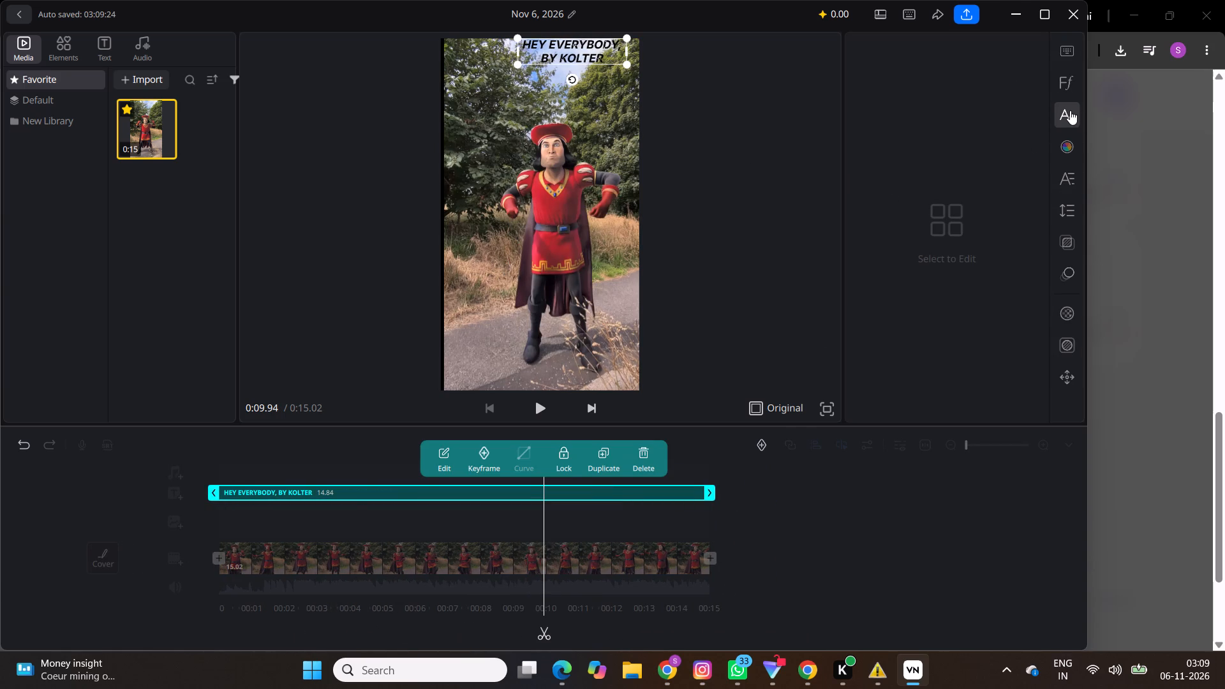
{"action": "left_click", "coordinate": [1070, 110]}
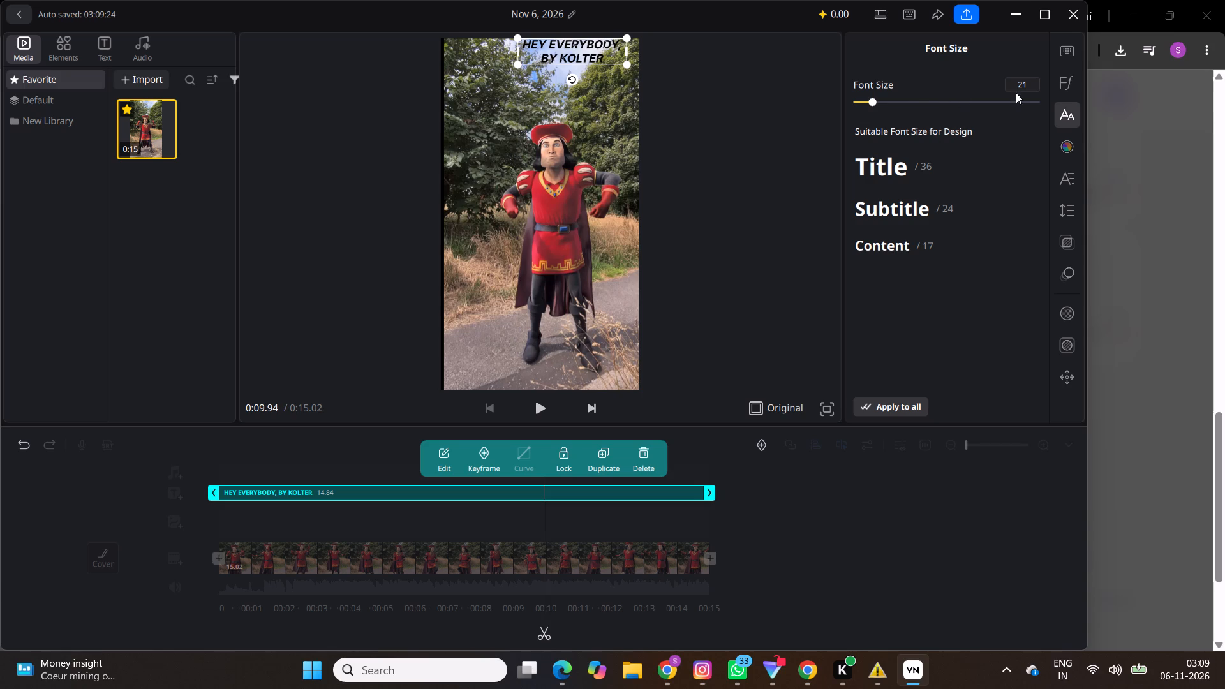
{"action": "left_click", "coordinate": [1064, 85]}
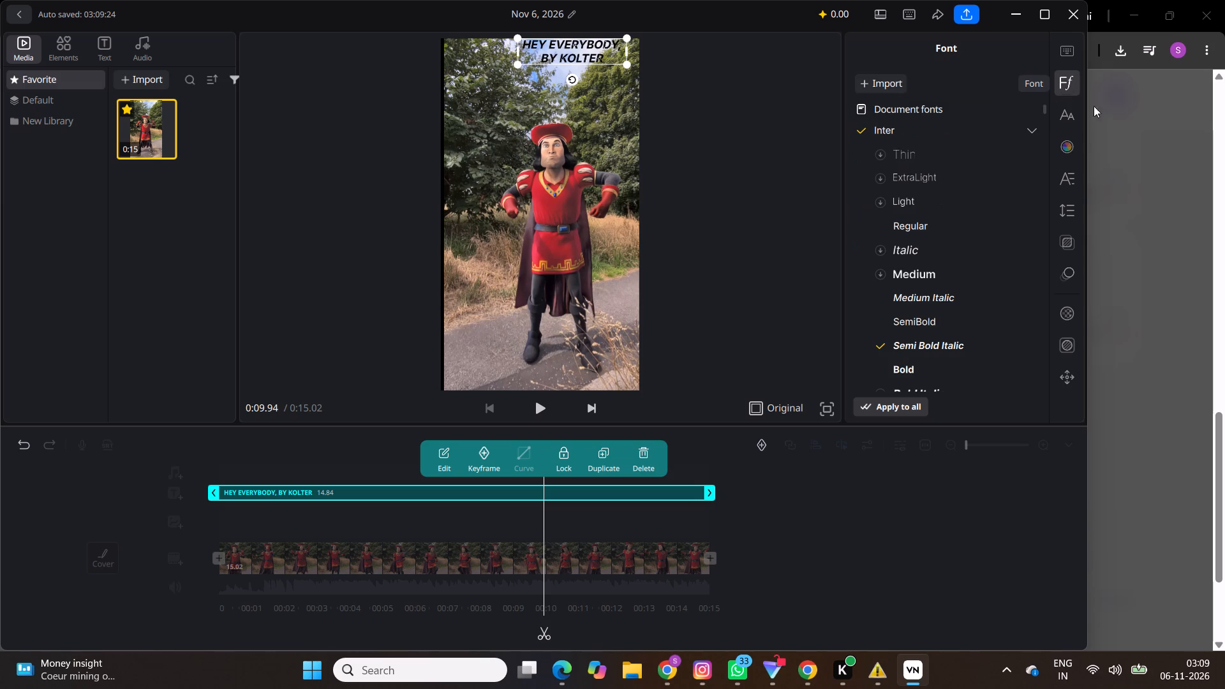
Switch to Chrome and open the Hey Everybody [CLIPPING] campaign on Clipster to check its requirements.
{"action": "left_click", "coordinate": [1158, 244]}
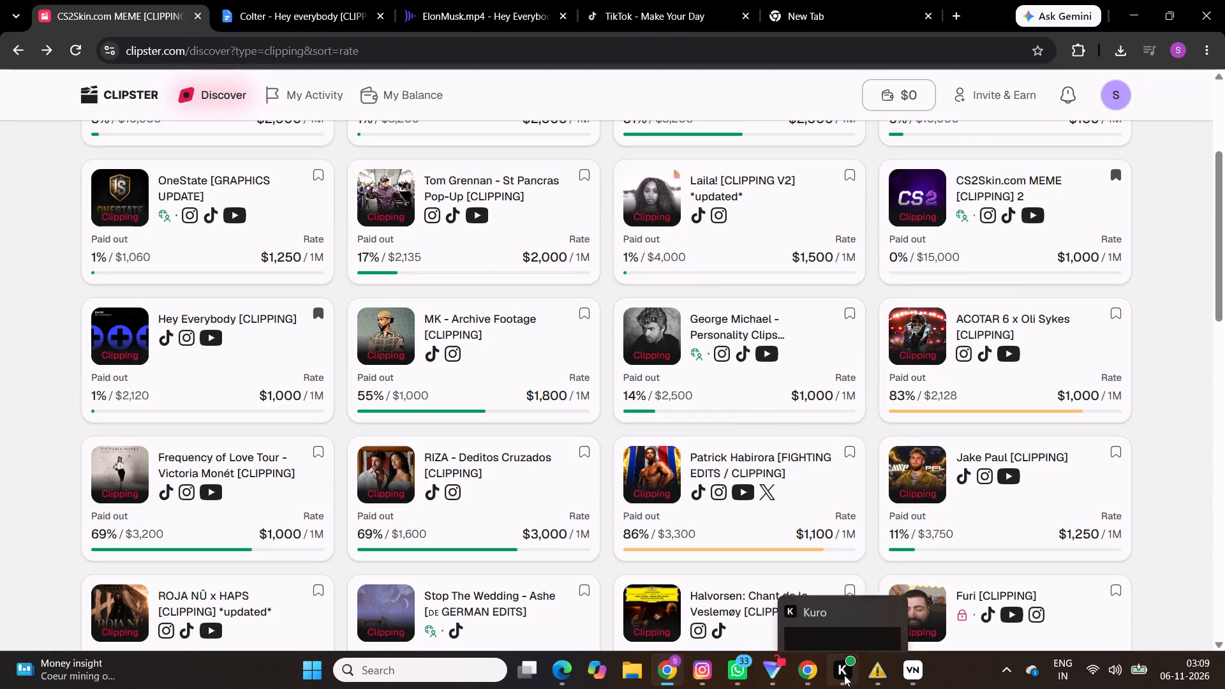
{"action": "left_click", "coordinate": [894, 667]}
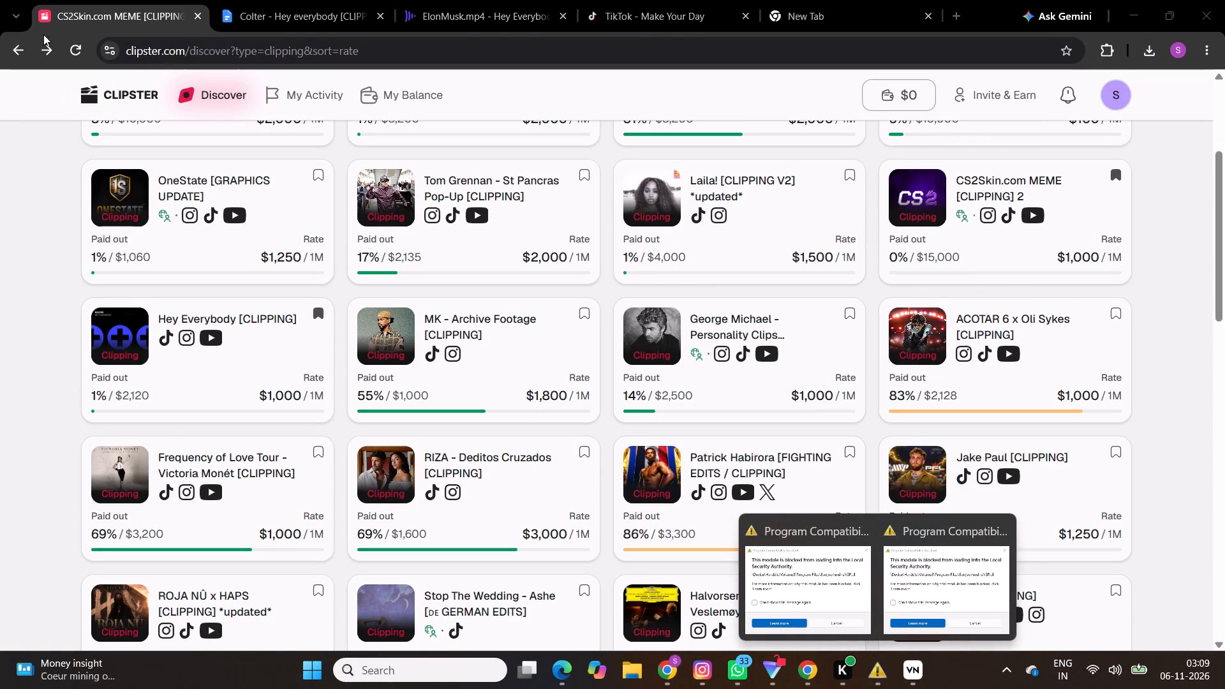
{"action": "left_click", "coordinate": [154, 332]}
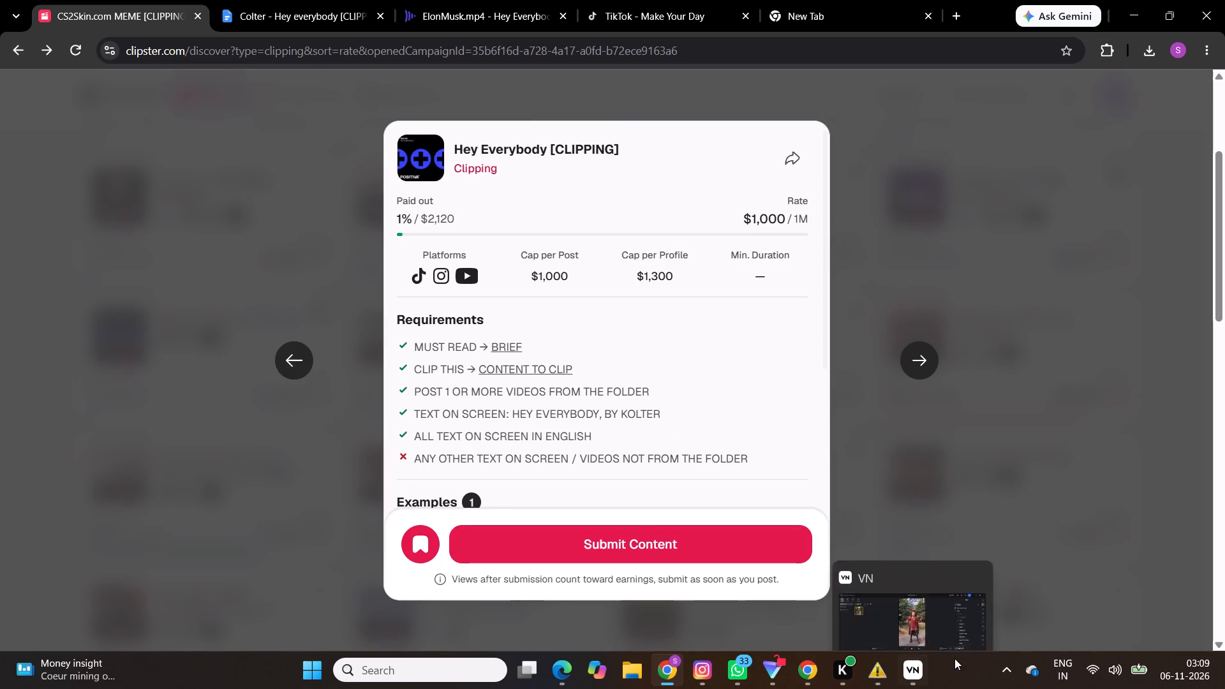
Return to VN and export the video to the Downloads folder with Auto quality at 1080p and 30 fps.
{"action": "left_click", "coordinate": [924, 671]}
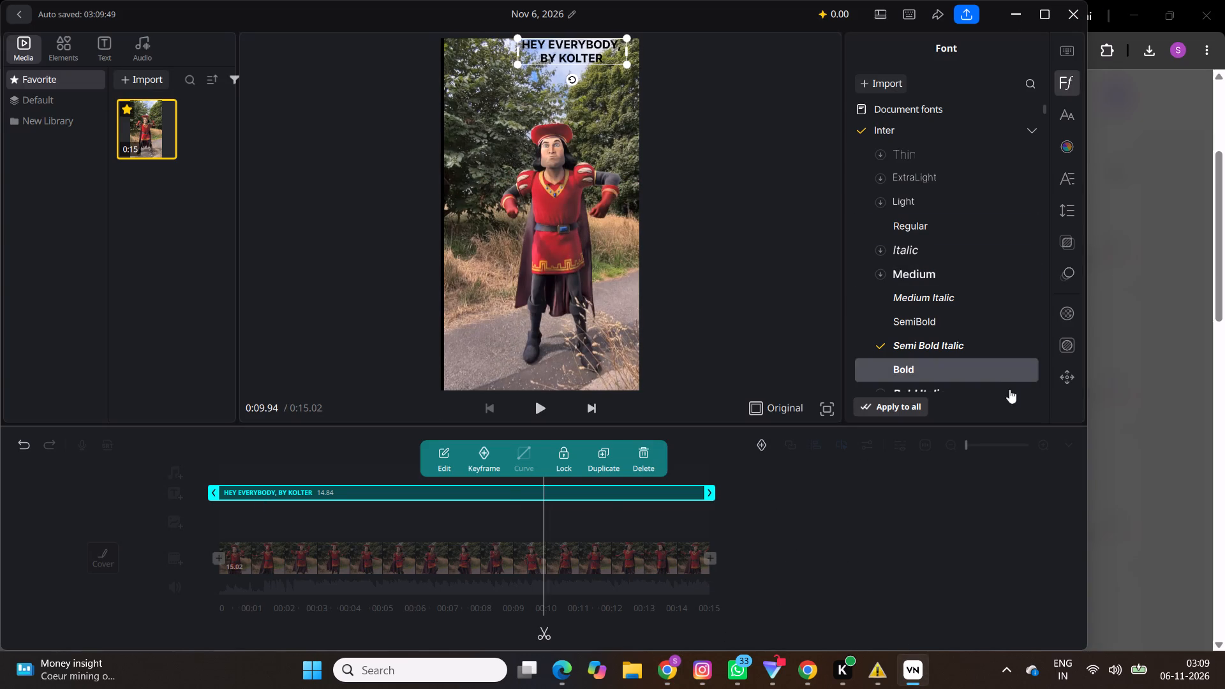
{"action": "left_click", "coordinate": [969, 10]}
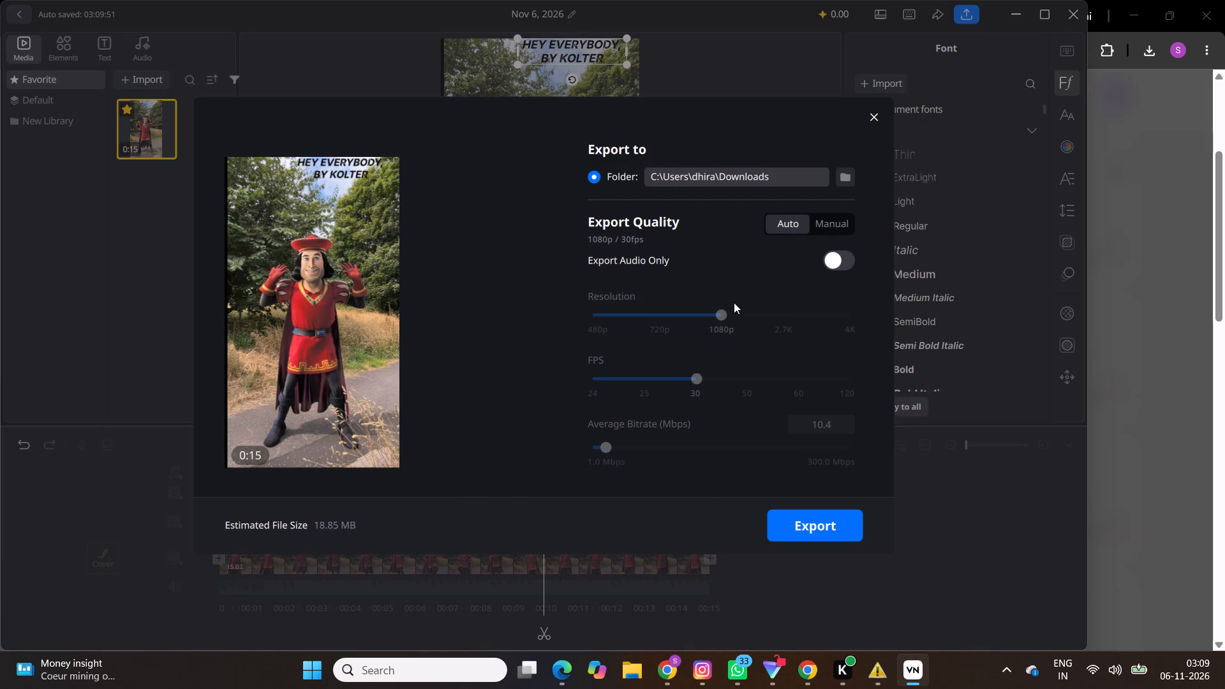
{"action": "left_click", "coordinate": [782, 317]}
{"action": "left_click_drag", "start_coordinate": [720, 316], "coordinate": [765, 327]}
{"action": "left_click", "coordinate": [817, 531]}
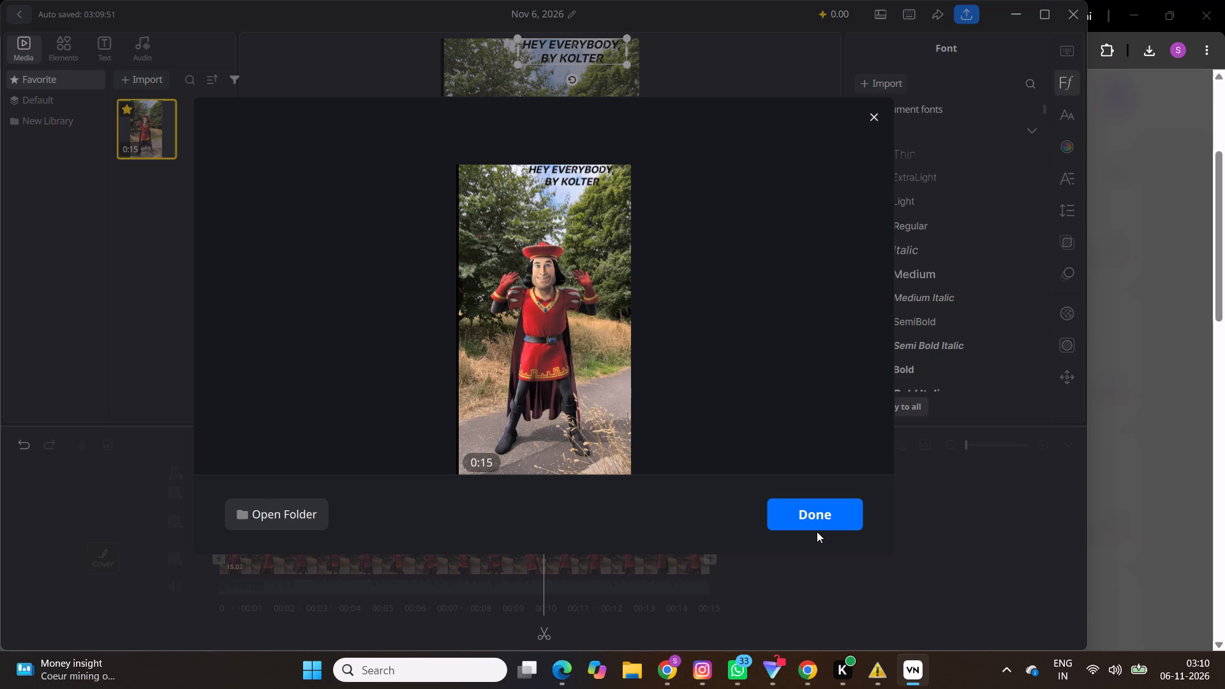
{"action": "left_click", "coordinate": [817, 514]}
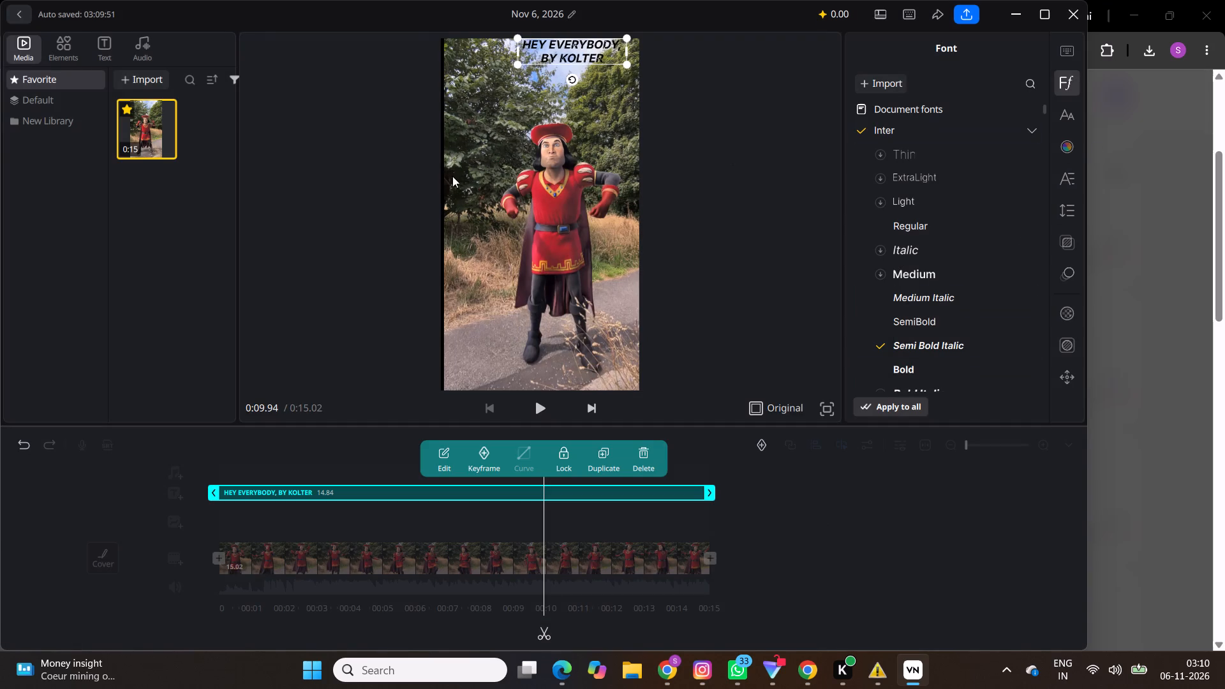
Delete the exported project's source video from the Favorite media library.
{"action": "right_click", "coordinate": [143, 132]}
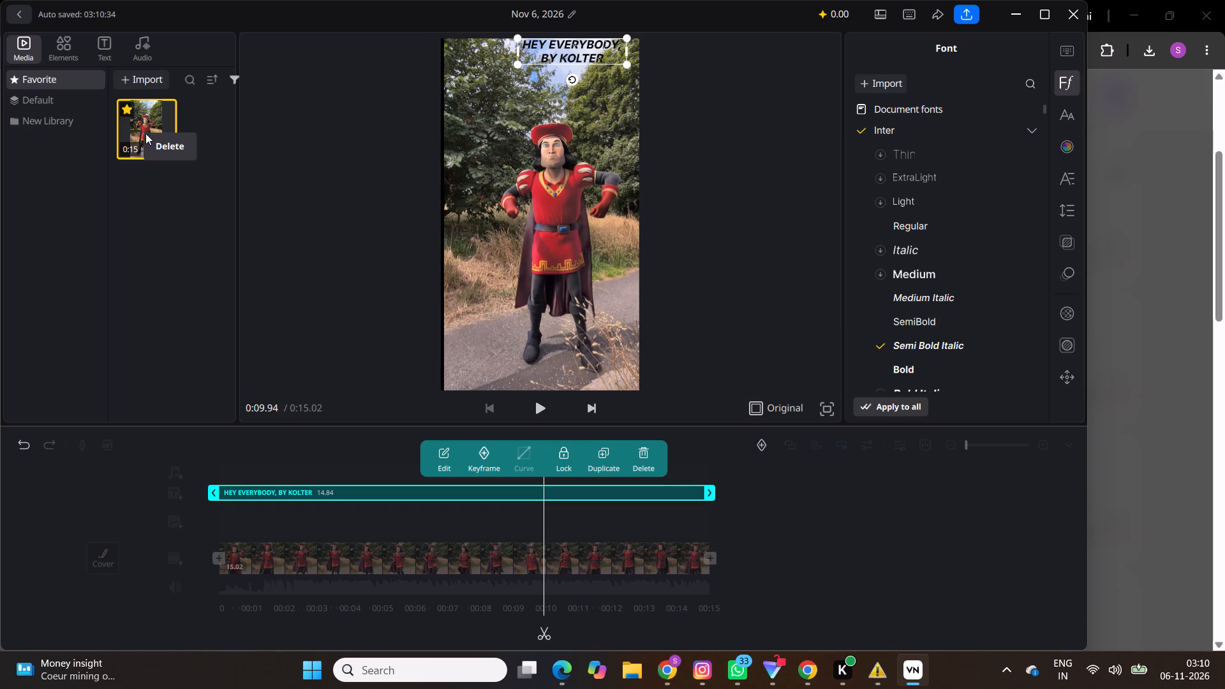
{"action": "left_click", "coordinate": [161, 147]}
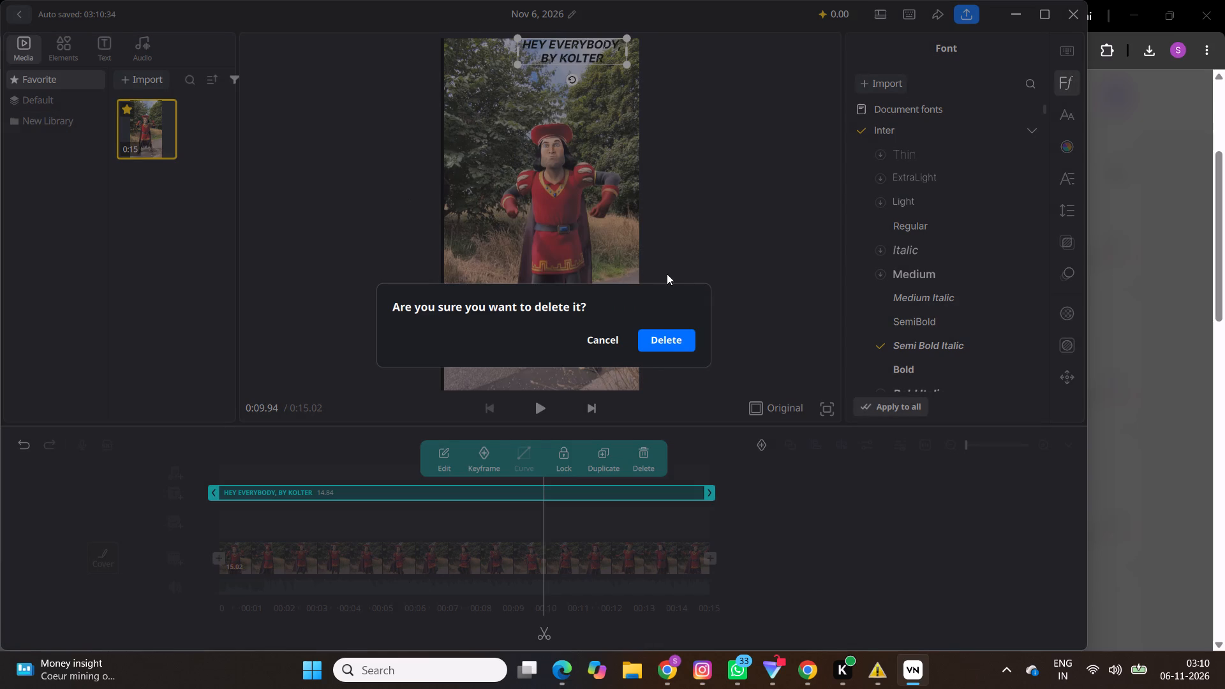
{"action": "left_click", "coordinate": [665, 338]}
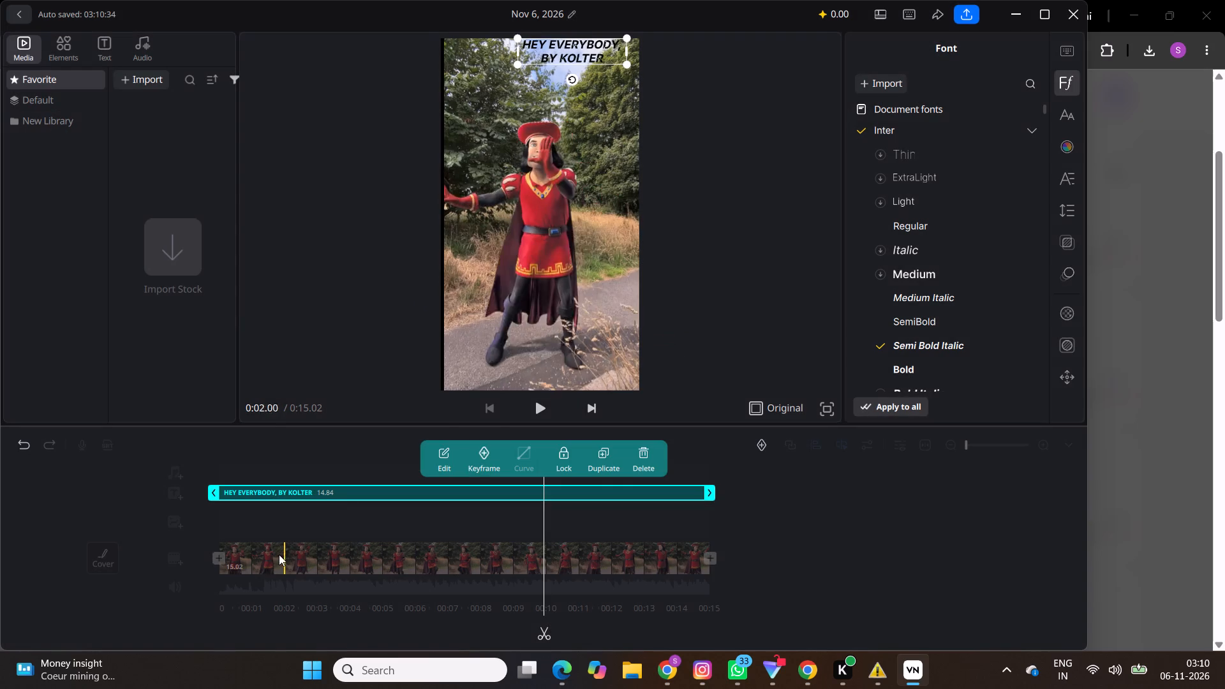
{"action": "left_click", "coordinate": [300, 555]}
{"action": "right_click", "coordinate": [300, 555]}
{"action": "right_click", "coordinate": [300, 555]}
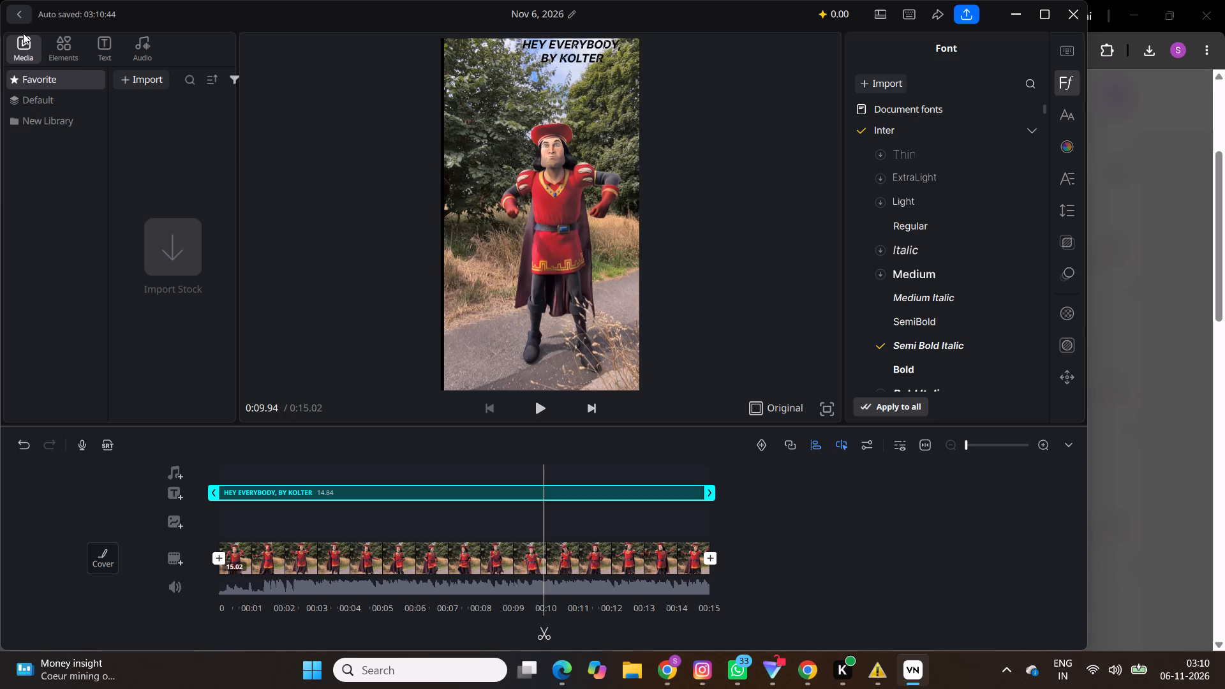
Leave the captioned LordFarquaad project and return to the project list.
{"action": "left_click", "coordinate": [26, 14]}
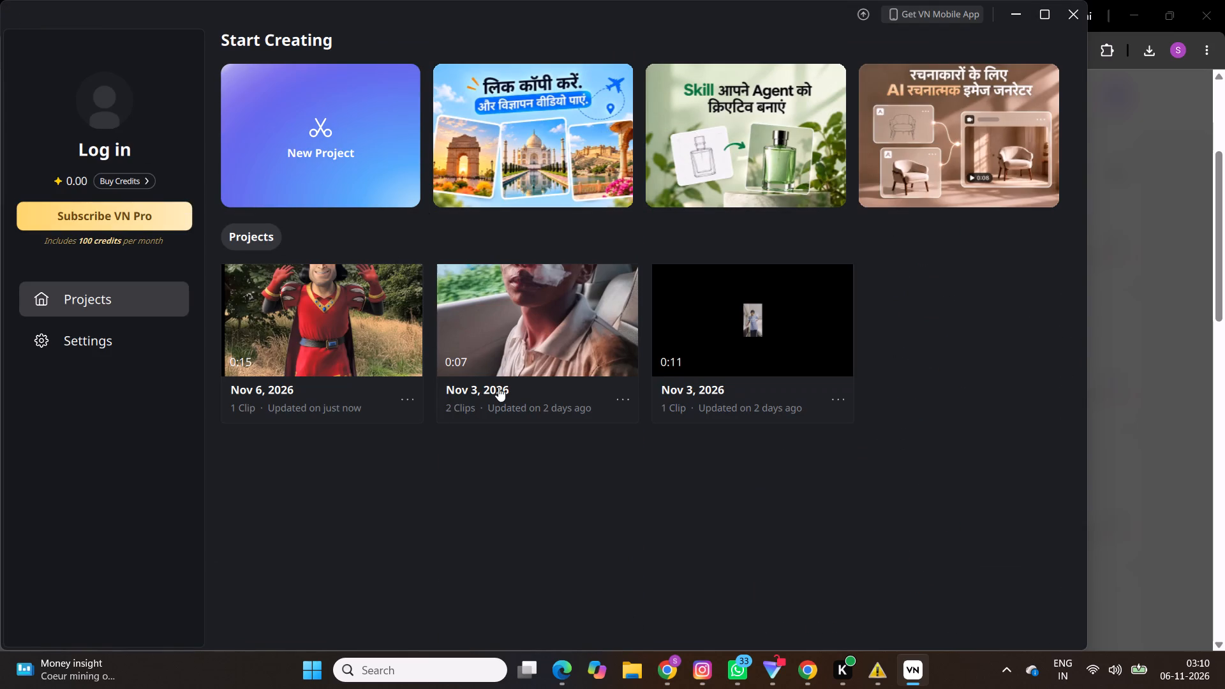
Open File Explorer, play the recent LordFarquaad video to check it, and close the player.
{"action": "double_click", "coordinate": [634, 683]}
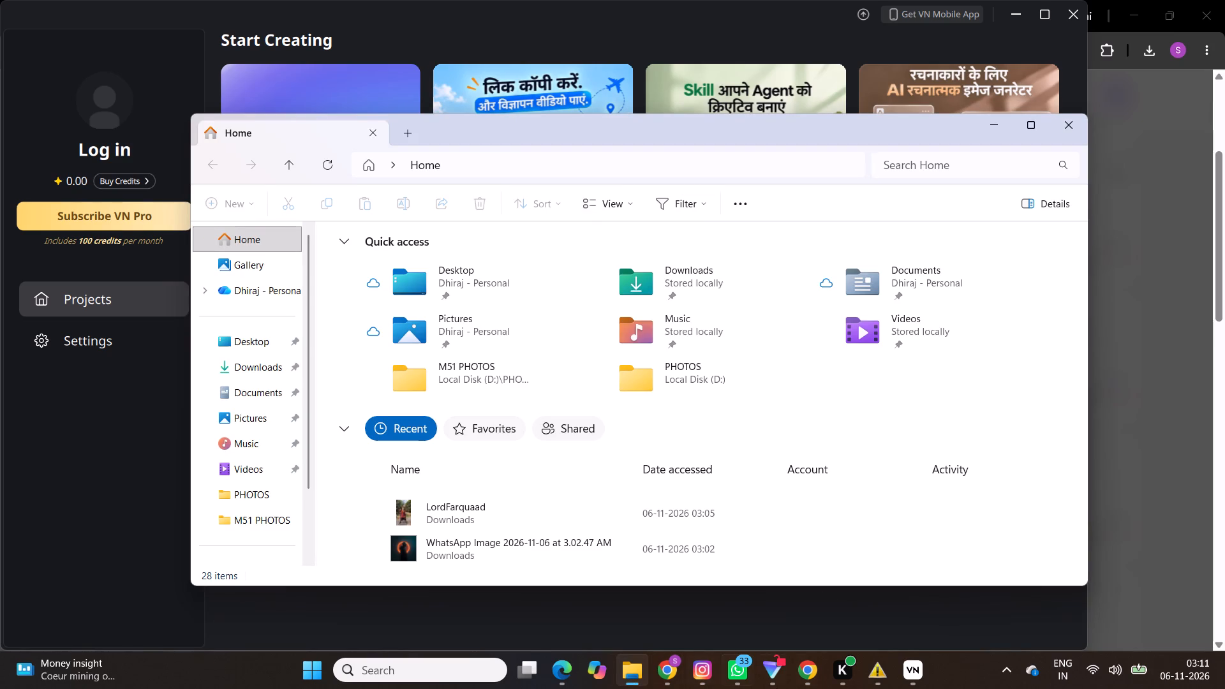
{"action": "double_click", "coordinate": [449, 524]}
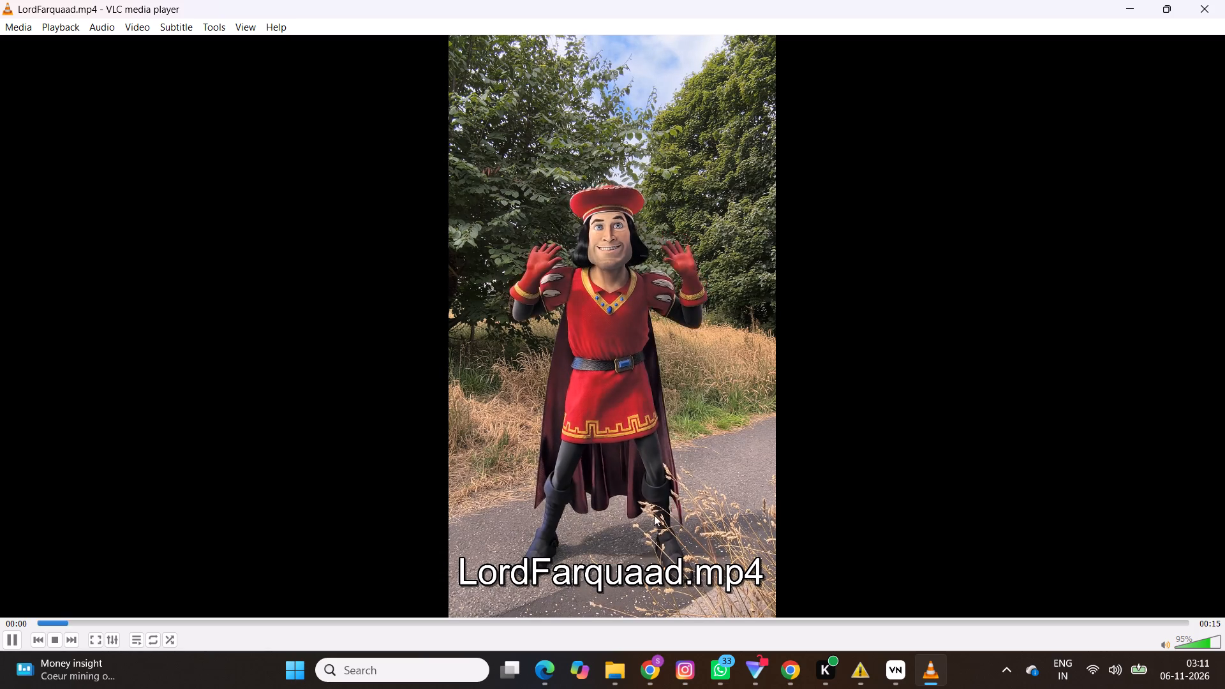
{"action": "left_click", "coordinate": [808, 383]}
{"action": "left_click", "coordinate": [808, 383]}
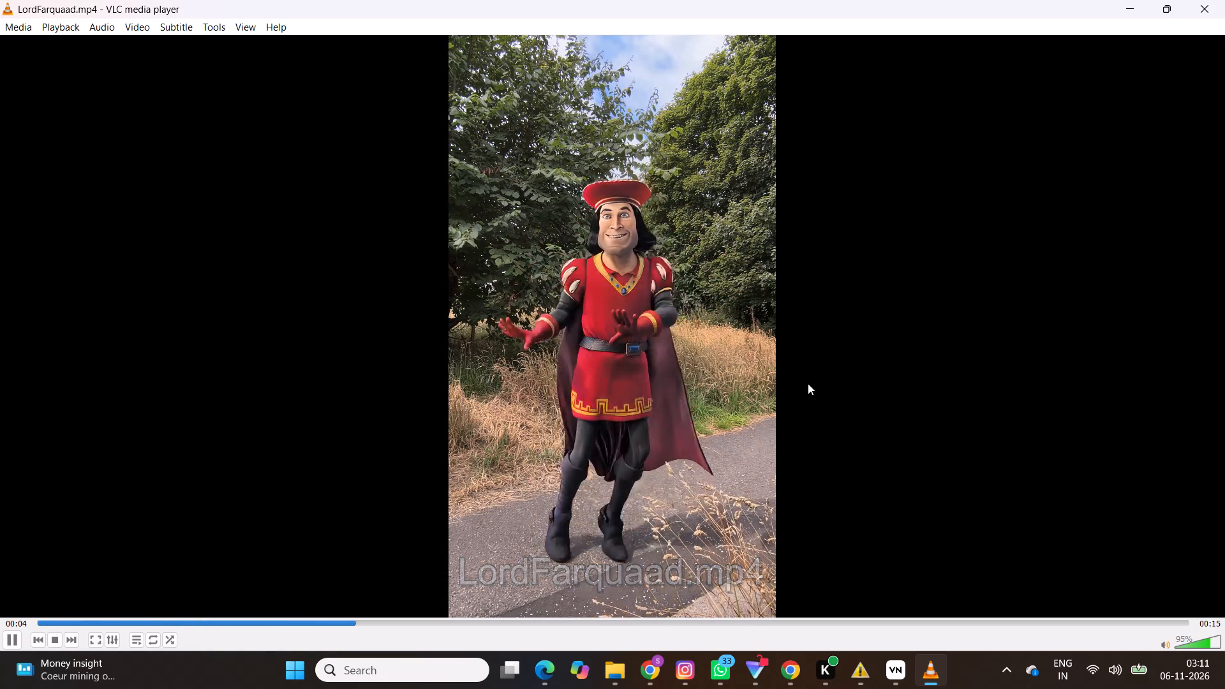
{"action": "key", "text": "Escape"}
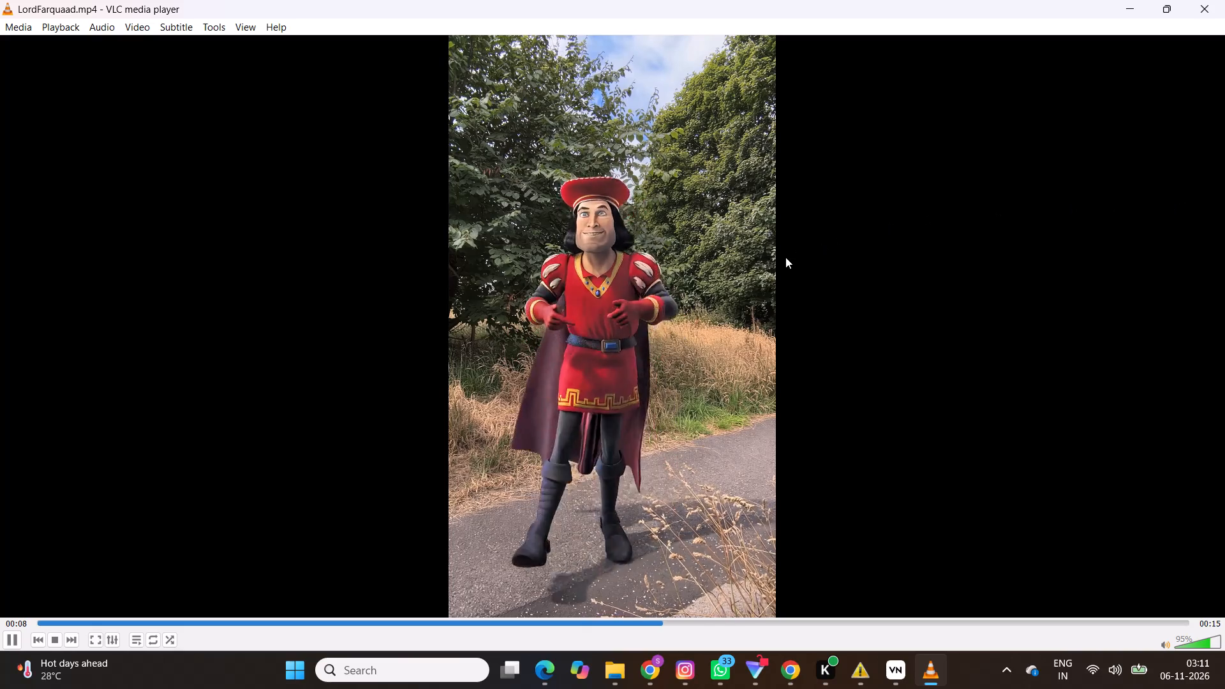
{"action": "left_click", "coordinate": [1224, 19]}
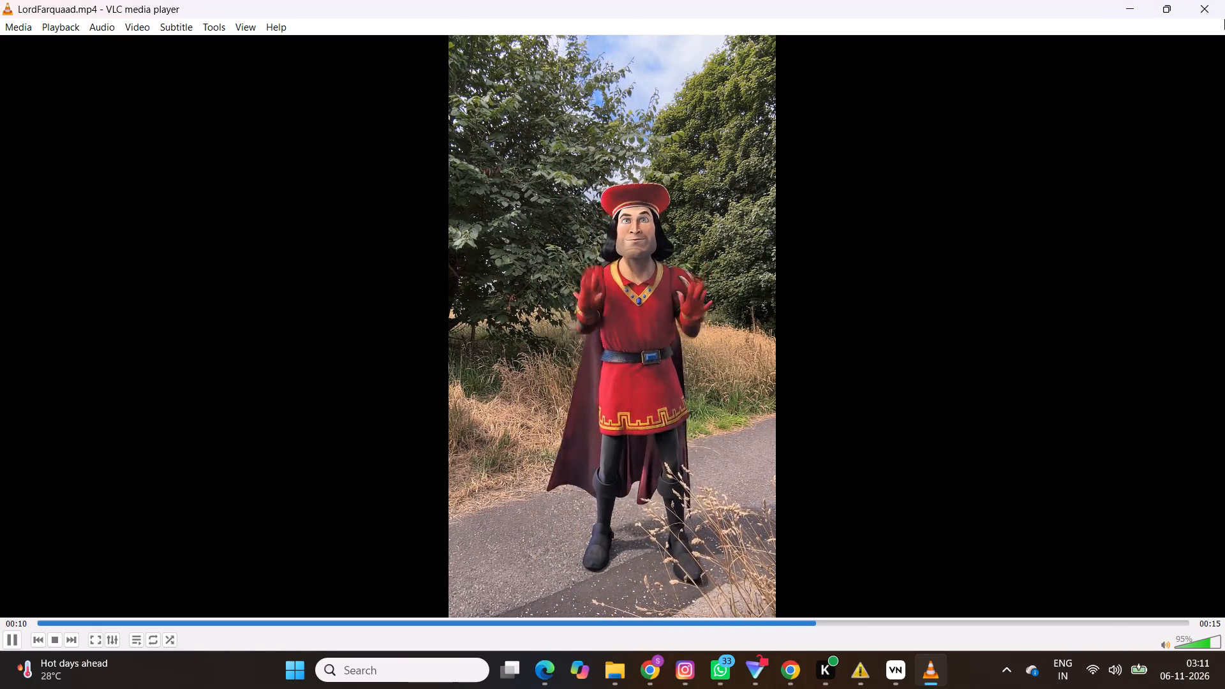
{"action": "left_click", "coordinate": [1206, 10]}
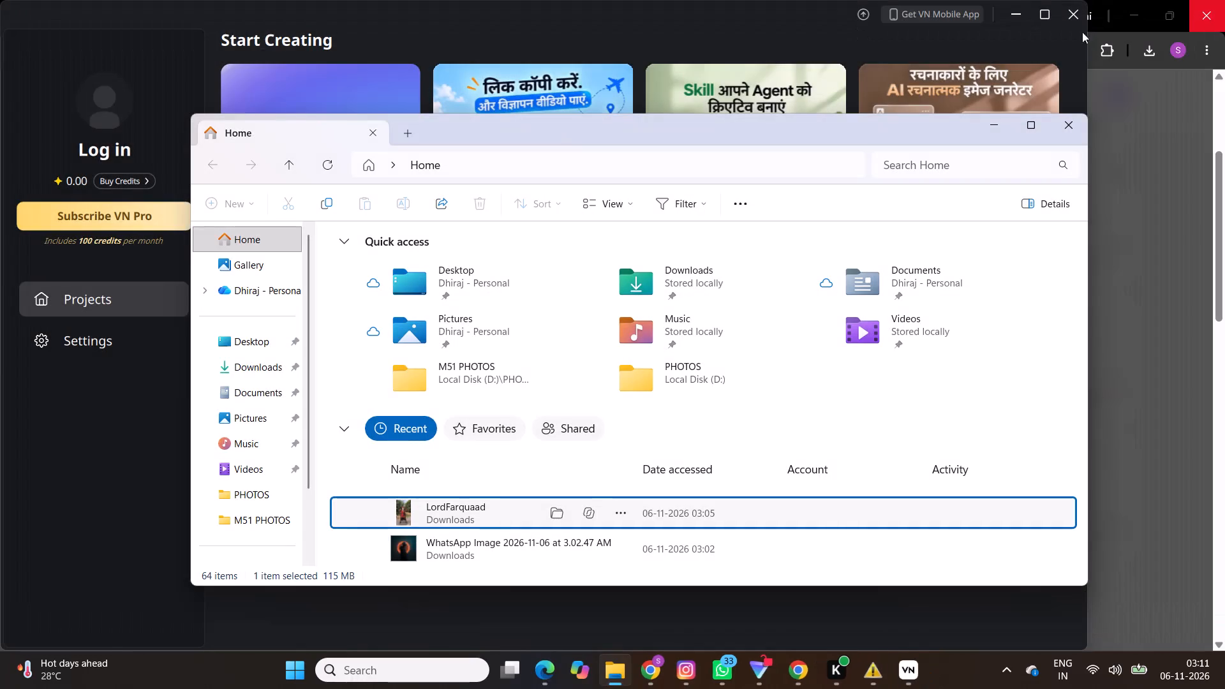
{"action": "left_click", "coordinate": [241, 376]}
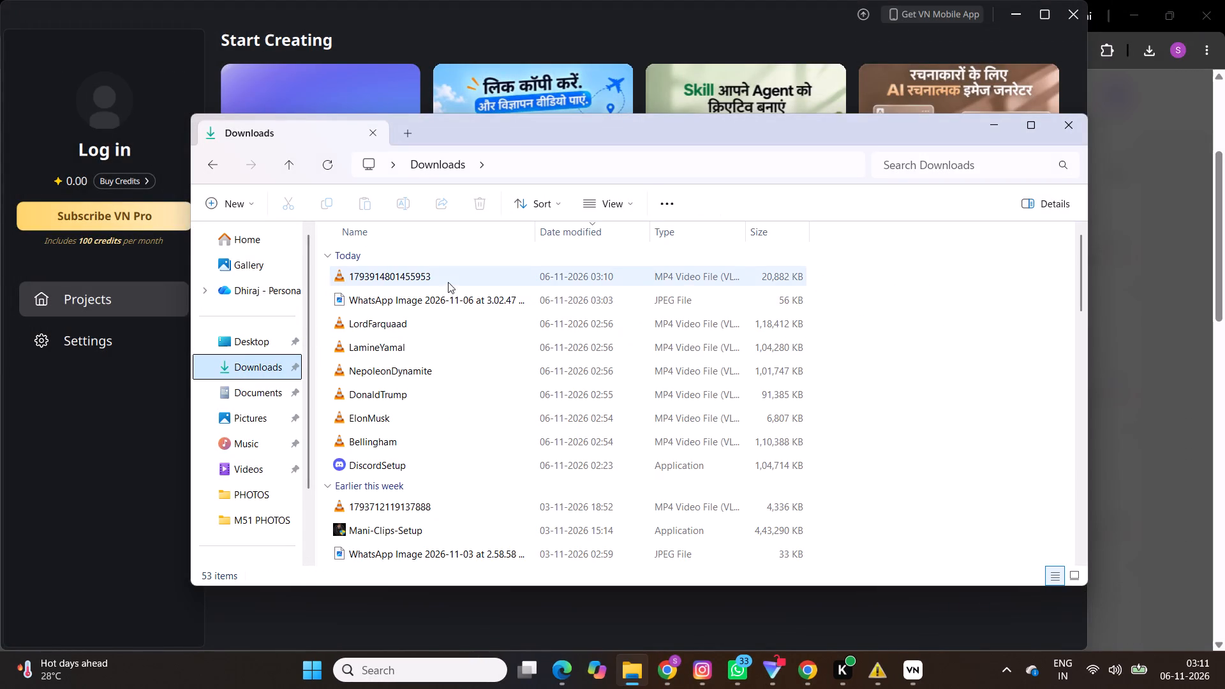
{"action": "double_click", "coordinate": [448, 282]}
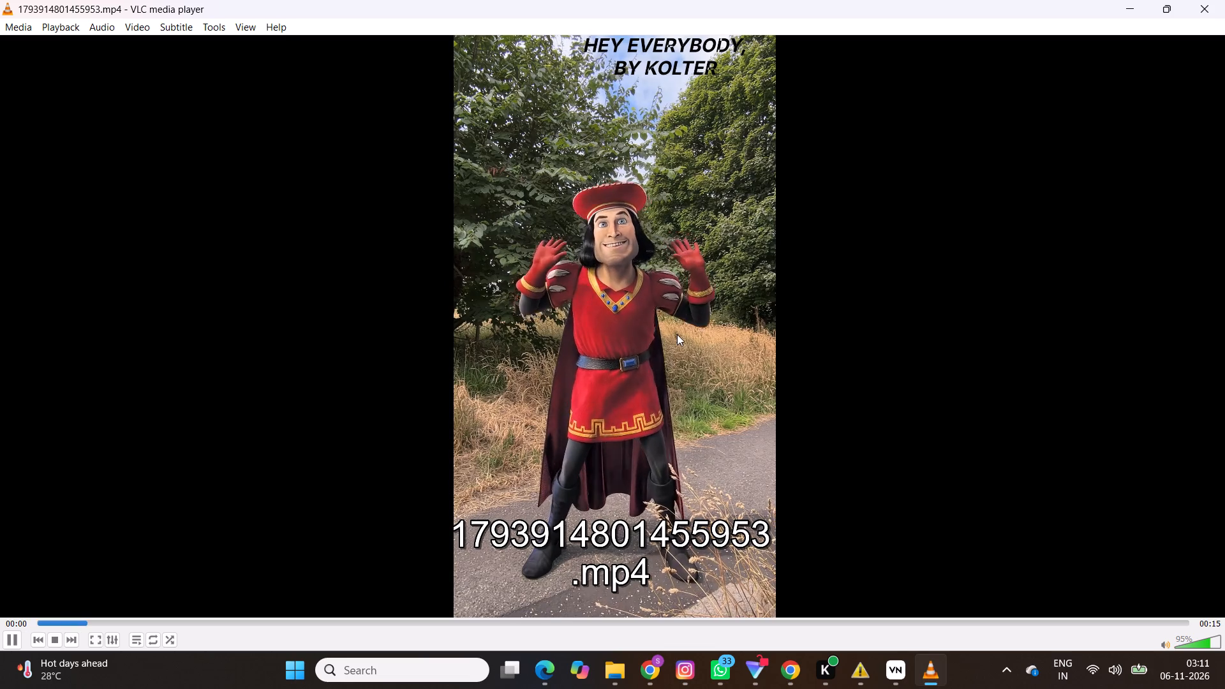
{"action": "left_click", "coordinate": [890, 369]}
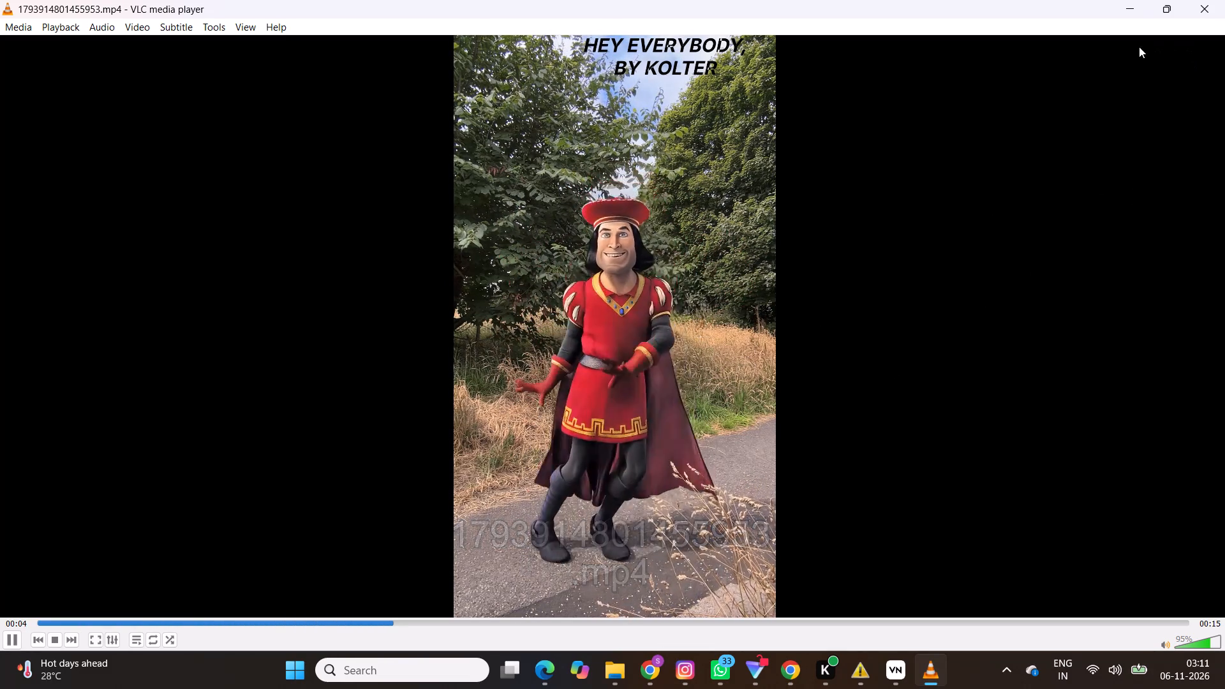
{"action": "left_click", "coordinate": [1117, 3]}
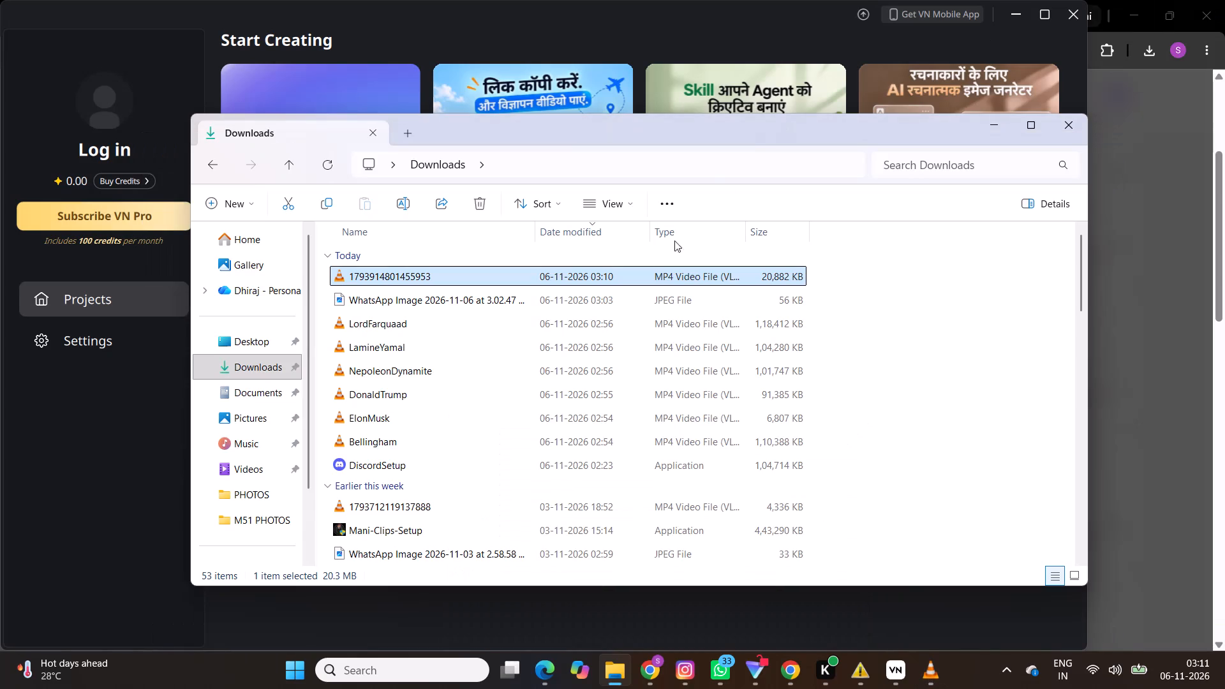
{"action": "right_click", "coordinate": [632, 276]}
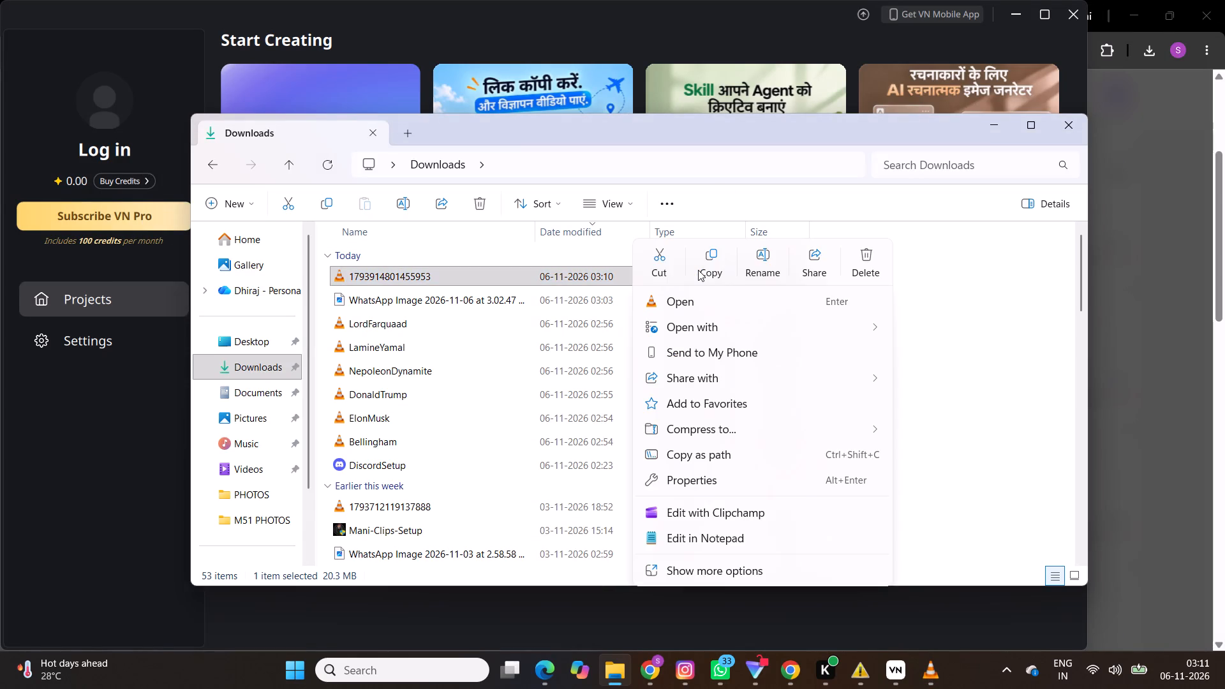
{"action": "left_click", "coordinate": [710, 263]}
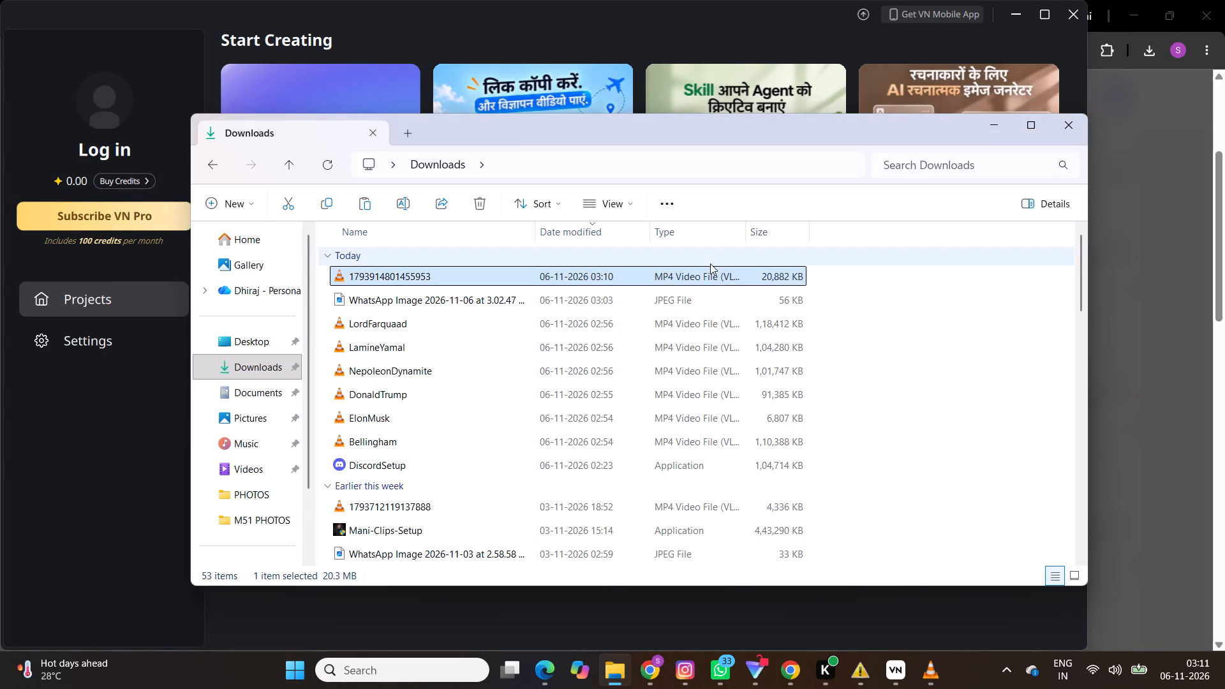
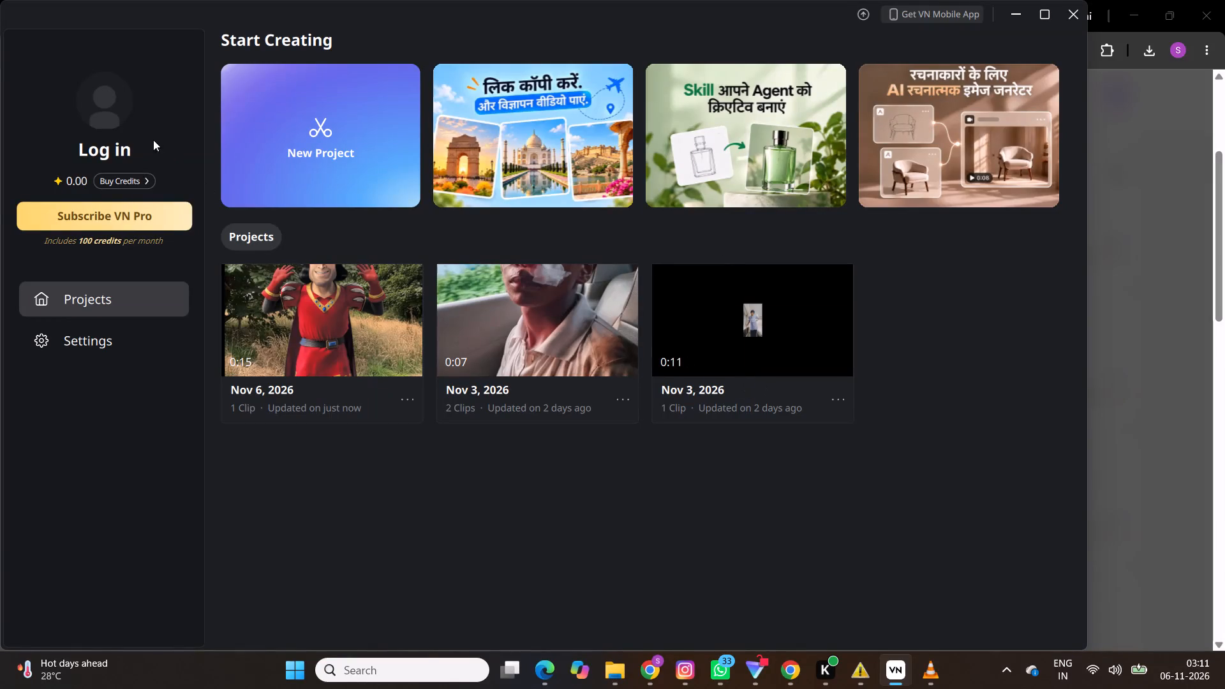
Start a new VN project for the next clip.
{"action": "left_click", "coordinate": [267, 140]}
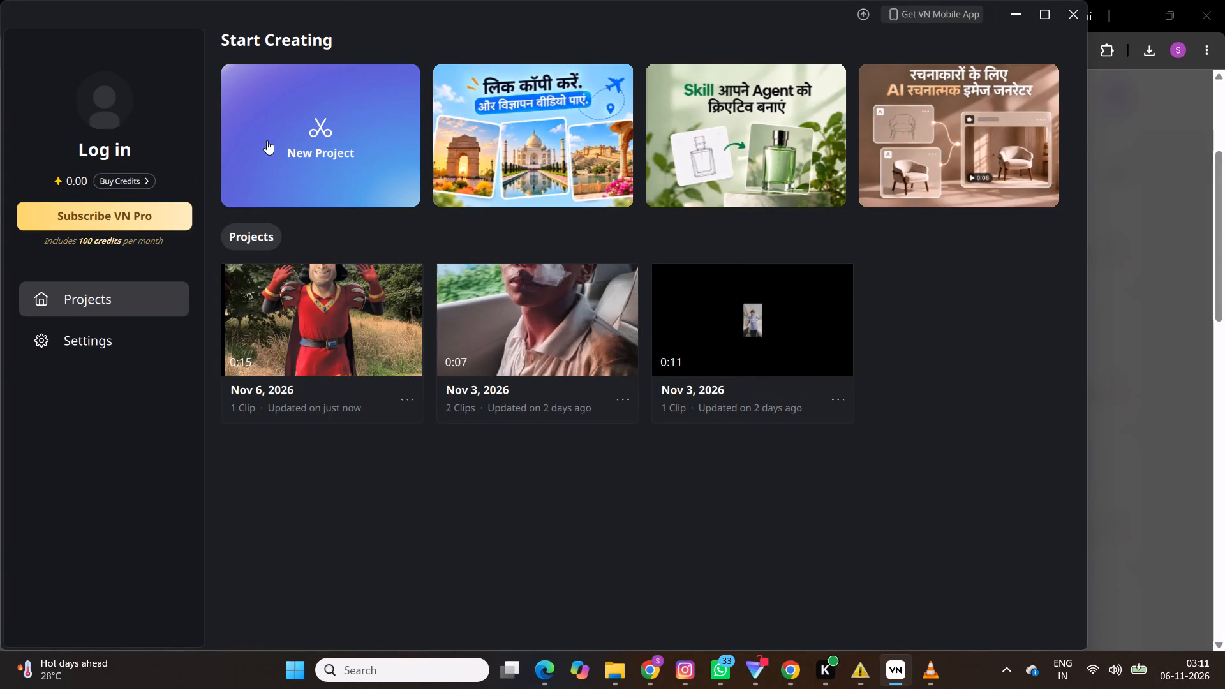
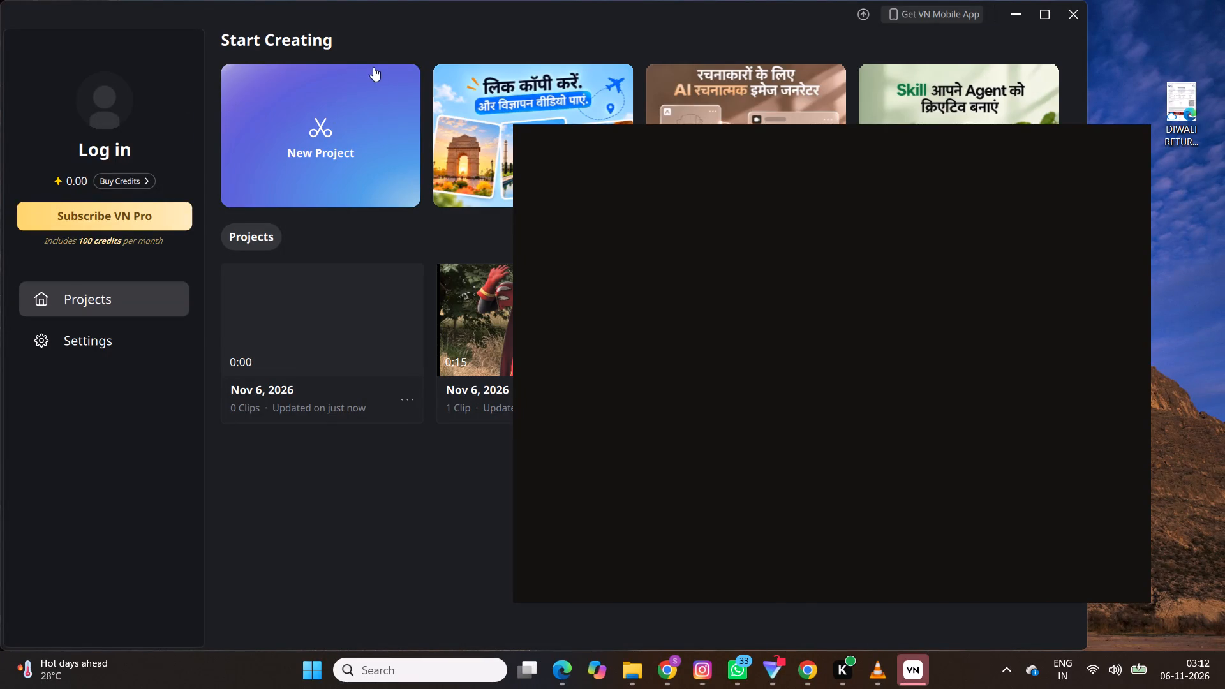
Open the empty Nov 6, 2026 project in VN.
{"action": "left_click", "coordinate": [336, 166]}
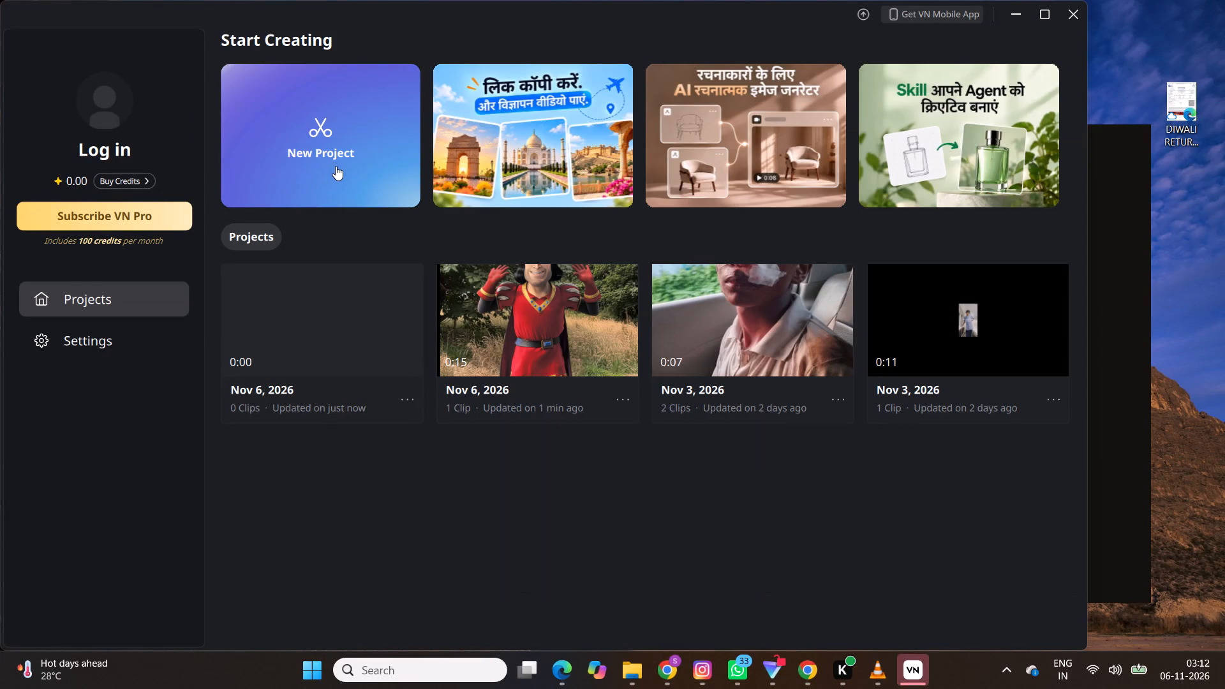
{"action": "left_click", "coordinate": [362, 320]}
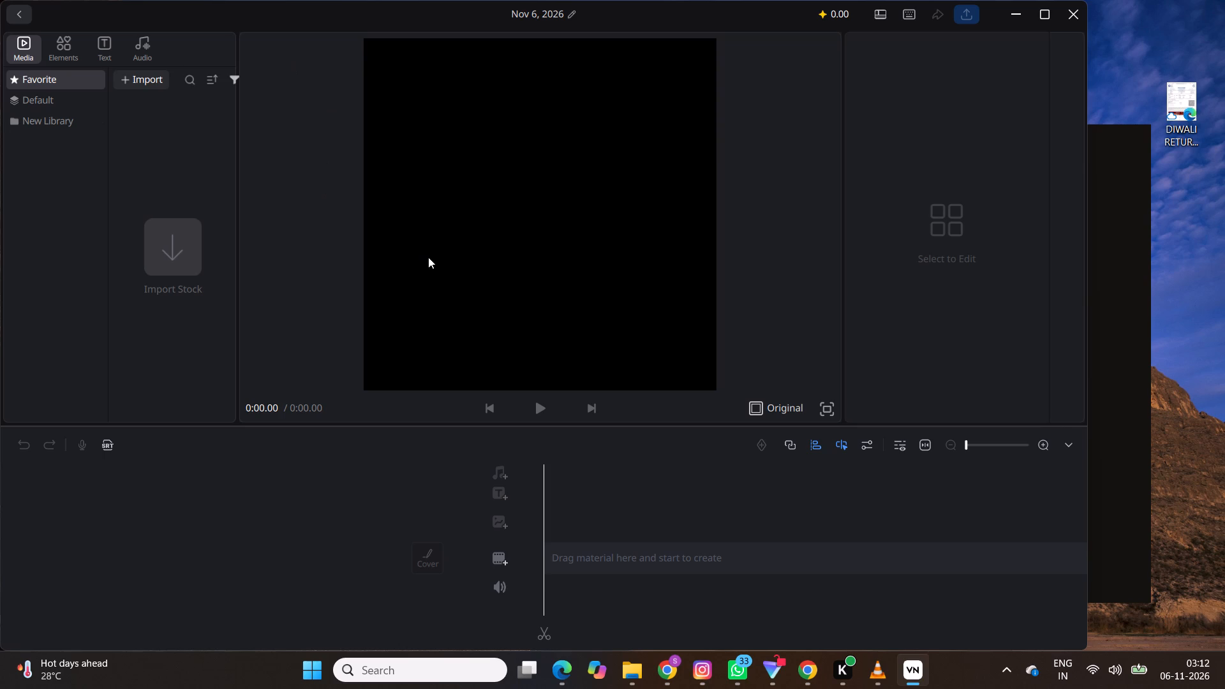
Import the LamineYamal video from Downloads and place it at the start of the timeline's main video track.
{"action": "left_click", "coordinate": [138, 84]}
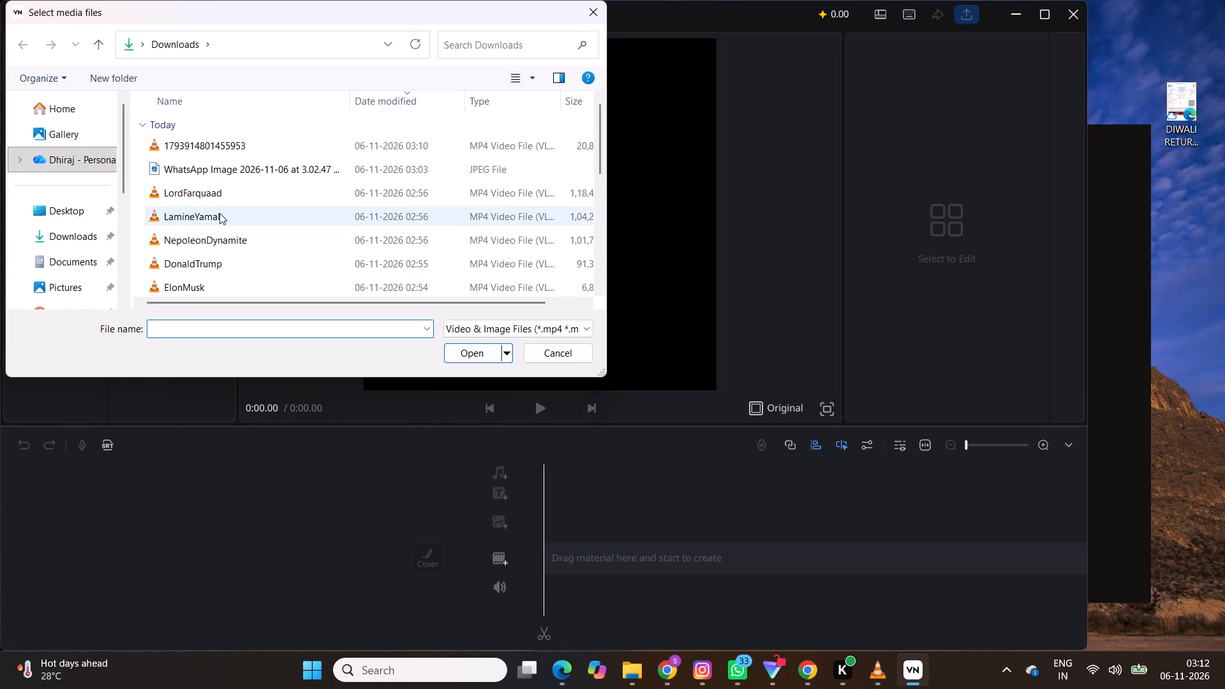
{"action": "double_click", "coordinate": [219, 214]}
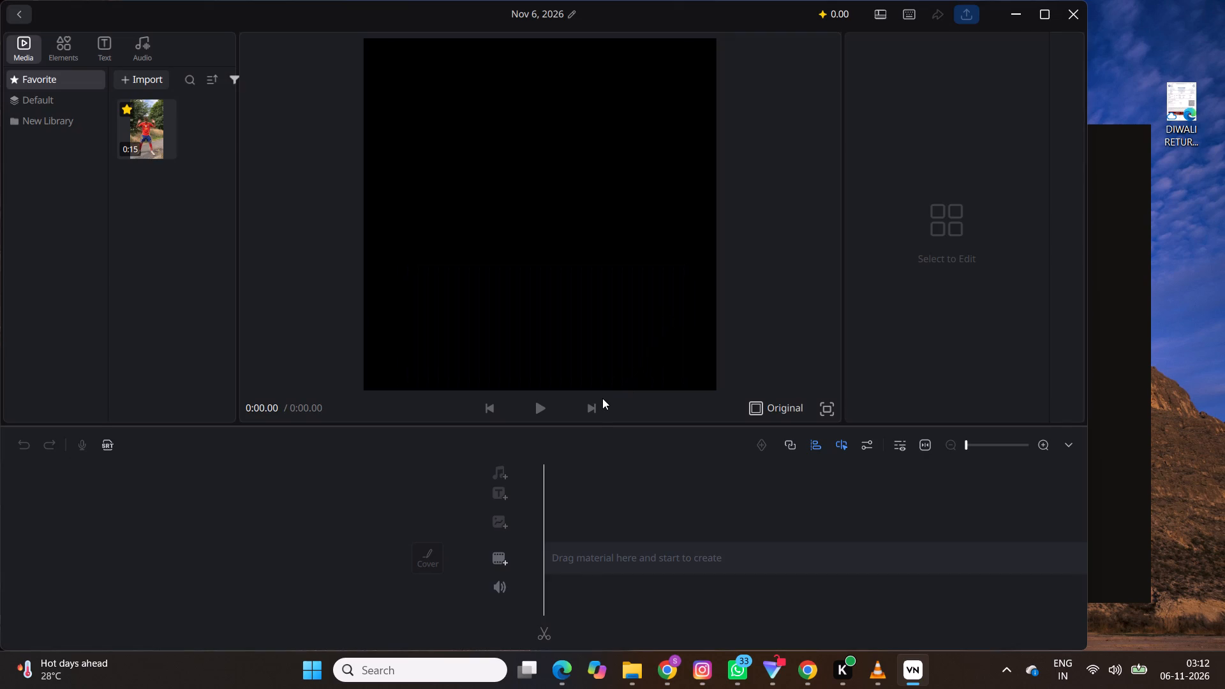
{"action": "left_click_drag", "start_coordinate": [145, 133], "coordinate": [527, 508]}
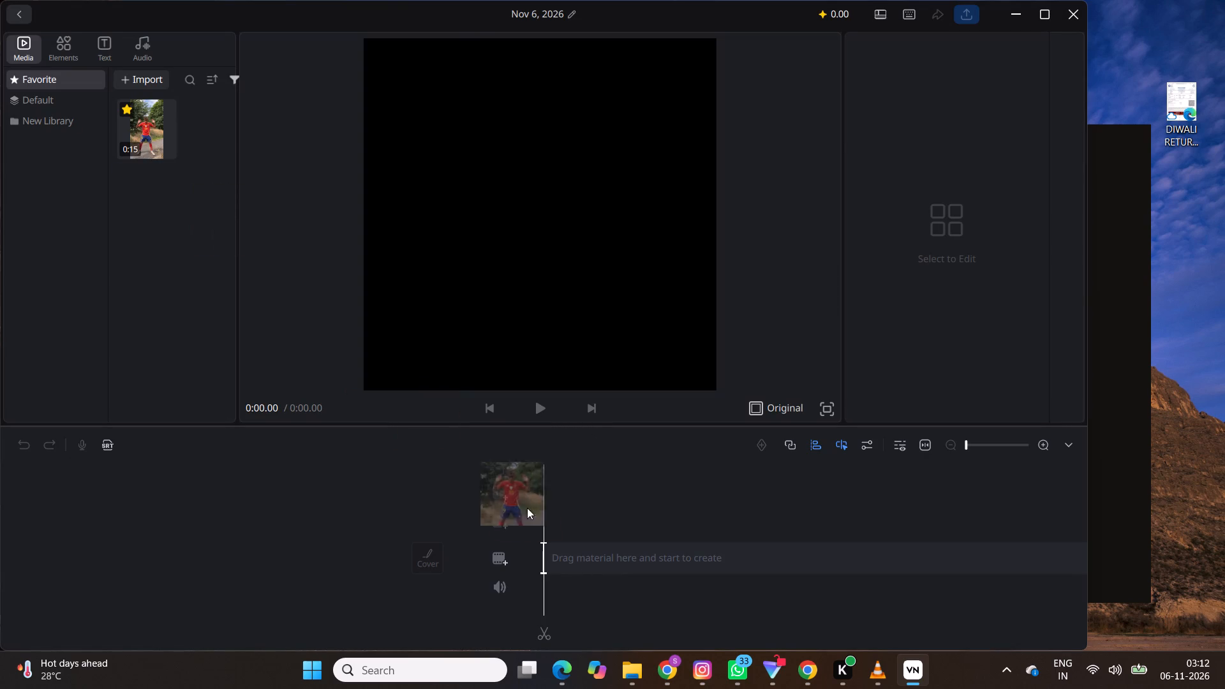
{"action": "left_click_drag", "start_coordinate": [527, 508], "coordinate": [585, 575]}
{"action": "left_click", "coordinate": [720, 488]}
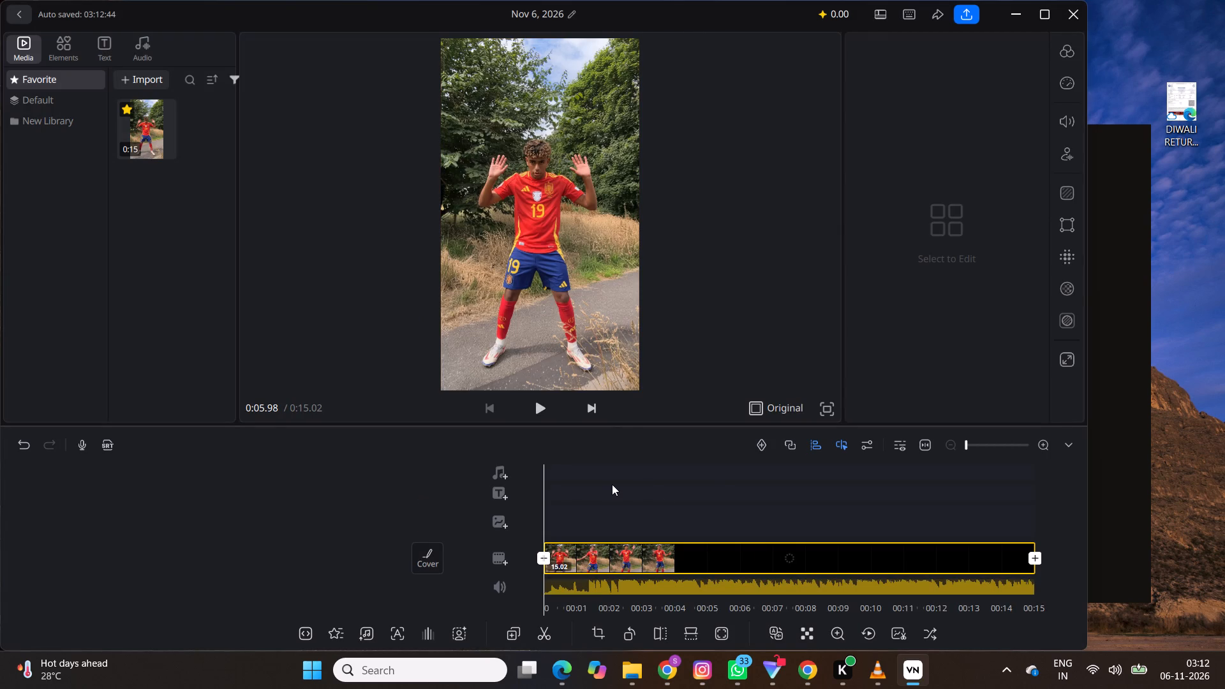
Add a text layer at the start of the clip and open its title text for editing.
{"action": "left_click", "coordinate": [493, 493]}
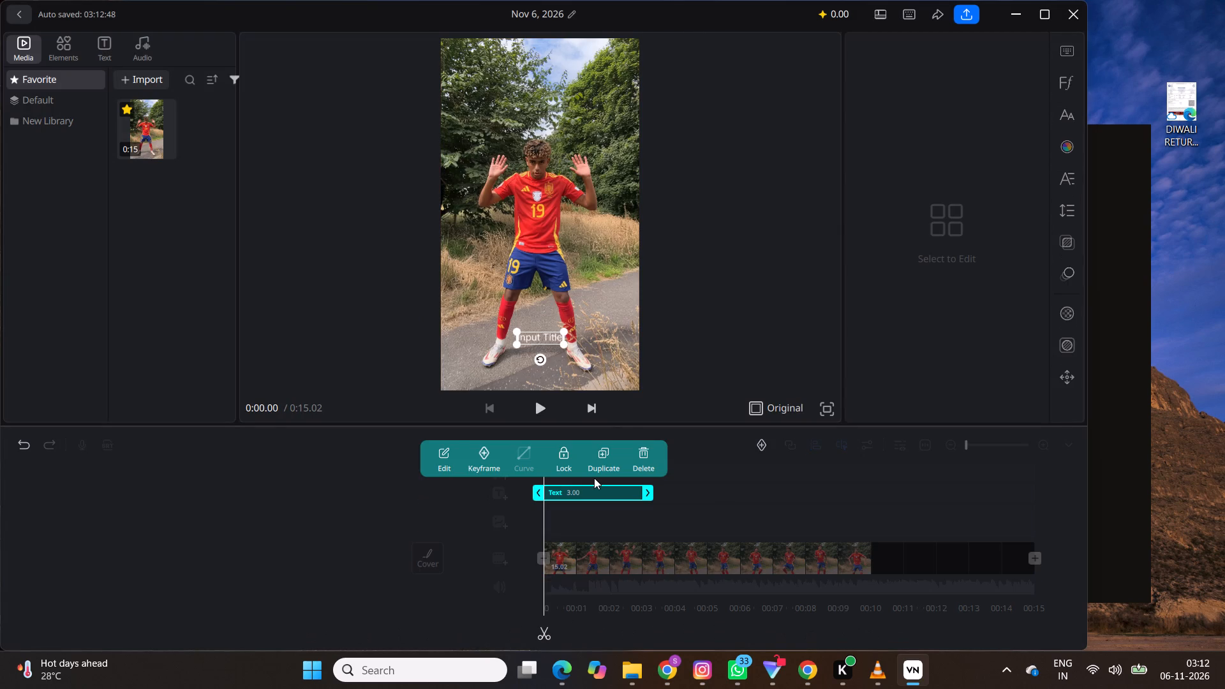
{"action": "left_click", "coordinate": [447, 457]}
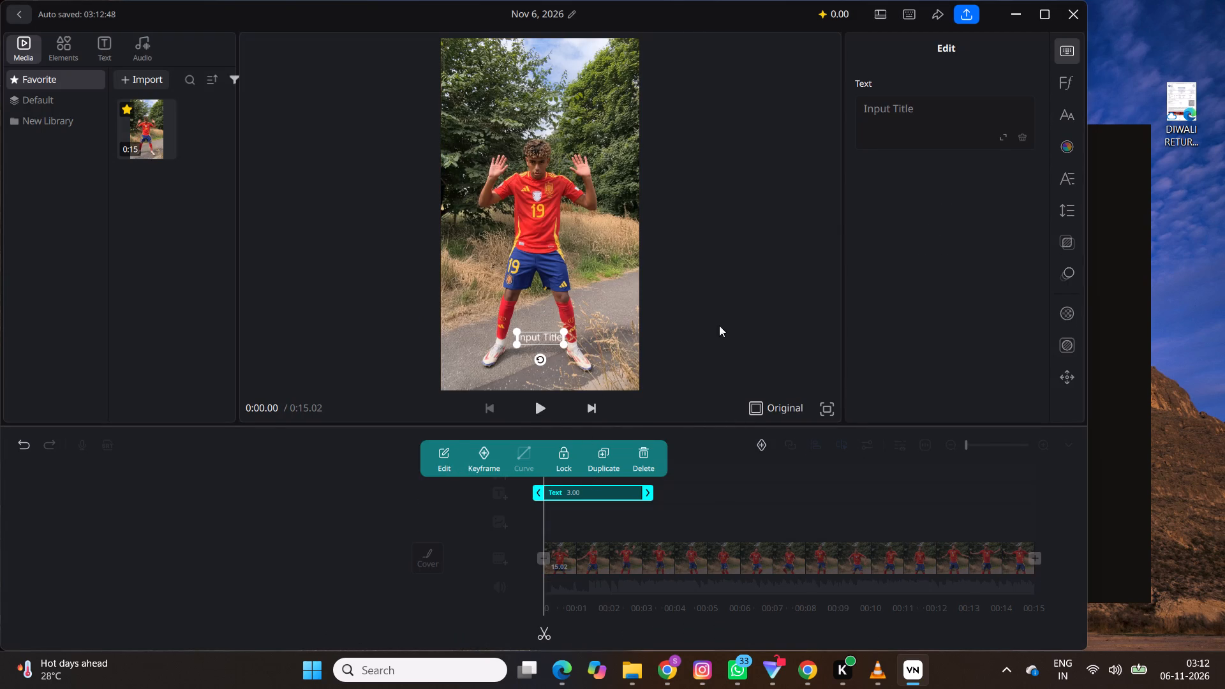
{"action": "left_click", "coordinate": [898, 108]}
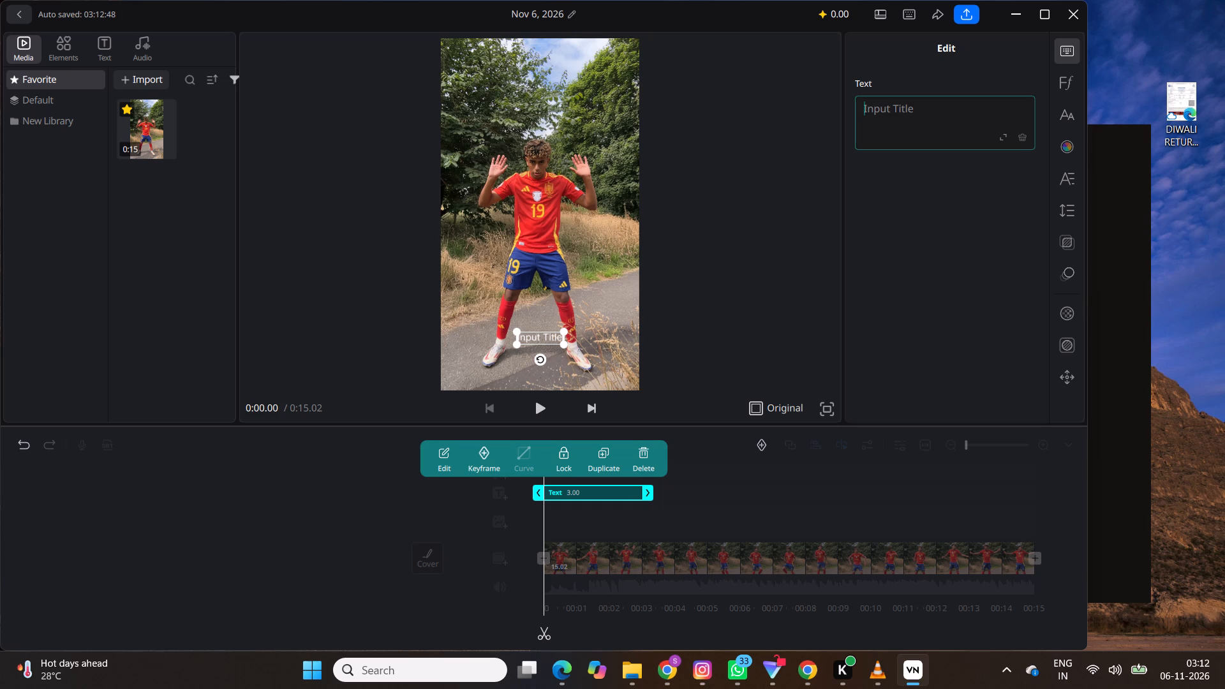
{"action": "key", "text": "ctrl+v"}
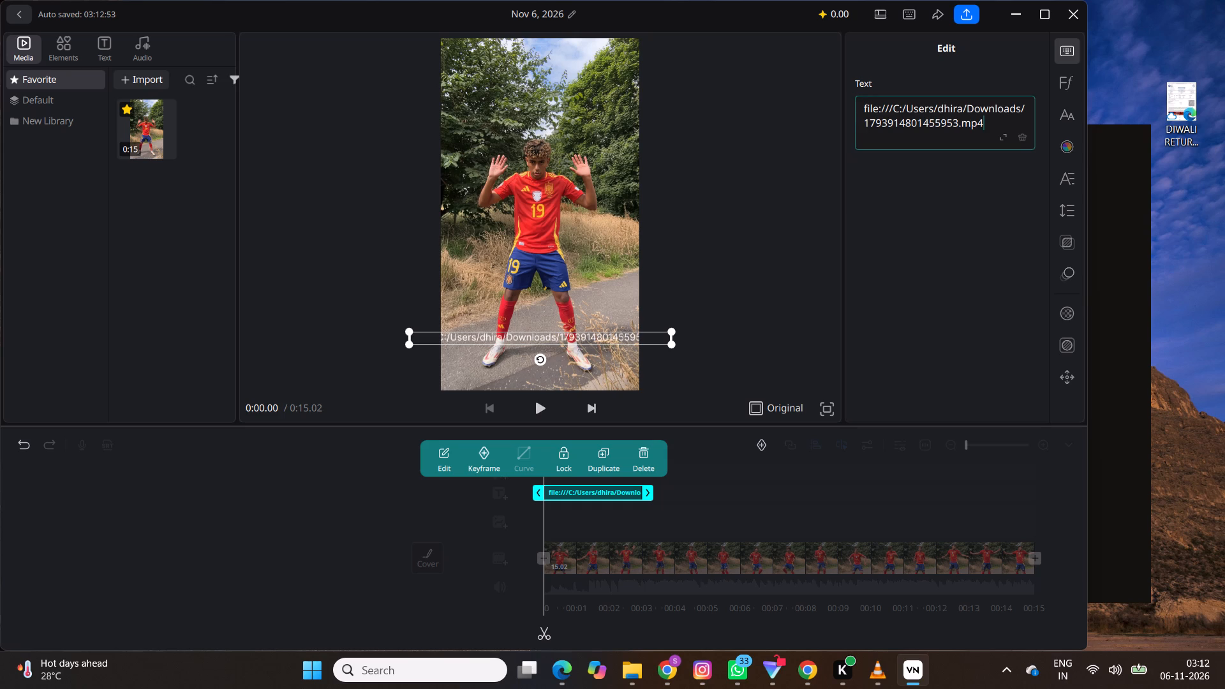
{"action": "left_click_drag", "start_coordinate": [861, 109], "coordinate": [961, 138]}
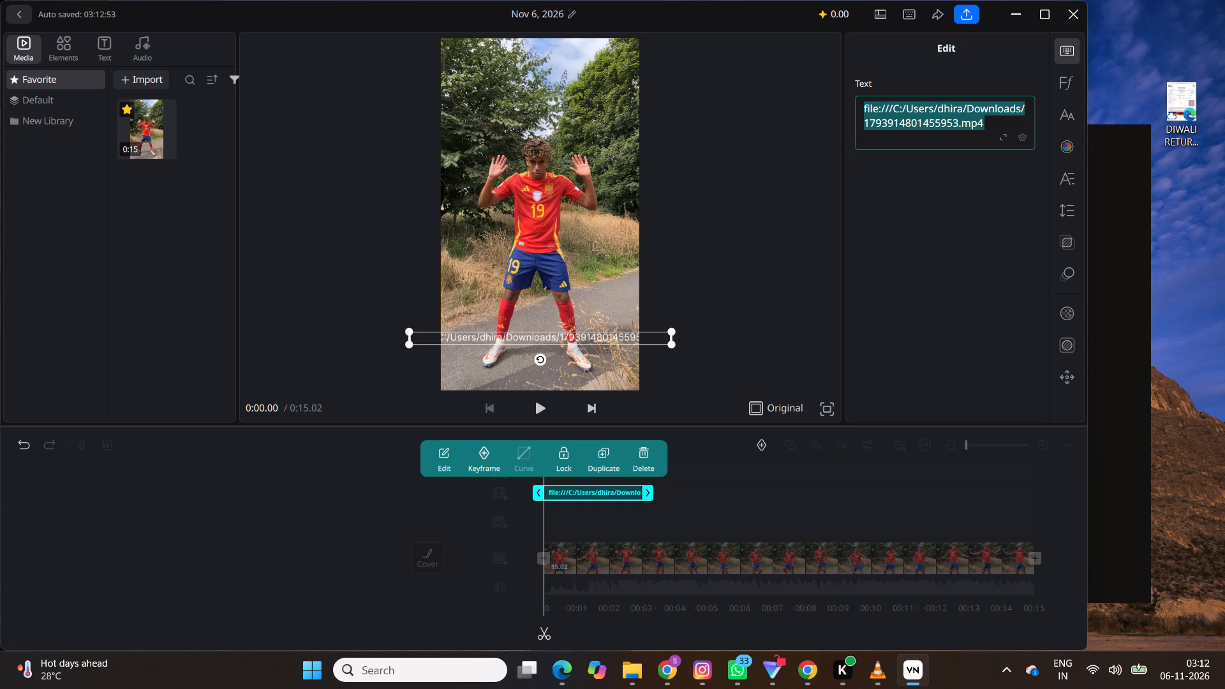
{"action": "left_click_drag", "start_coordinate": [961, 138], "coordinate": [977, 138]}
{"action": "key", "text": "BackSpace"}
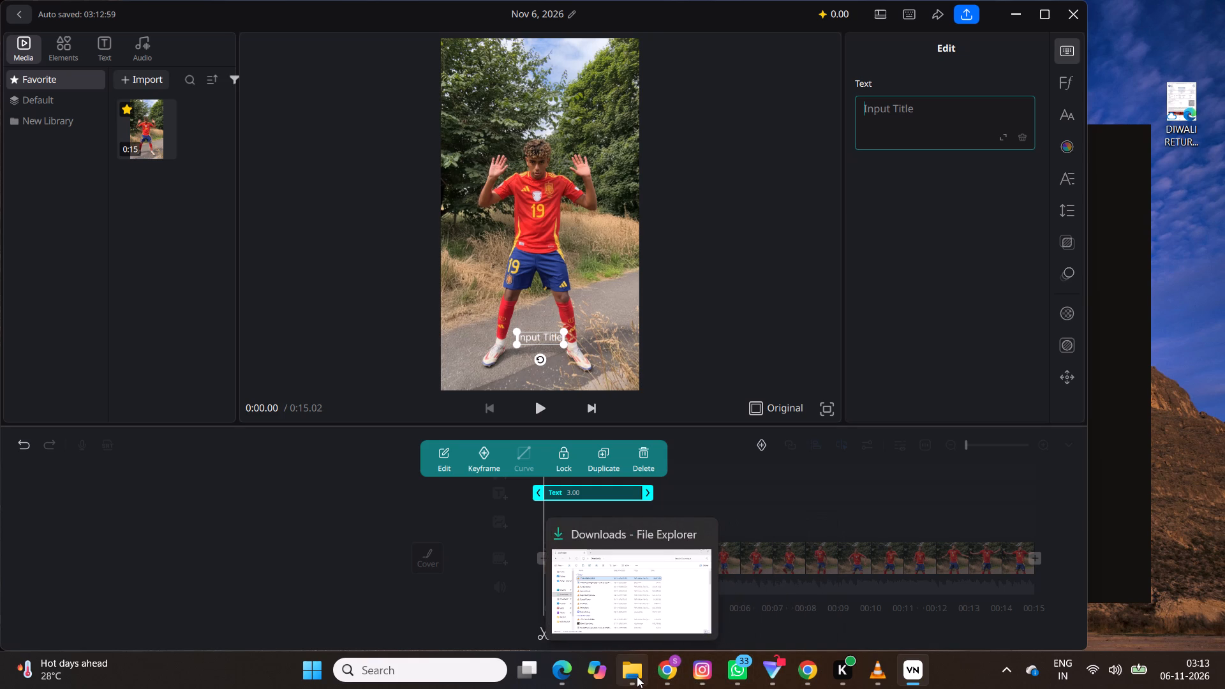
Copy "HEY EVERYBODY, BY KOLTER" from the Clipster campaign requirements in Chrome and paste it as the title text in VN.
{"action": "left_click", "coordinate": [674, 672]}
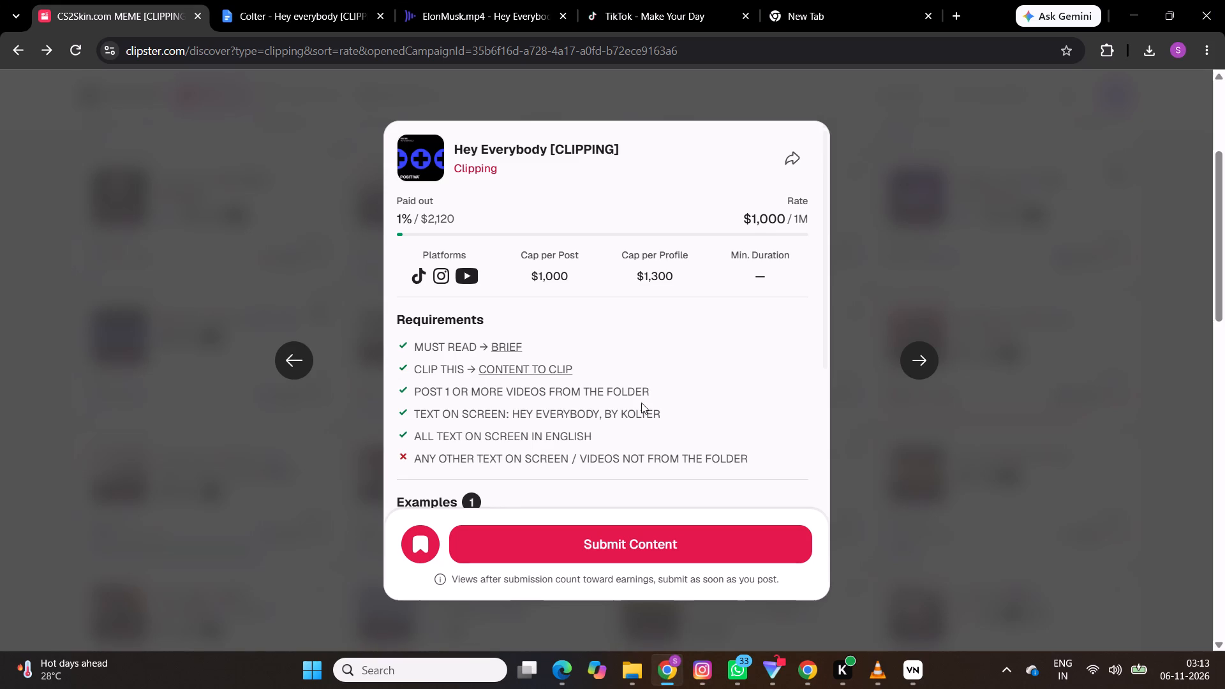
{"action": "left_click_drag", "start_coordinate": [662, 413], "coordinate": [518, 419]}
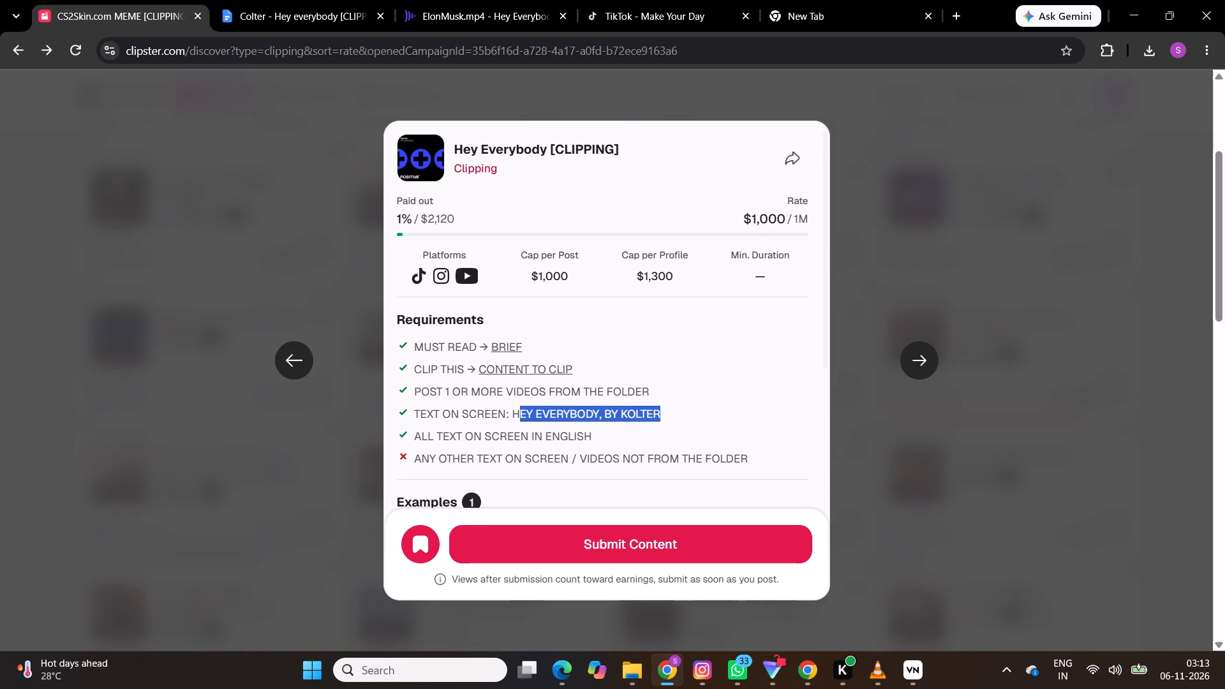
{"action": "left_click_drag", "start_coordinate": [518, 419], "coordinate": [515, 419]}
{"action": "right_click", "coordinate": [515, 419]}
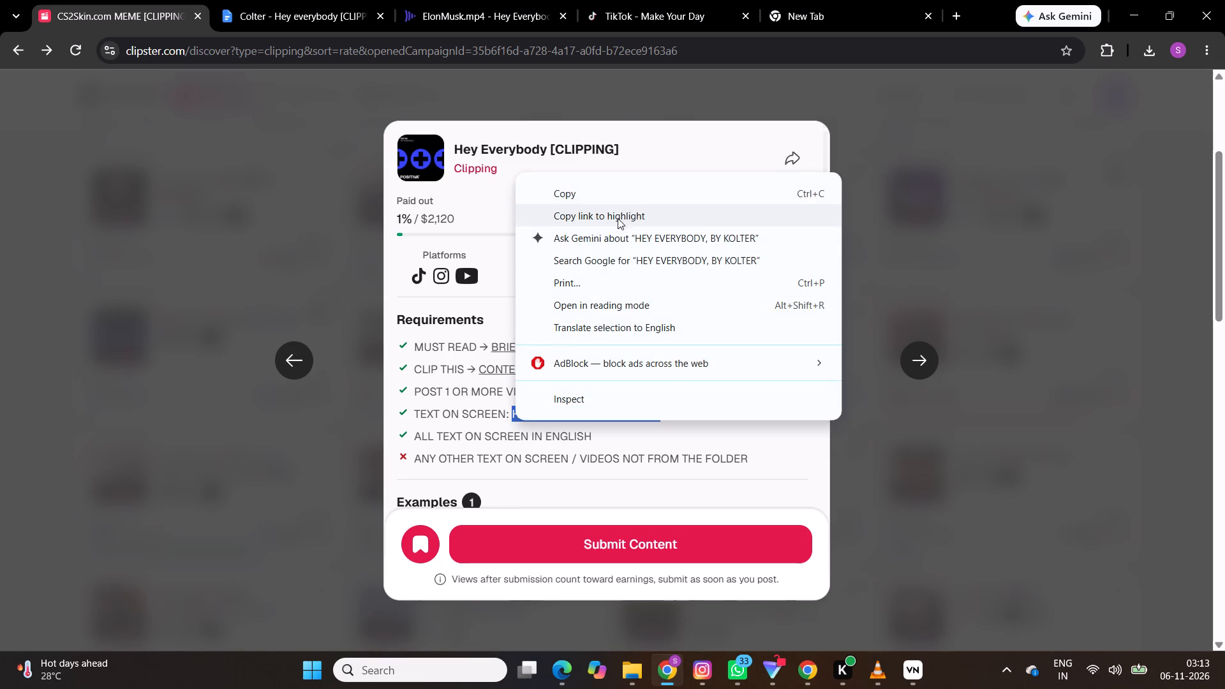
{"action": "left_click", "coordinate": [628, 196]}
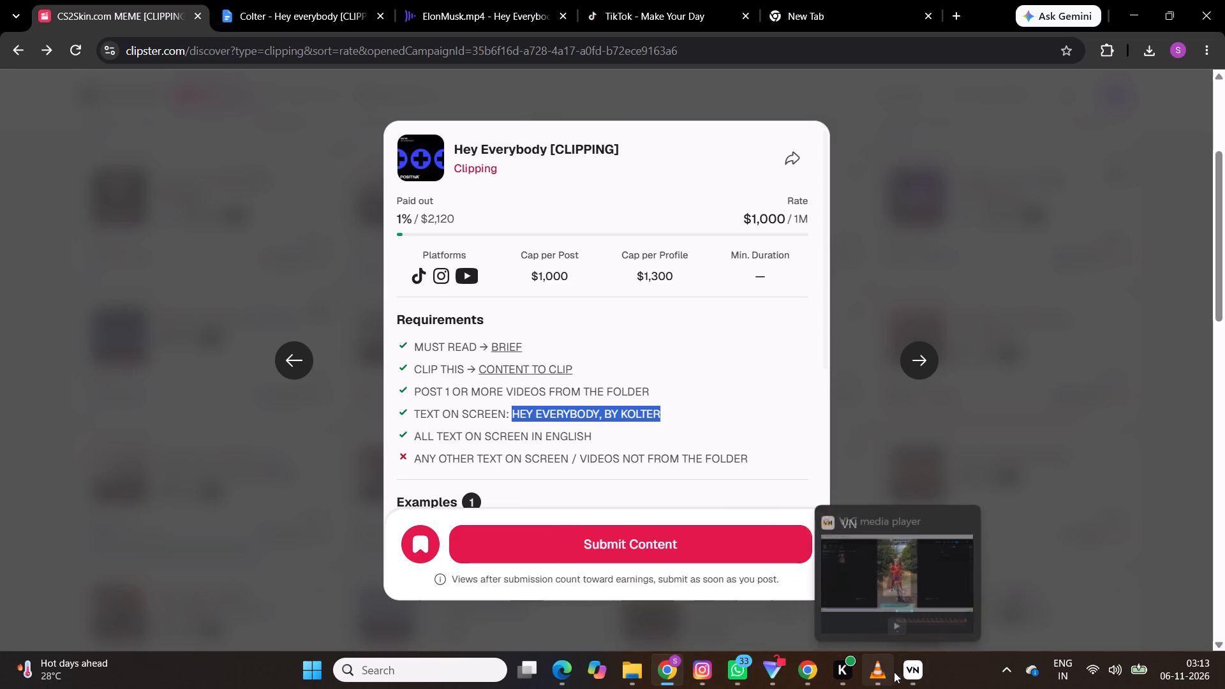
{"action": "left_click", "coordinate": [913, 677]}
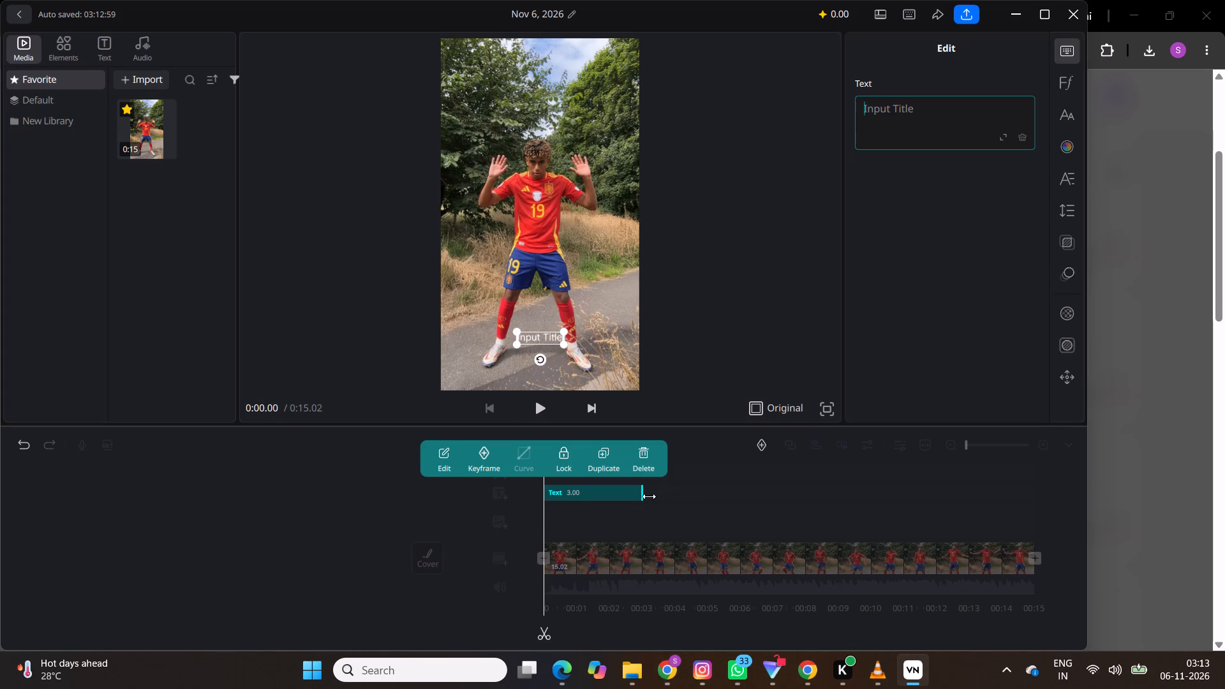
{"action": "key", "text": "ctrl+v"}
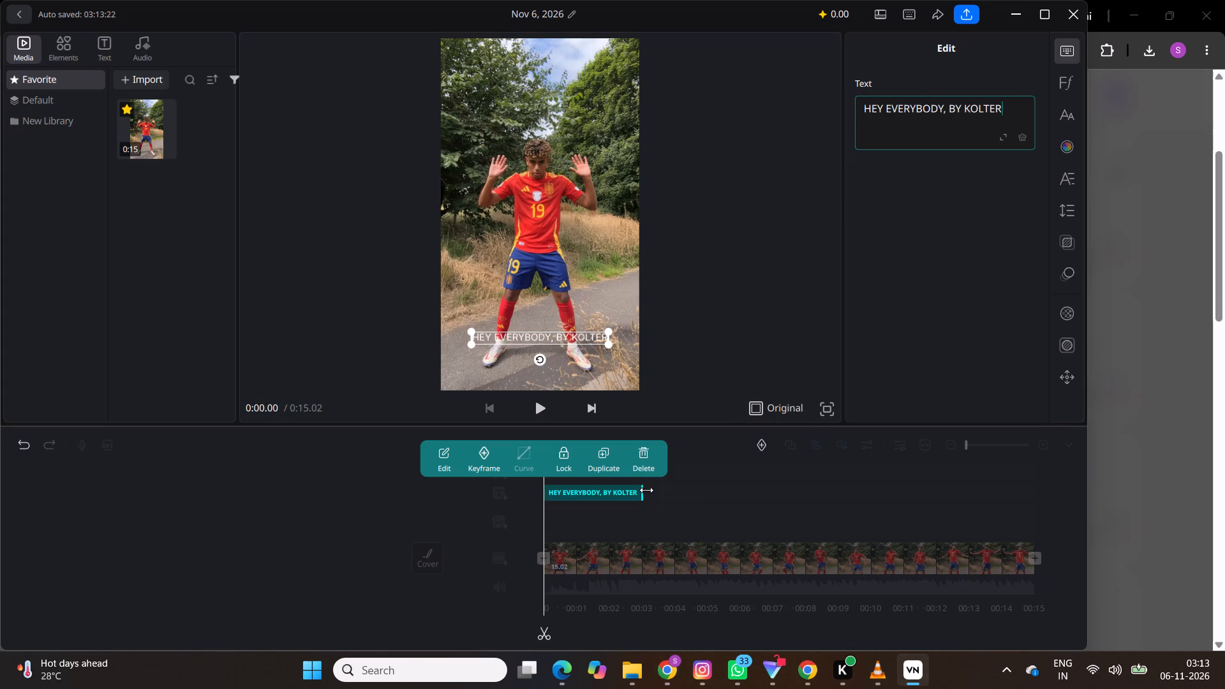
Extend the text layer to the end of the video clip, a duration of 15.02 seconds.
{"action": "left_click_drag", "start_coordinate": [646, 490], "coordinate": [1037, 501]}
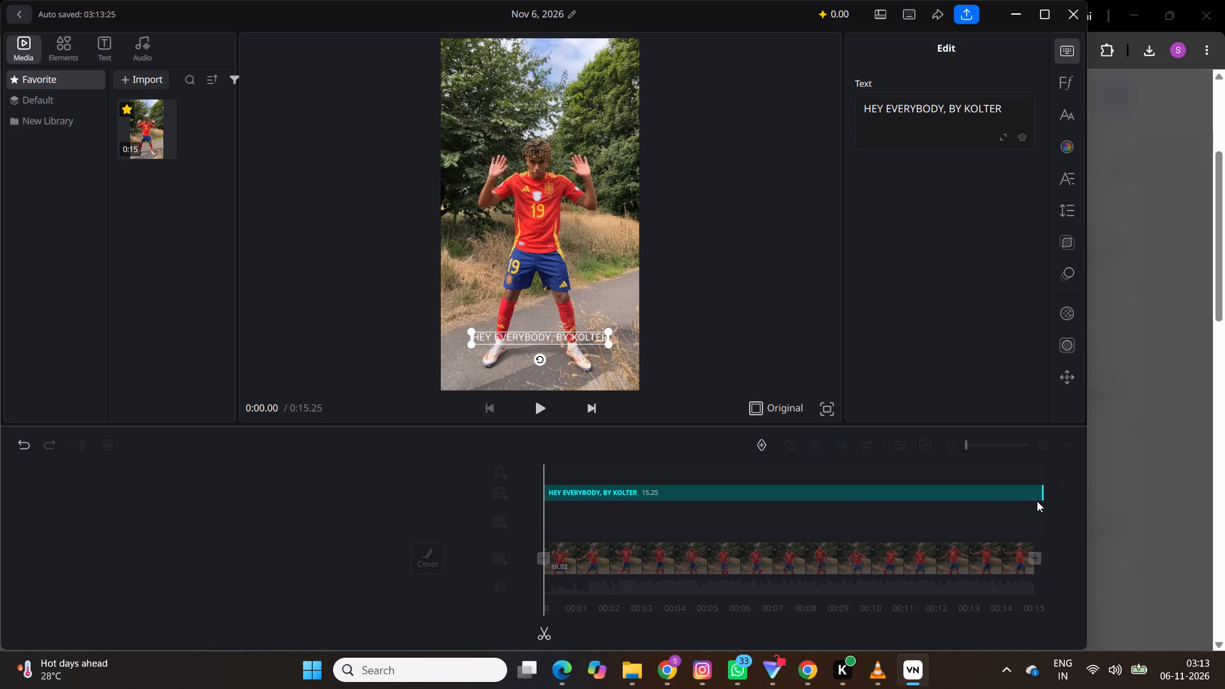
{"action": "left_click_drag", "start_coordinate": [1037, 501], "coordinate": [1043, 513]}
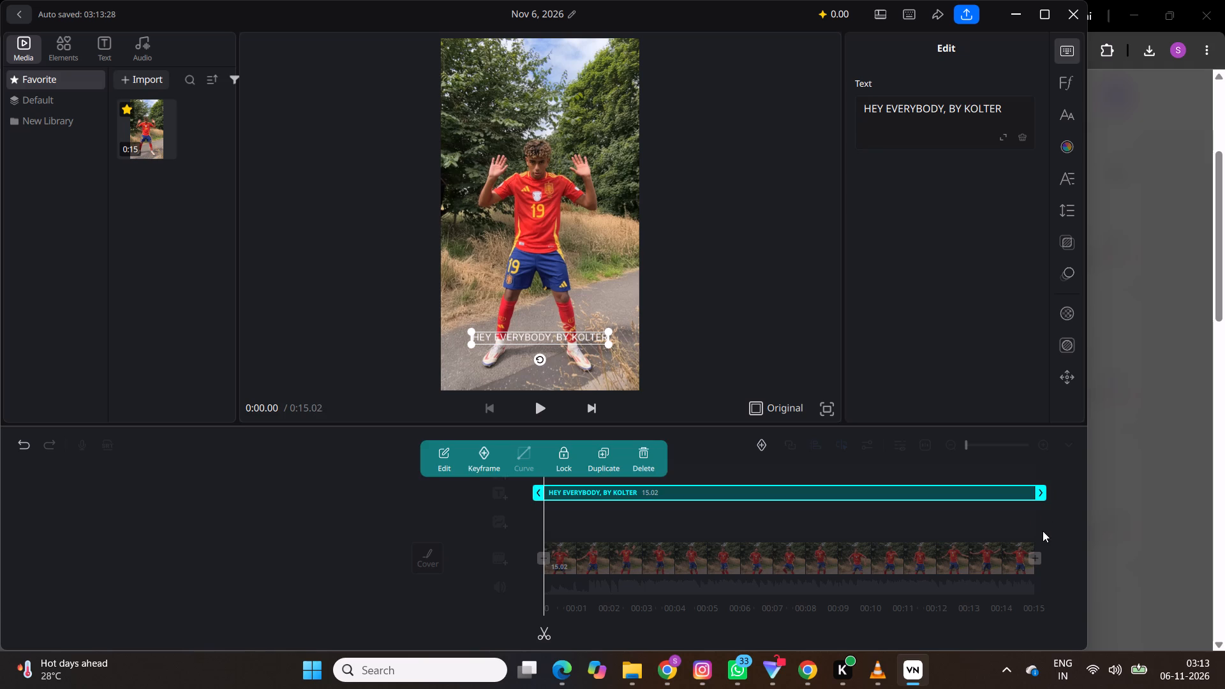
{"action": "left_click", "coordinate": [1043, 531]}
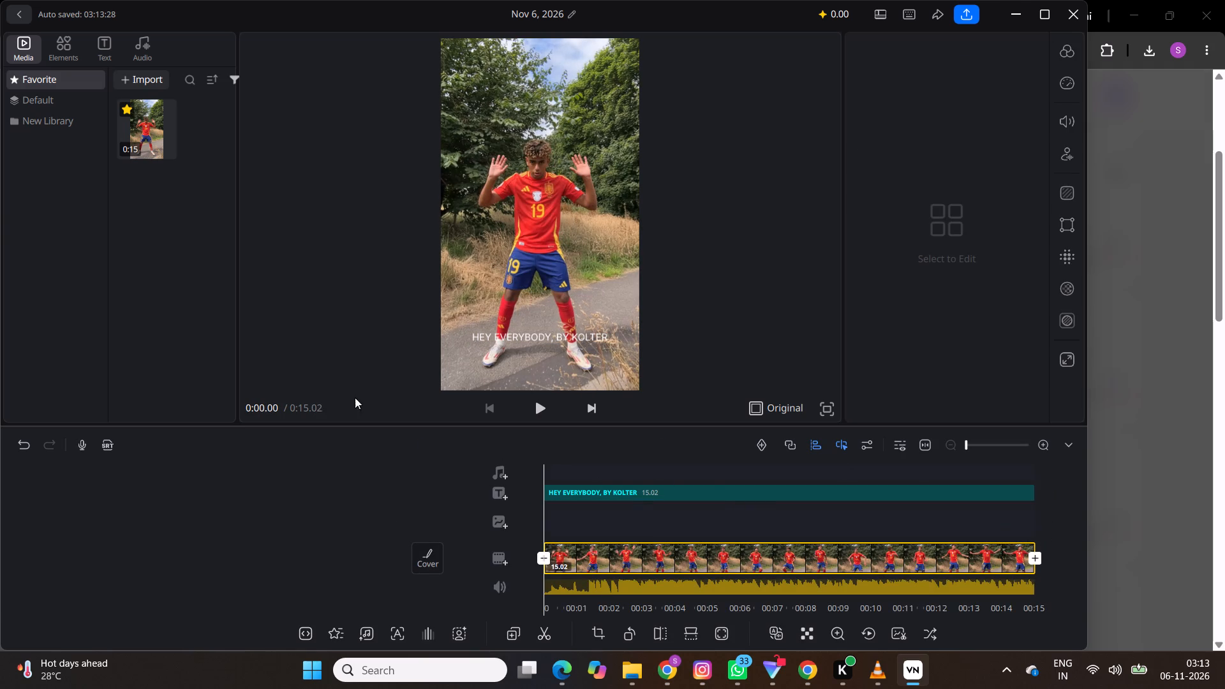
Set the font of the "HEY EVERYBODY, BY KOLTER" text to Inter Semi Bold Italic.
{"action": "left_click", "coordinate": [603, 488]}
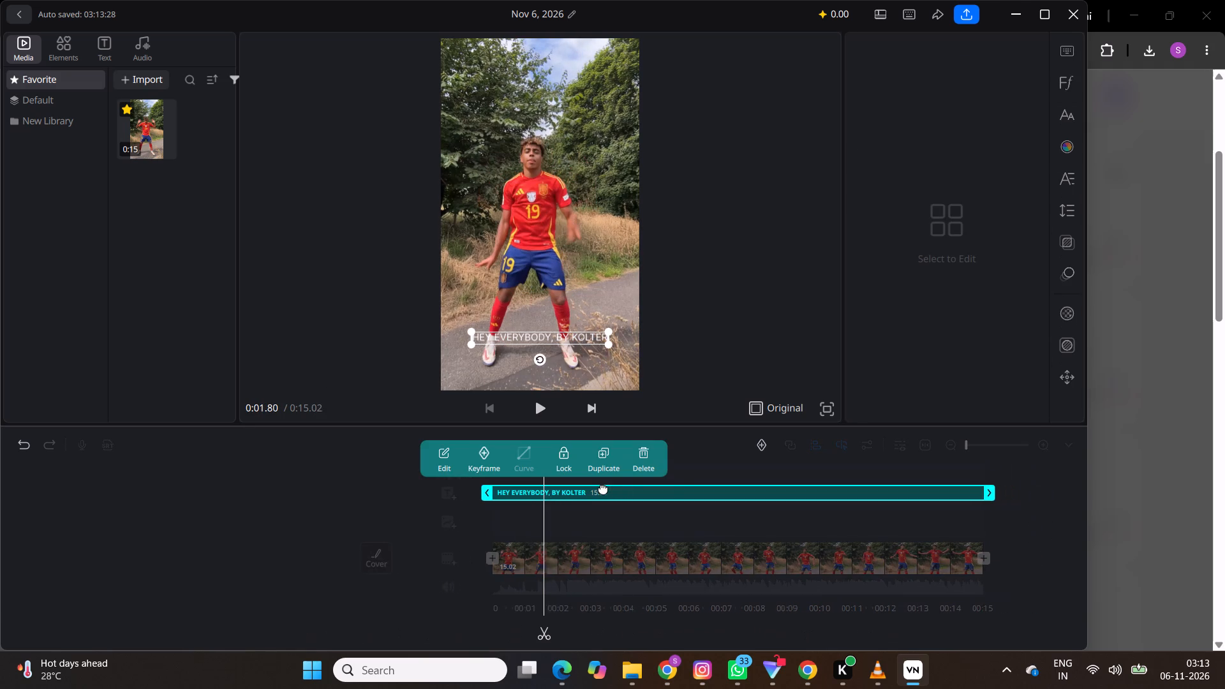
{"action": "left_click", "coordinate": [443, 451]}
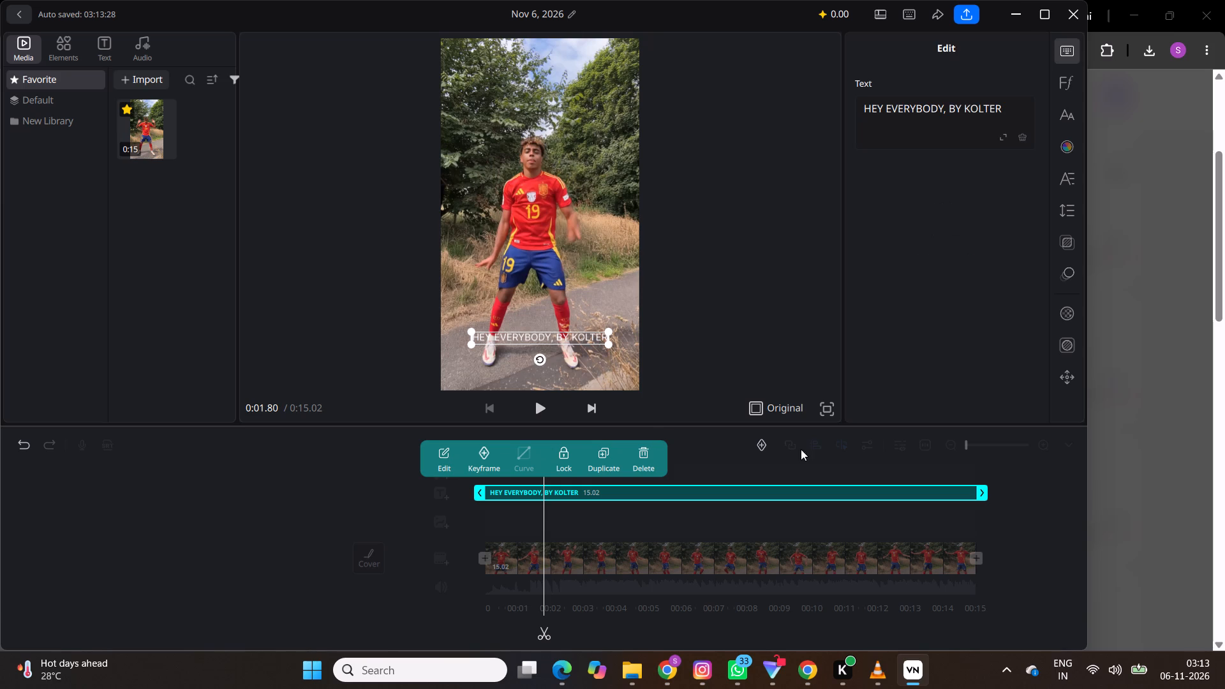
{"action": "left_click", "coordinate": [442, 462]}
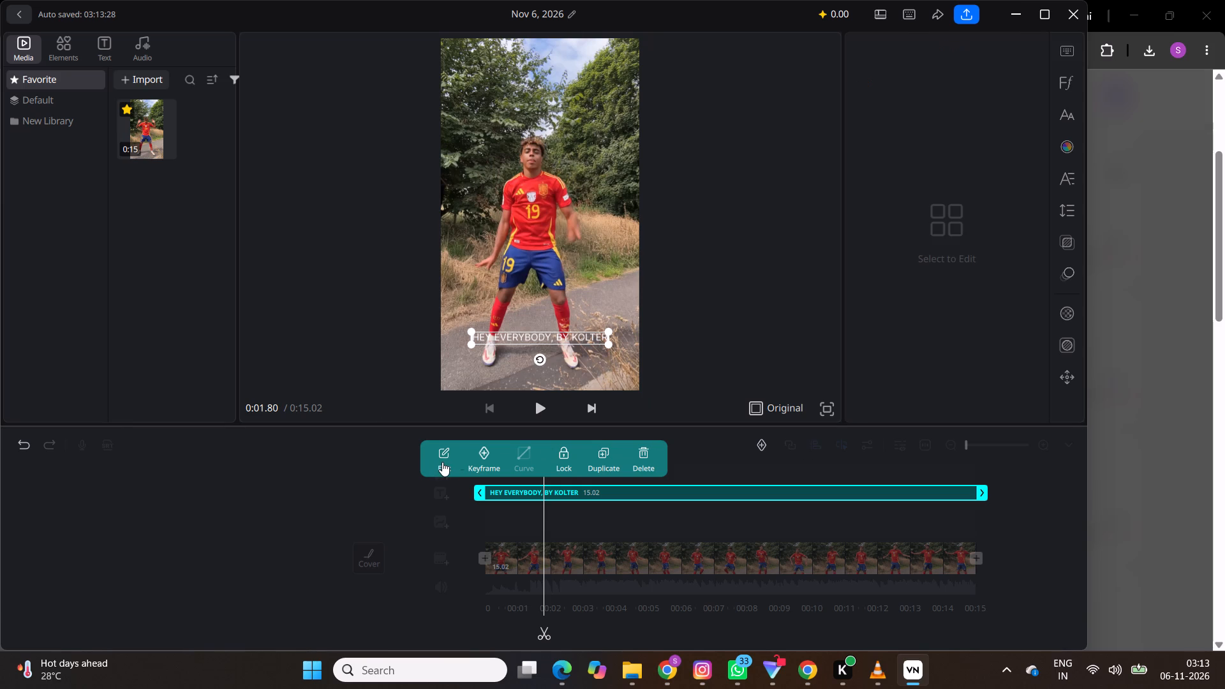
{"action": "left_click", "coordinate": [442, 462]}
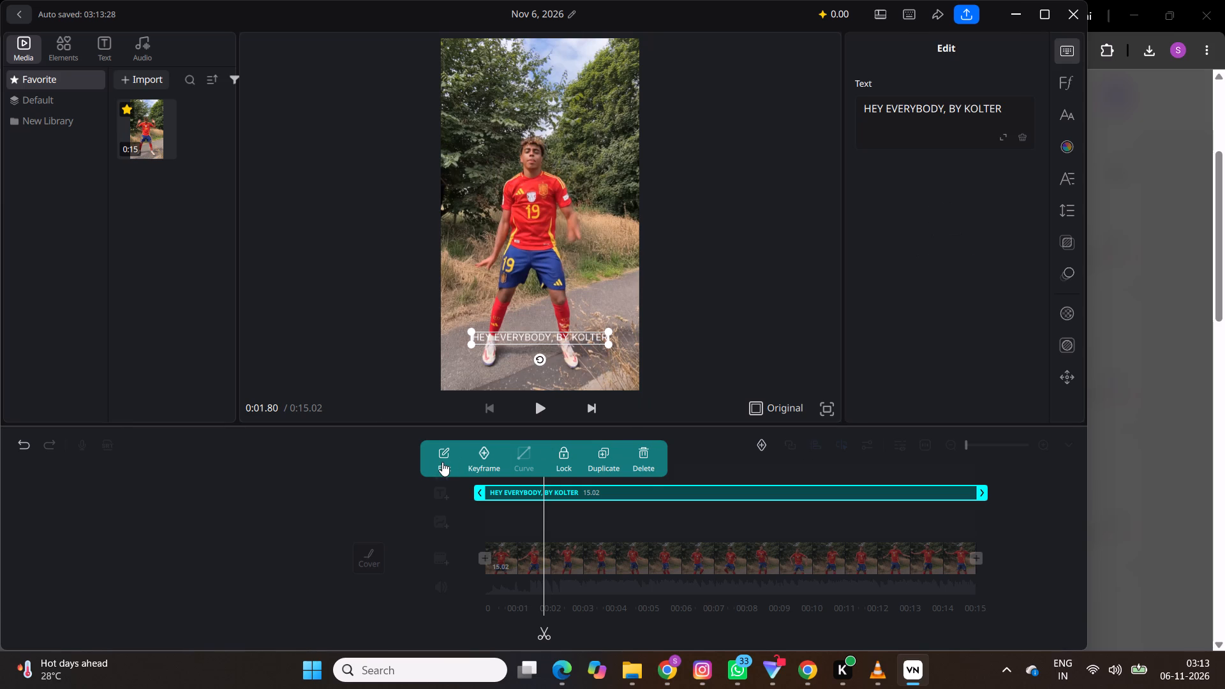
{"action": "left_click", "coordinate": [1069, 84]}
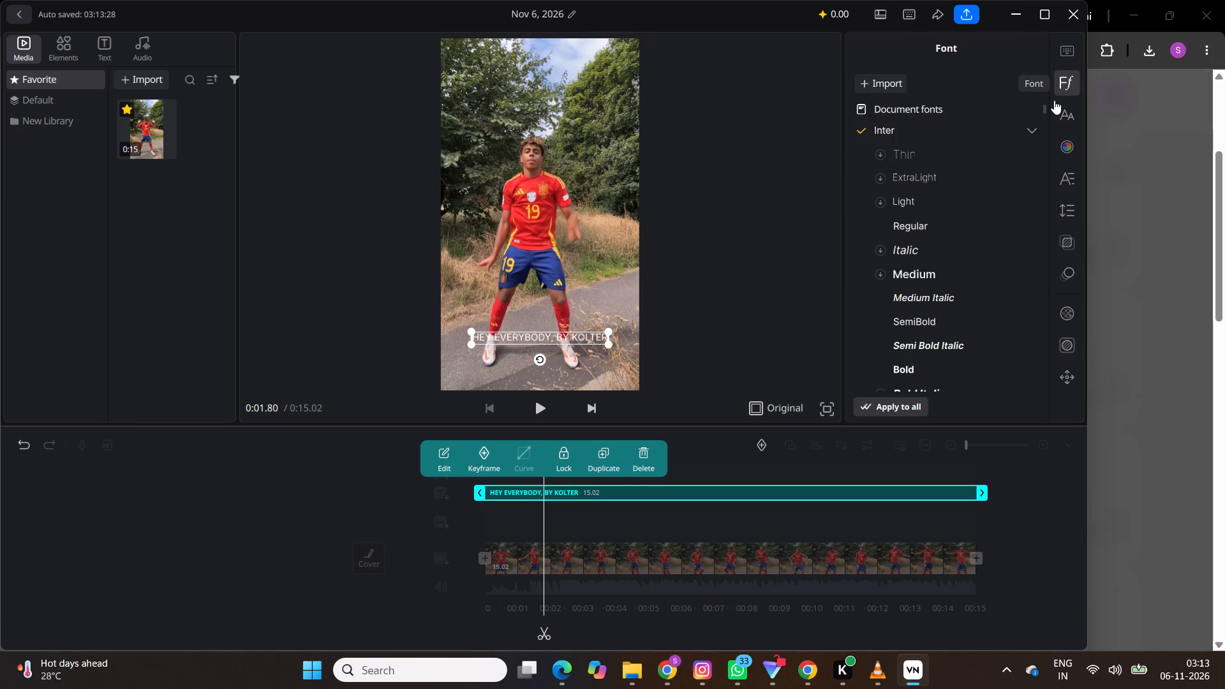
{"action": "left_click", "coordinate": [921, 343]}
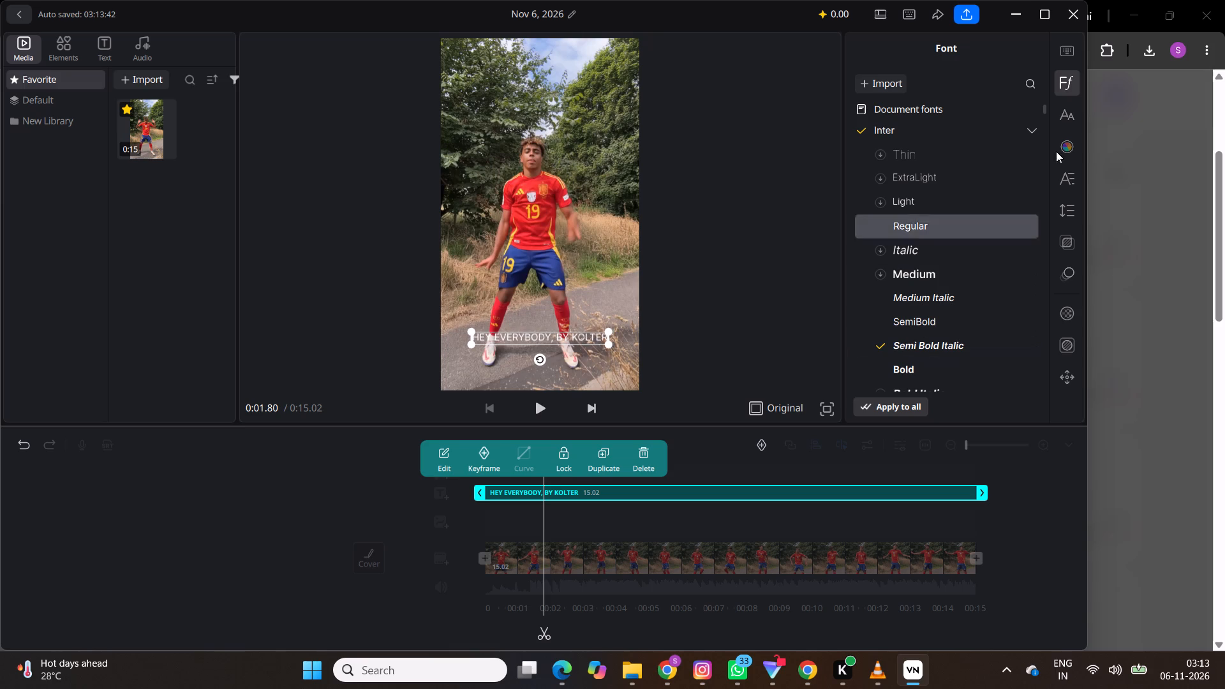
Set the title text's font size to 21.
{"action": "left_click", "coordinate": [1061, 115]}
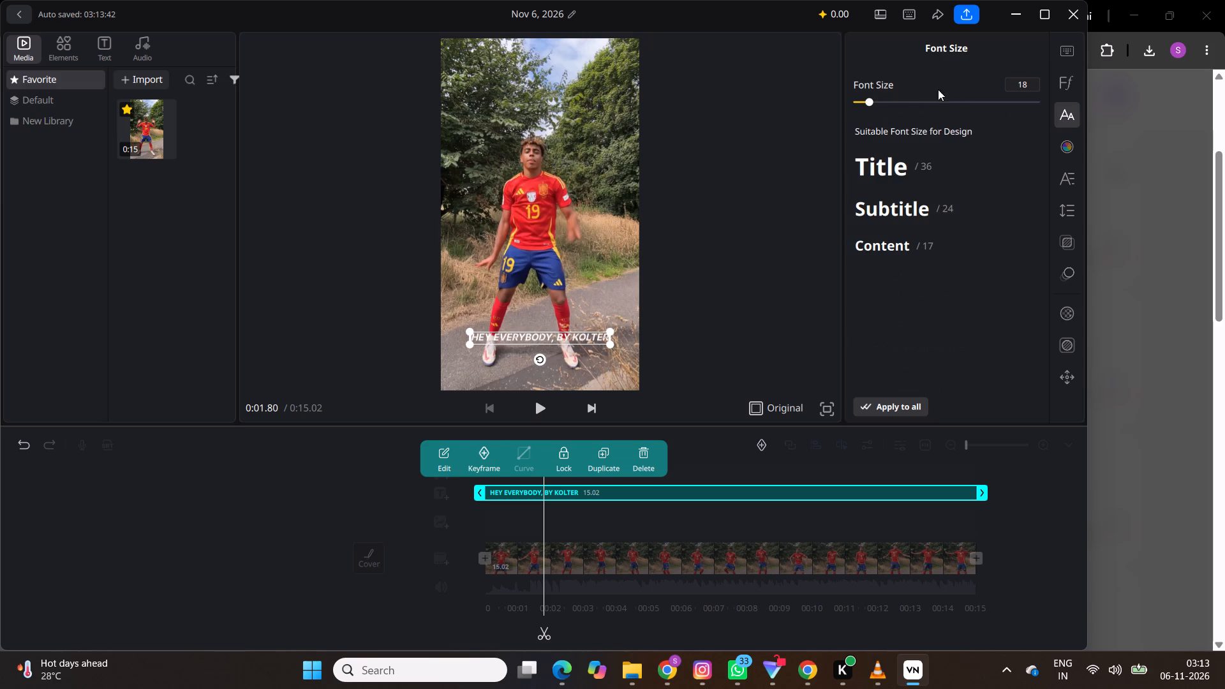
{"action": "left_click", "coordinate": [875, 101]}
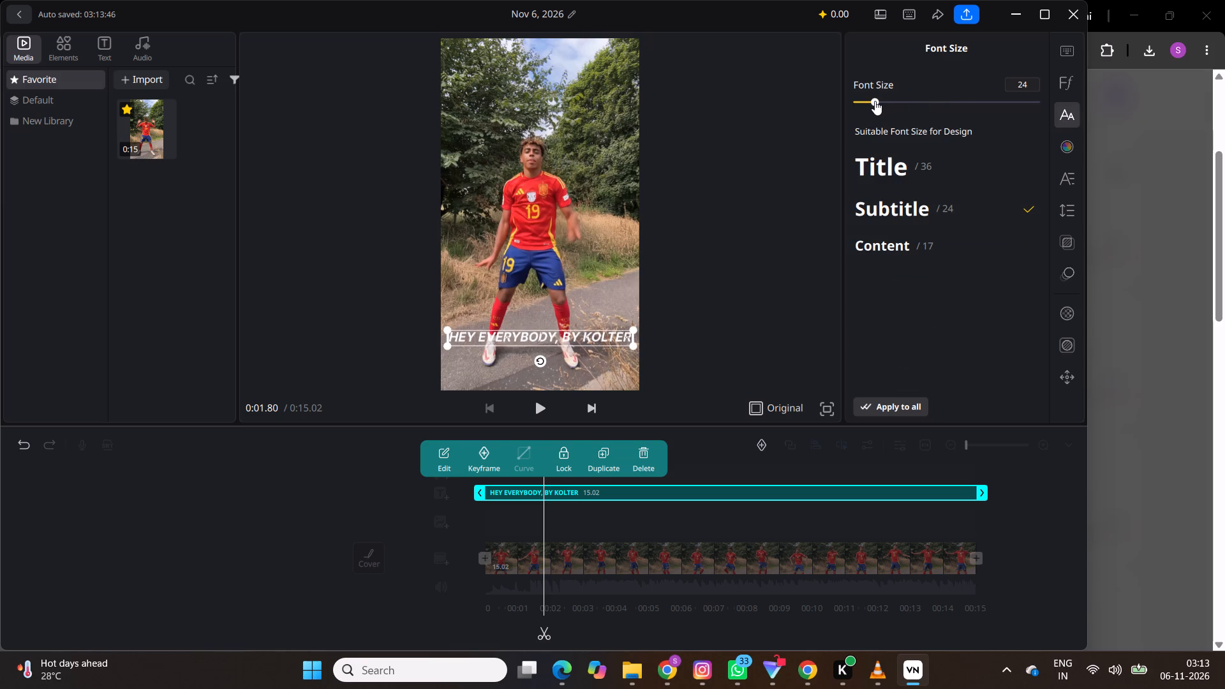
{"action": "key", "text": "Left"}
{"action": "key", "text": "Left"}
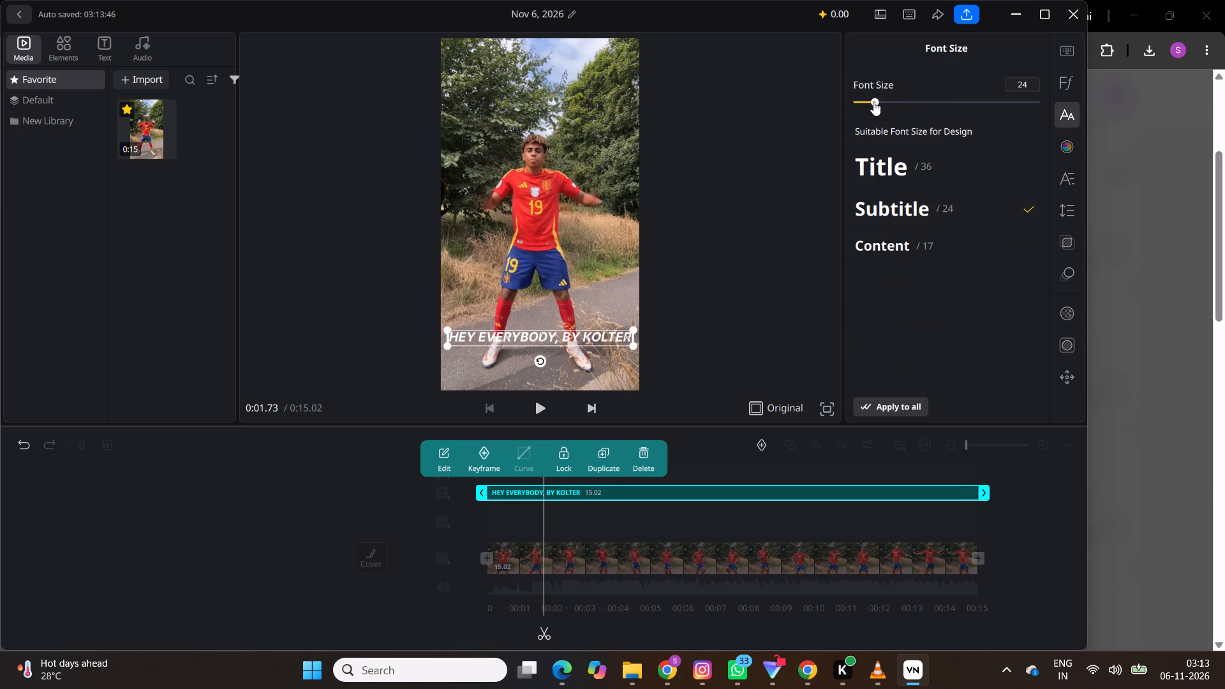
{"action": "left_click", "coordinate": [873, 101]}
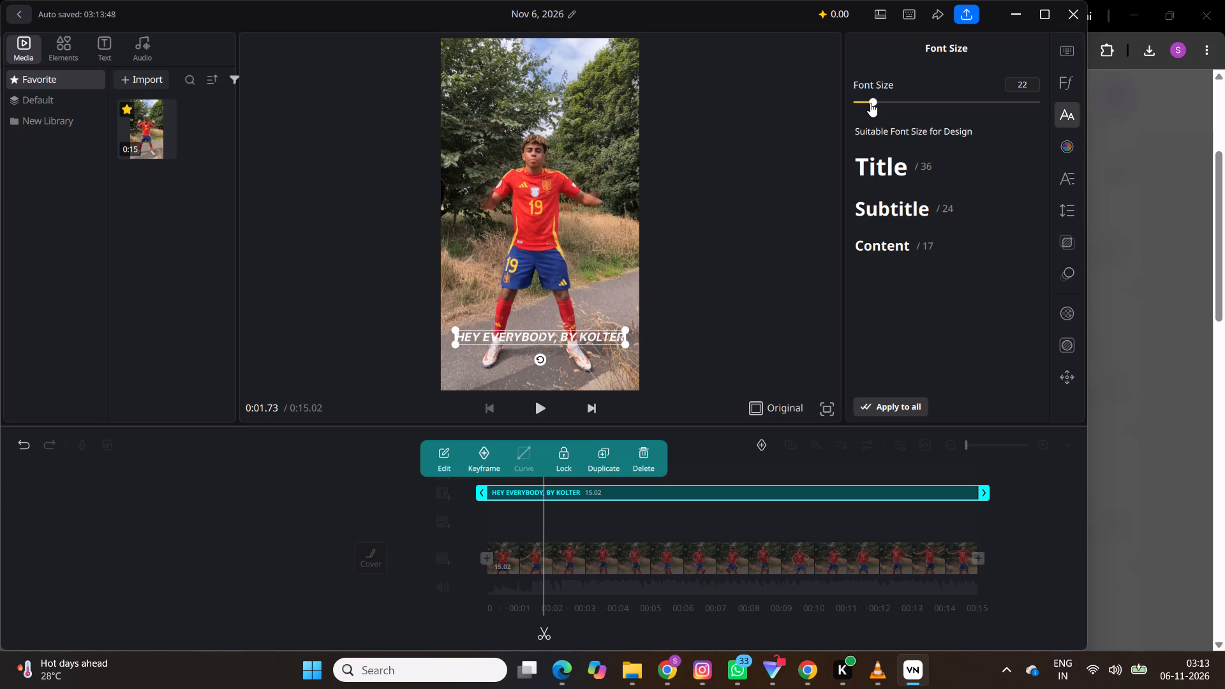
{"action": "left_click", "coordinate": [870, 103]}
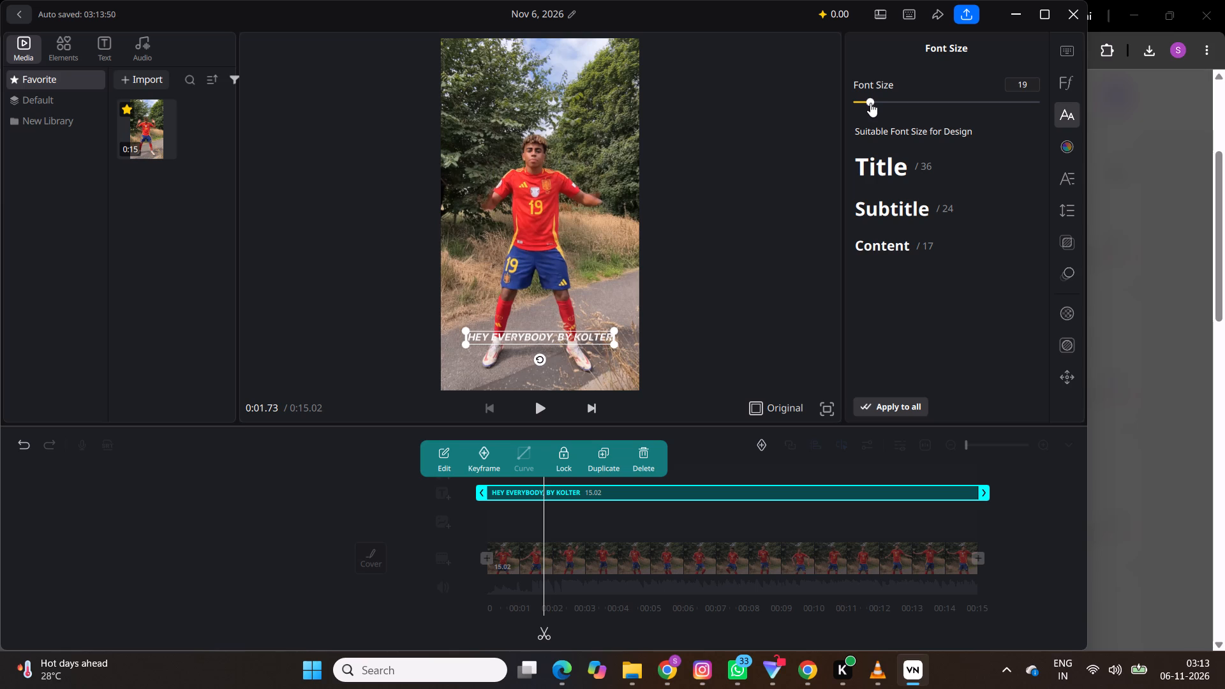
{"action": "key", "text": "Right"}
{"action": "key", "text": "Right"}
{"action": "left_click", "coordinate": [868, 103]}
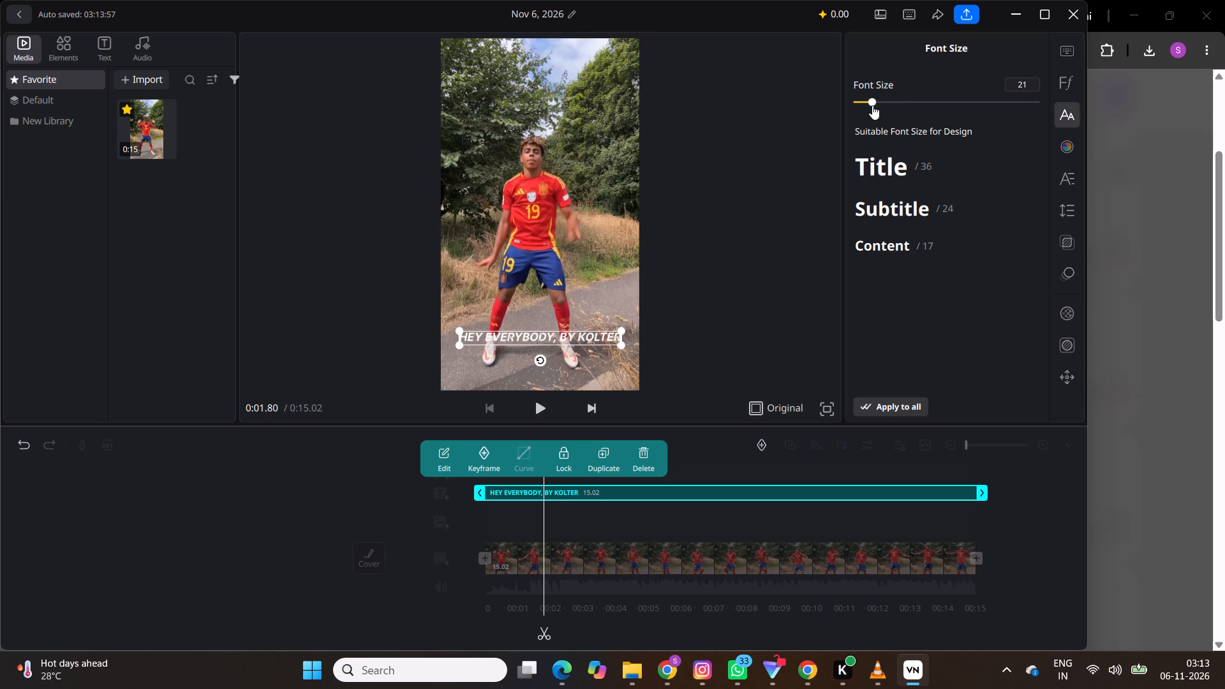
Set the colour of the "HEY EVERYBODY, BY KOLTER" text to black, 000000.
{"action": "left_click", "coordinate": [1065, 152]}
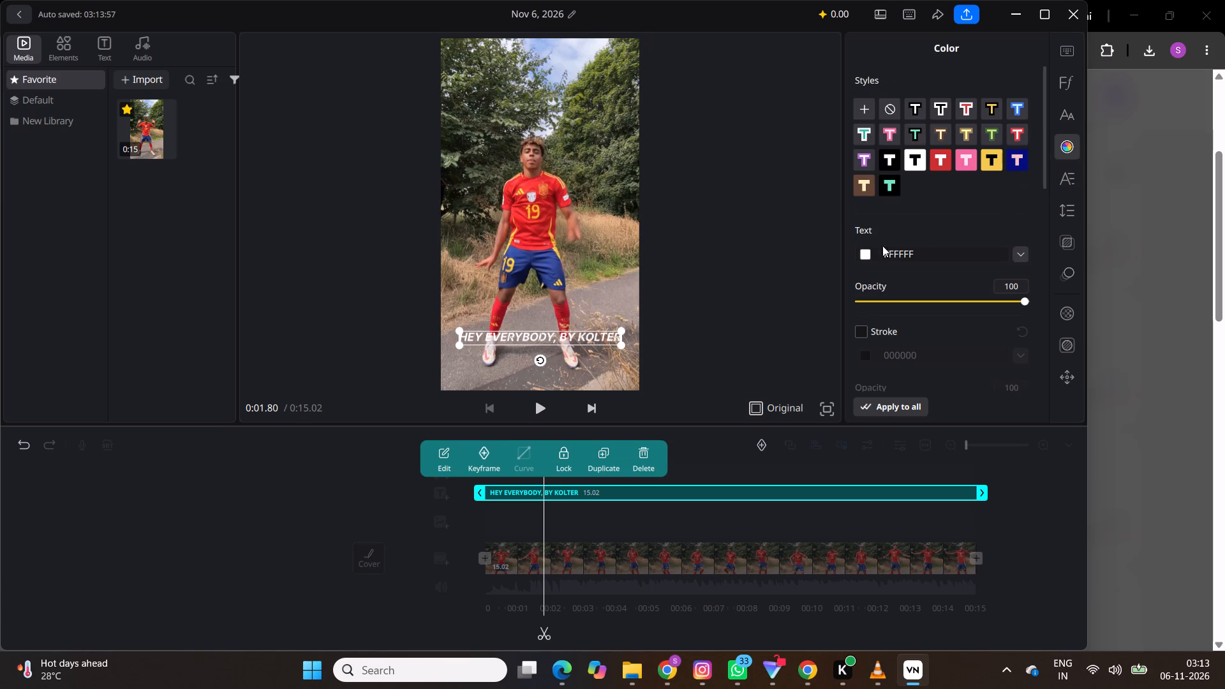
{"action": "left_click_drag", "start_coordinate": [1033, 252], "coordinate": [1020, 257]}
{"action": "left_click", "coordinate": [1020, 257]}
{"action": "left_click", "coordinate": [914, 397]}
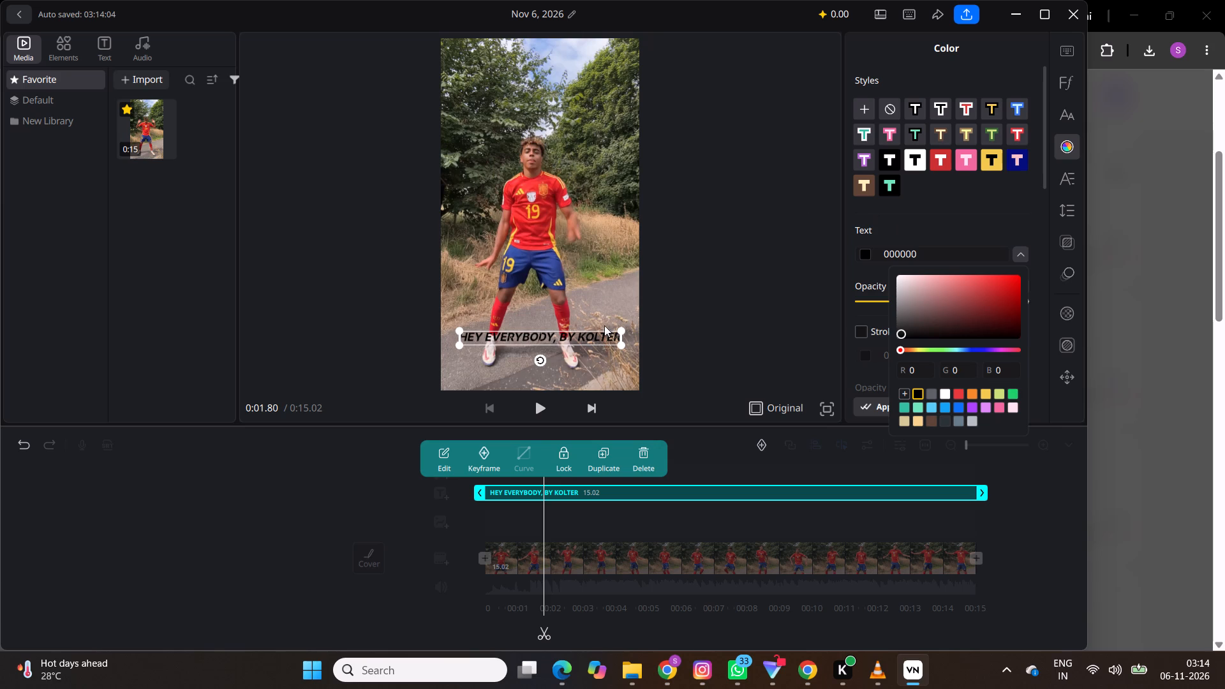
Shrink the title text to about font size 14 and move it to the top of the video frame, over the sky.
{"action": "left_click_drag", "start_coordinate": [625, 349], "coordinate": [568, 349]}
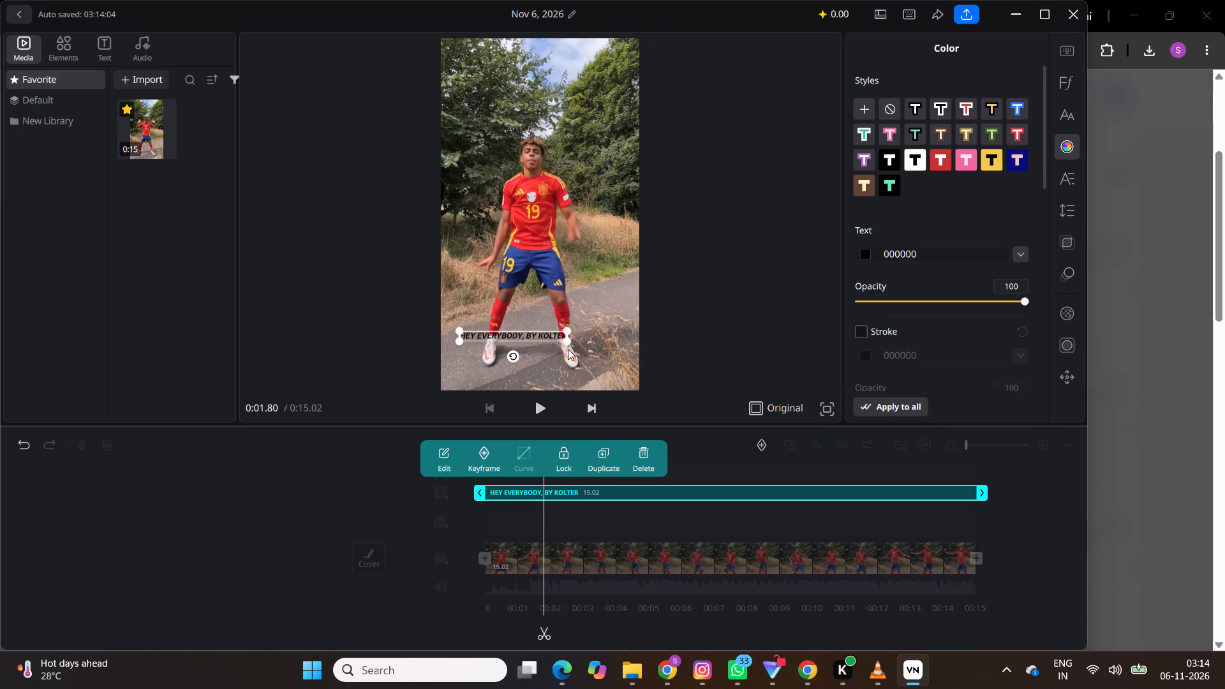
{"action": "left_click_drag", "start_coordinate": [540, 333], "coordinate": [597, 49]}
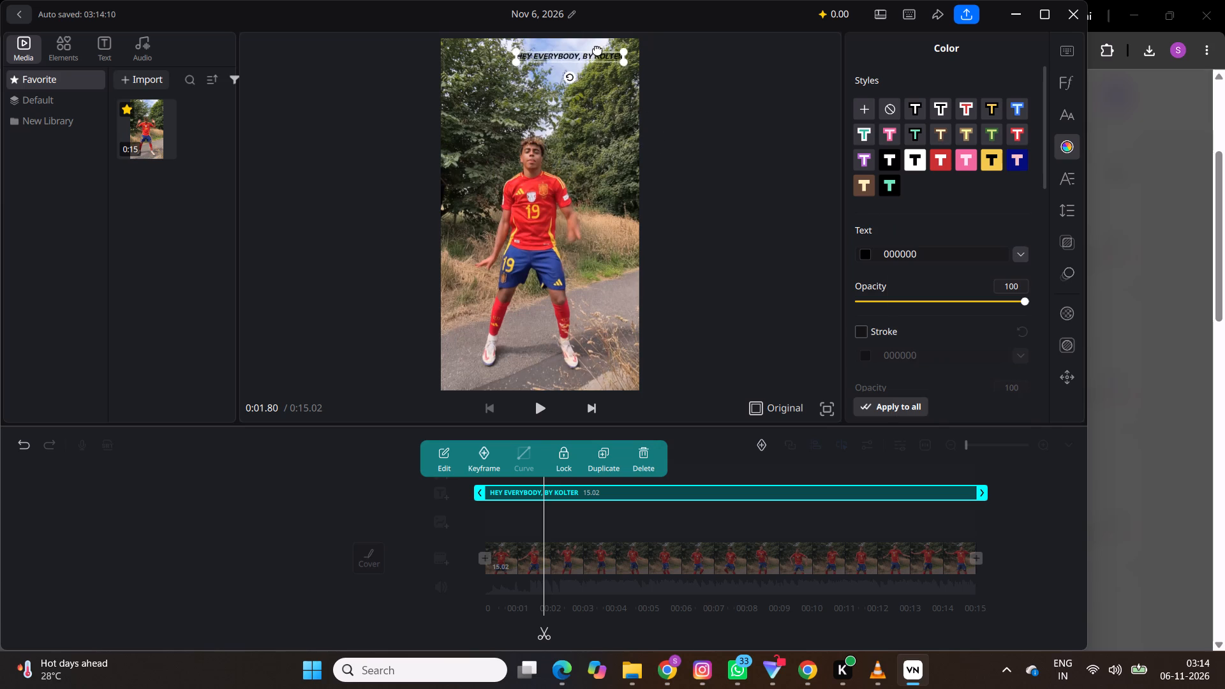
{"action": "left_click_drag", "start_coordinate": [597, 49], "coordinate": [601, 48]}
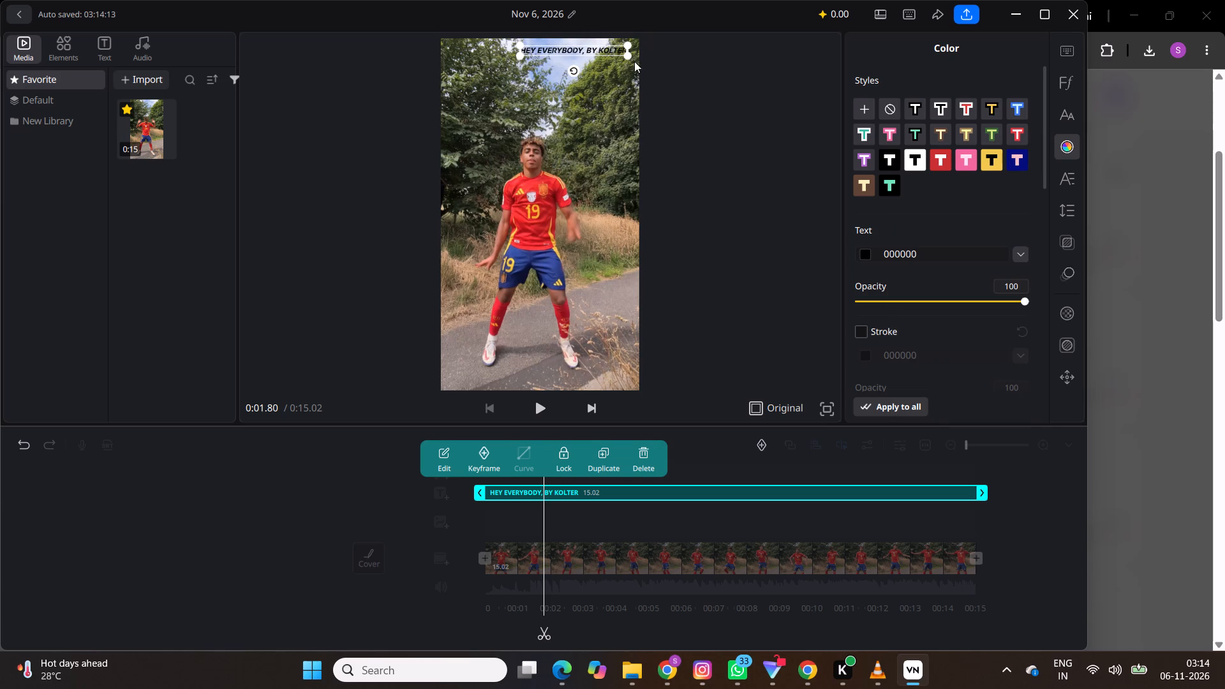
Narrow the title's text box so "KOLTER" wraps onto a second line, and position it over the patch of sky.
{"action": "left_click_drag", "start_coordinate": [627, 57], "coordinate": [642, 67]}
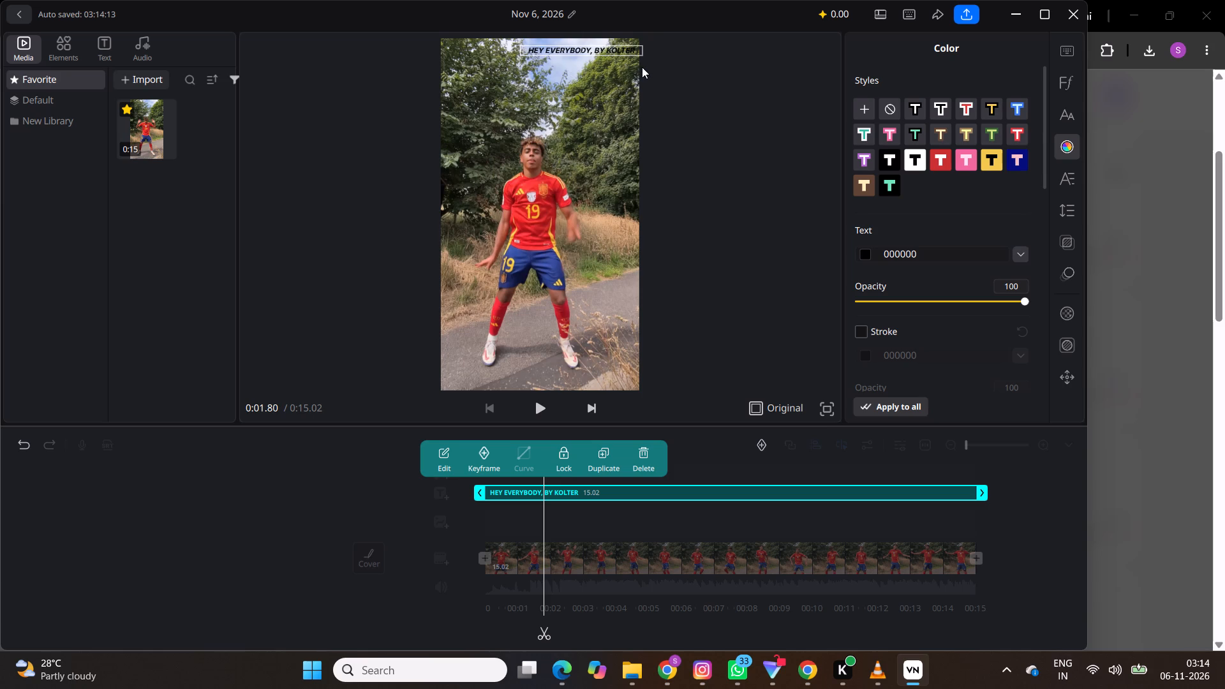
{"action": "left_click_drag", "start_coordinate": [642, 67], "coordinate": [601, 63]}
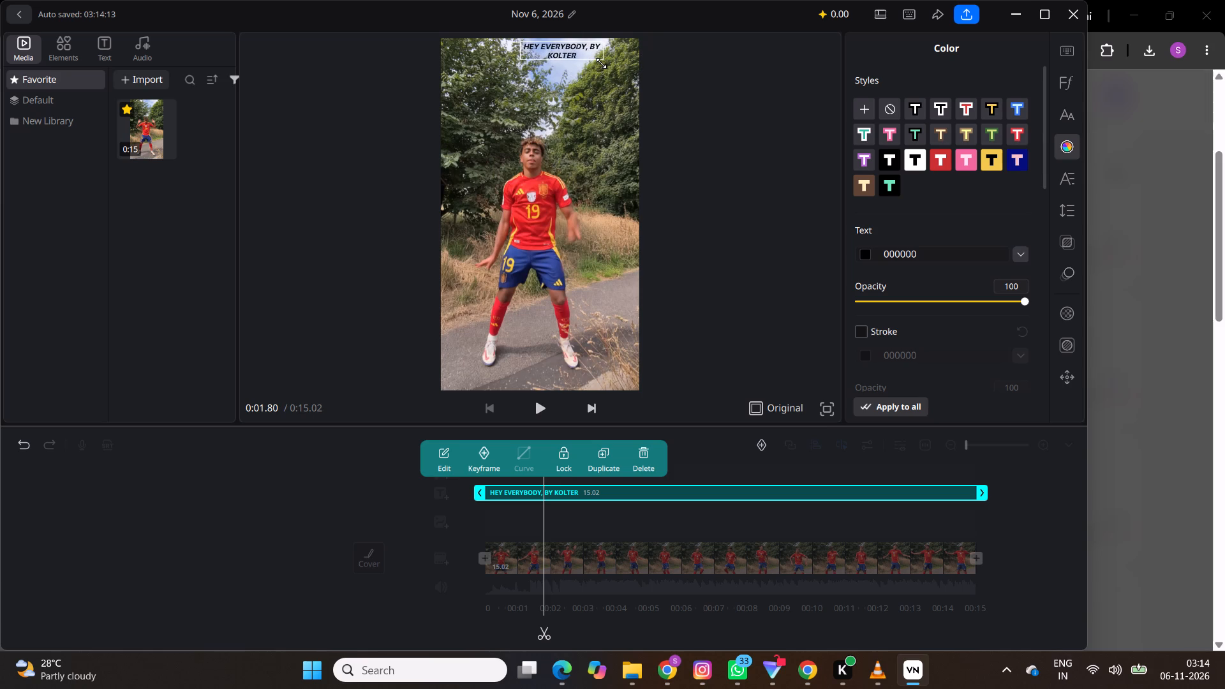
{"action": "left_click_drag", "start_coordinate": [601, 63], "coordinate": [600, 63]}
{"action": "left_click_drag", "start_coordinate": [574, 55], "coordinate": [592, 57]}
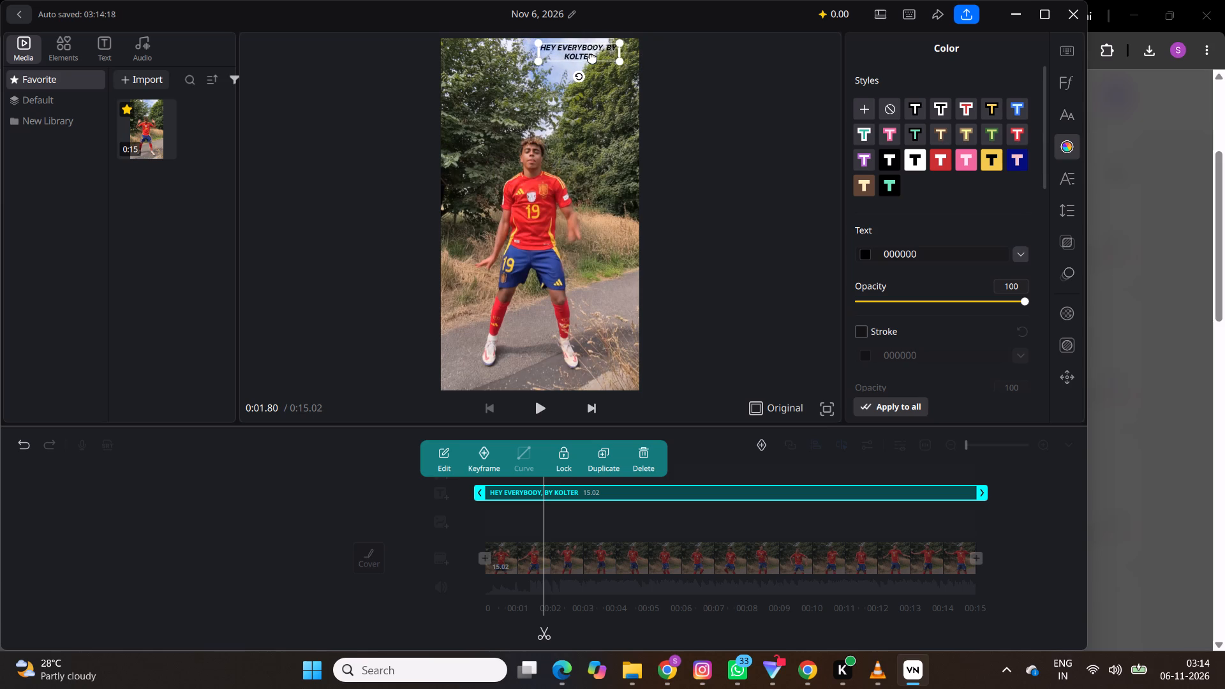
{"action": "left_click_drag", "start_coordinate": [592, 57], "coordinate": [583, 56]}
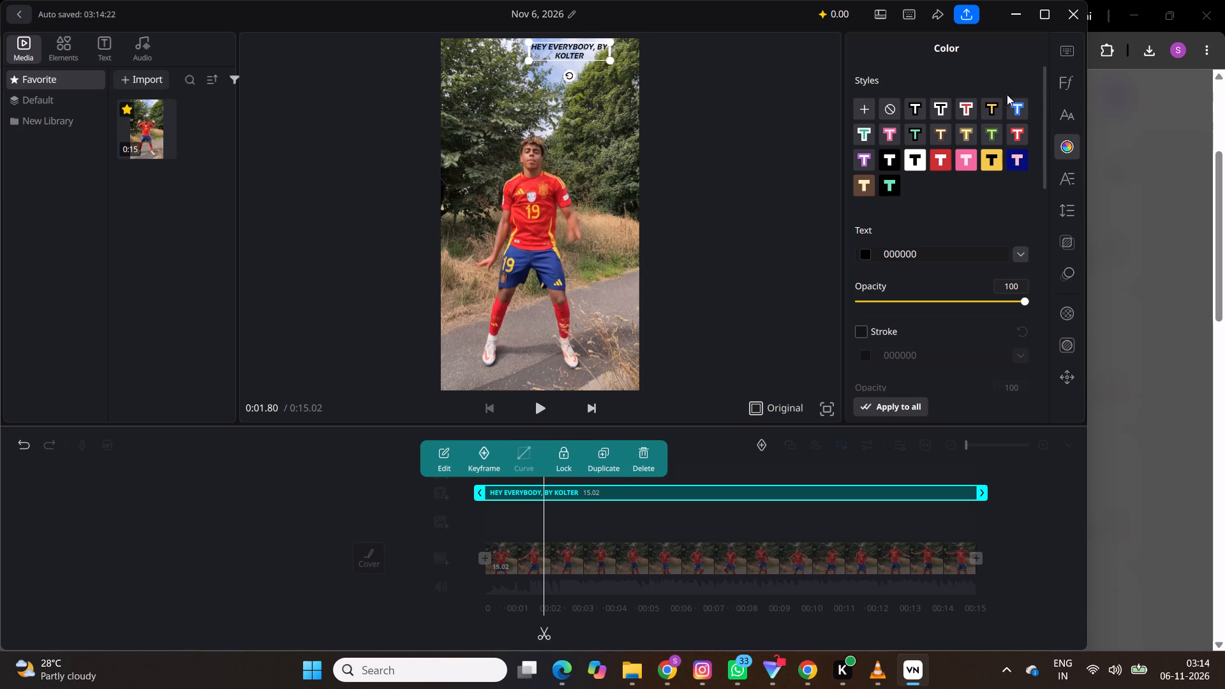
Enlarge the two-line title to font size 21, and scale it down slightly to about 19 in the frame.
{"action": "left_click", "coordinate": [1057, 88]}
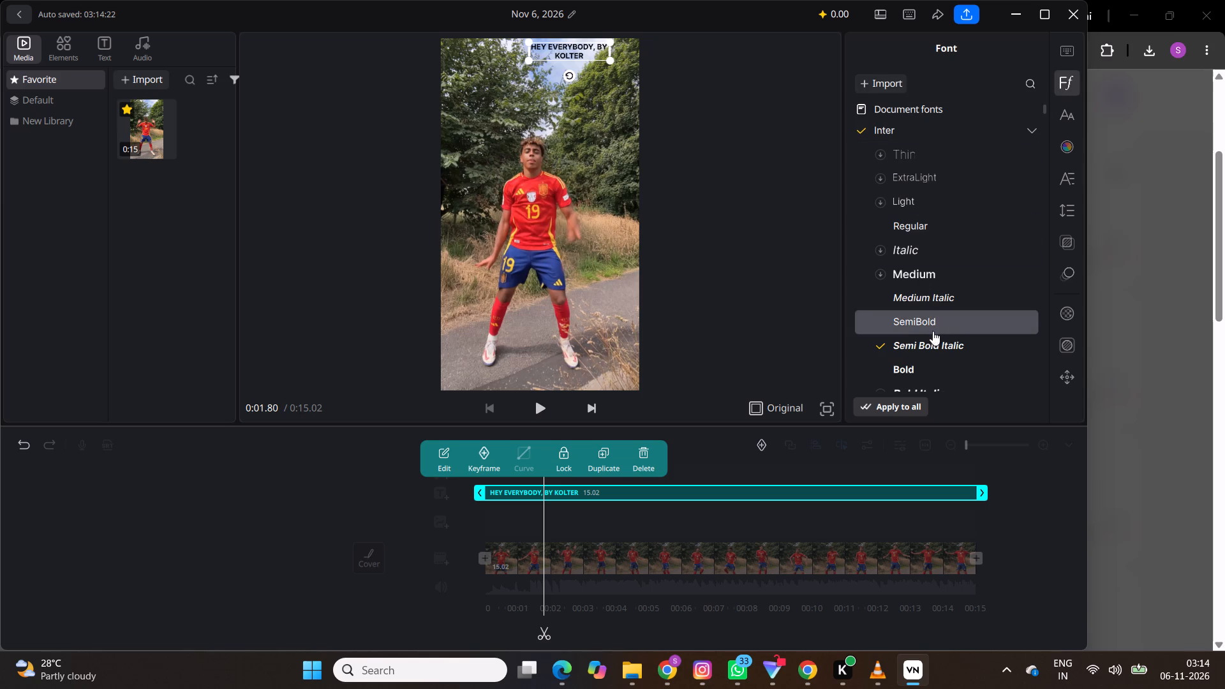
{"action": "left_click", "coordinate": [1069, 115]}
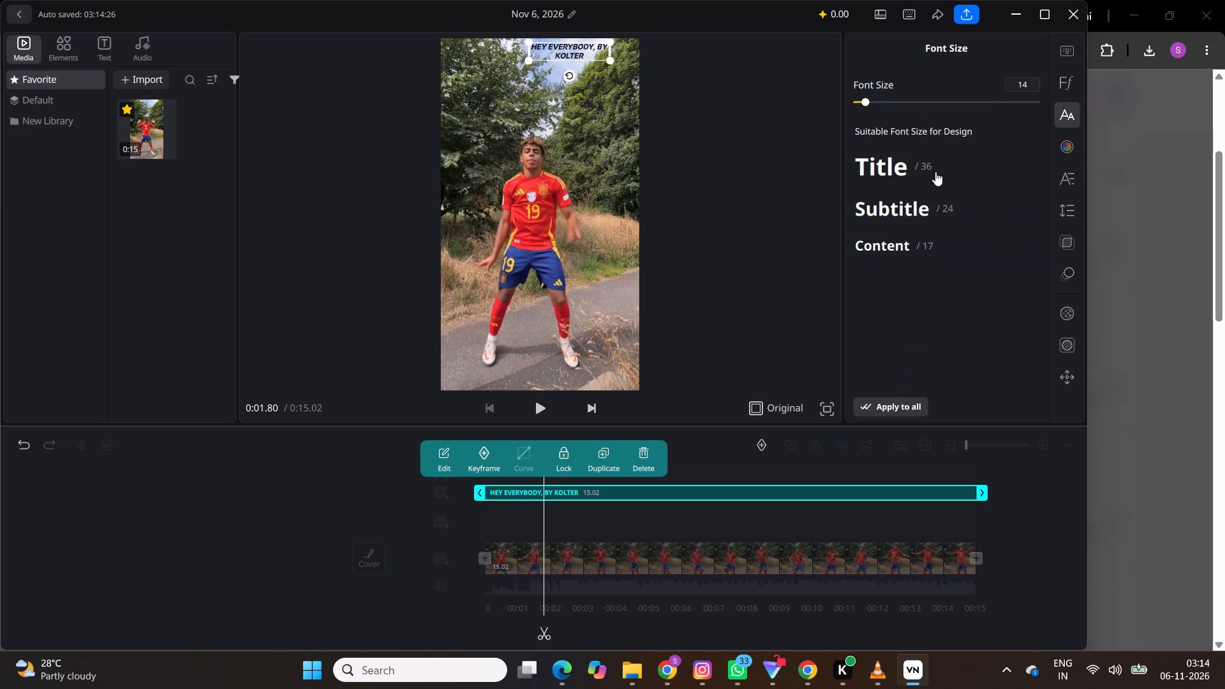
{"action": "left_click", "coordinate": [877, 104]}
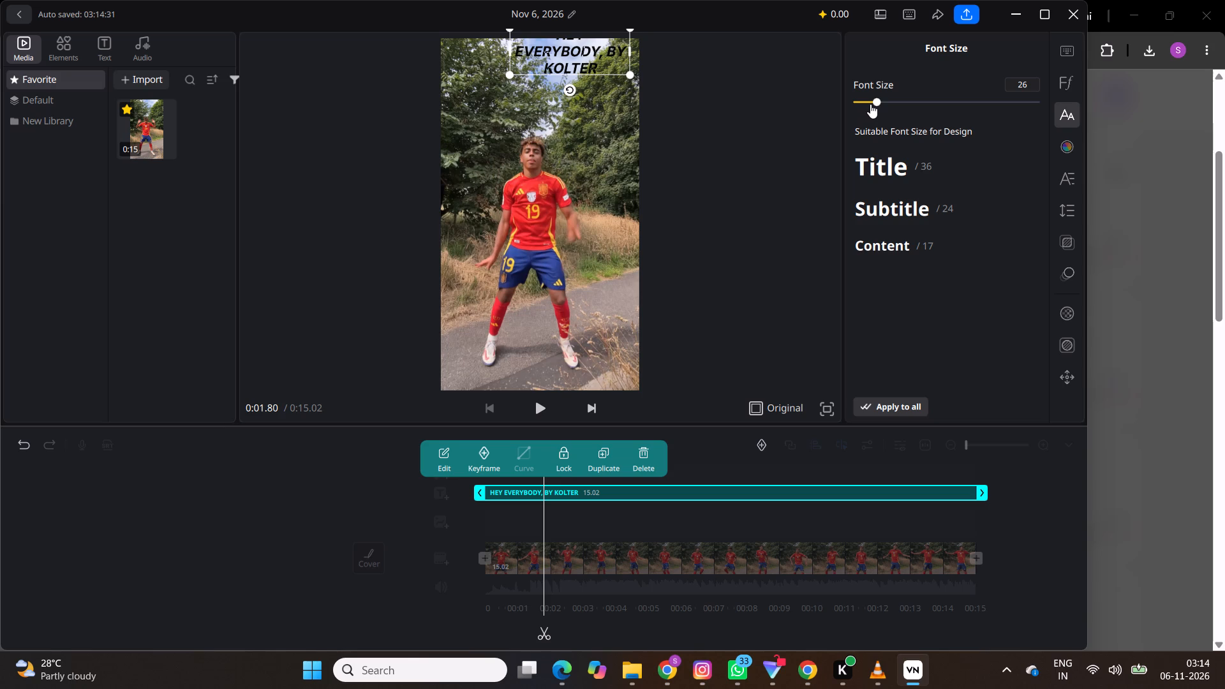
{"action": "left_click", "coordinate": [870, 104]}
{"action": "left_click", "coordinate": [870, 104]}
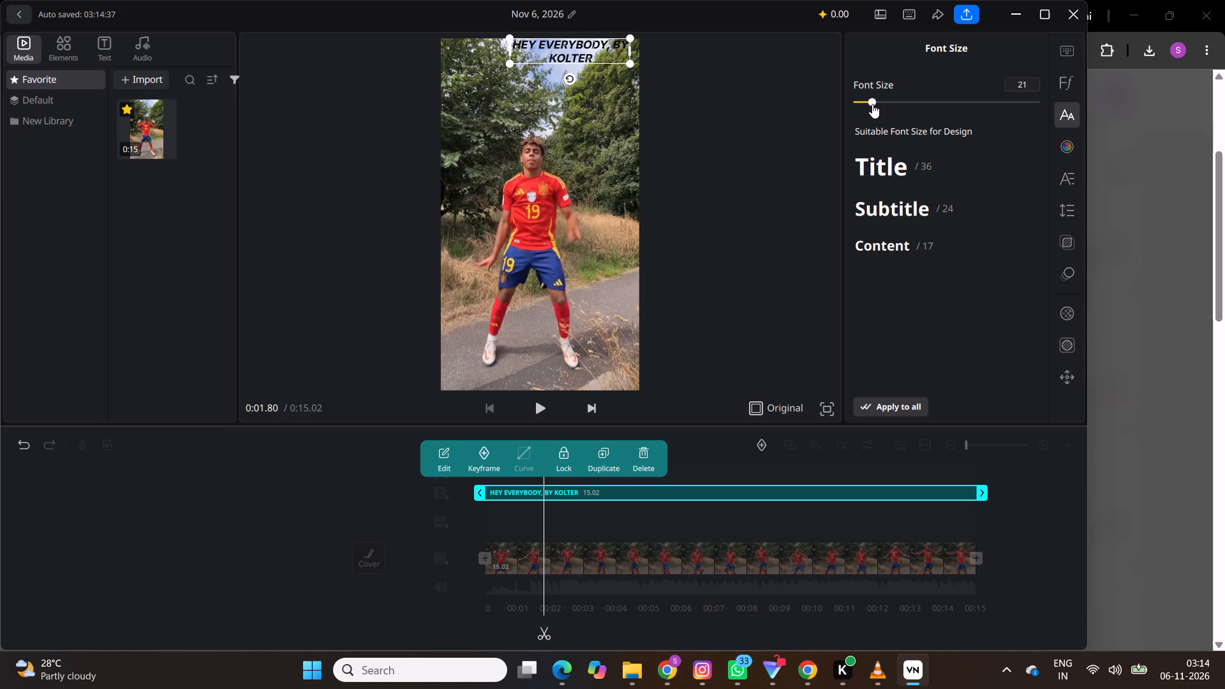
{"action": "left_click_drag", "start_coordinate": [632, 67], "coordinate": [619, 67]}
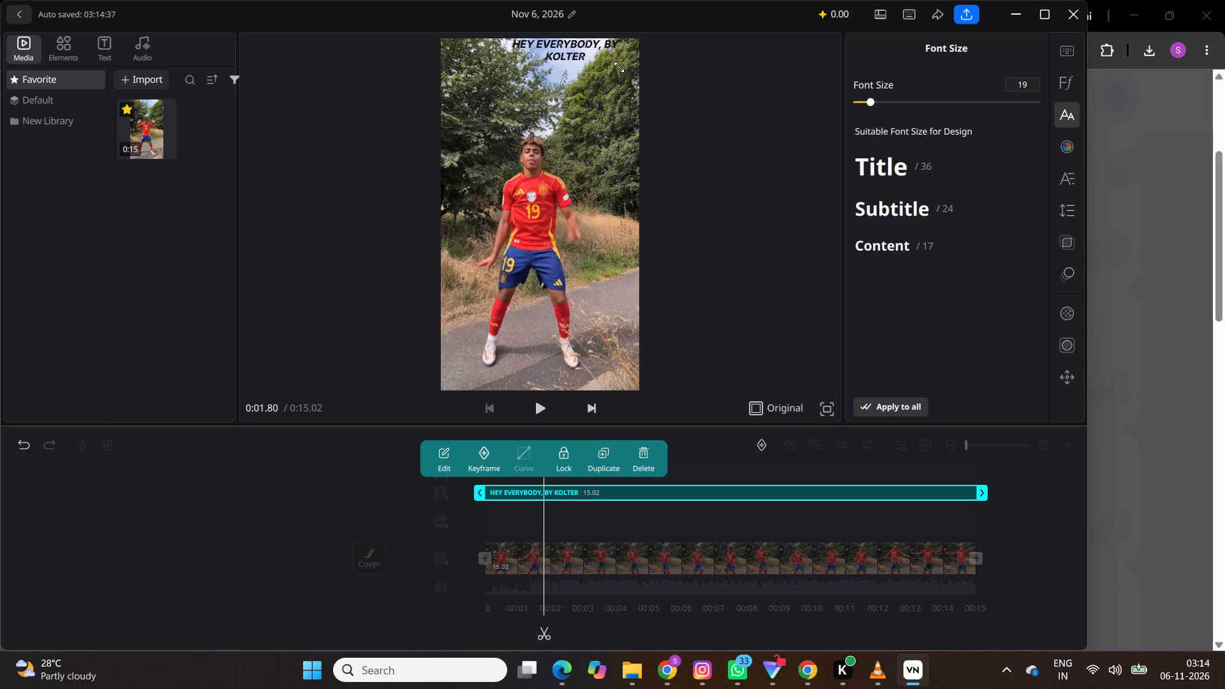
{"action": "left_click_drag", "start_coordinate": [619, 67], "coordinate": [615, 67]}
{"action": "left_click", "coordinate": [579, 50]}
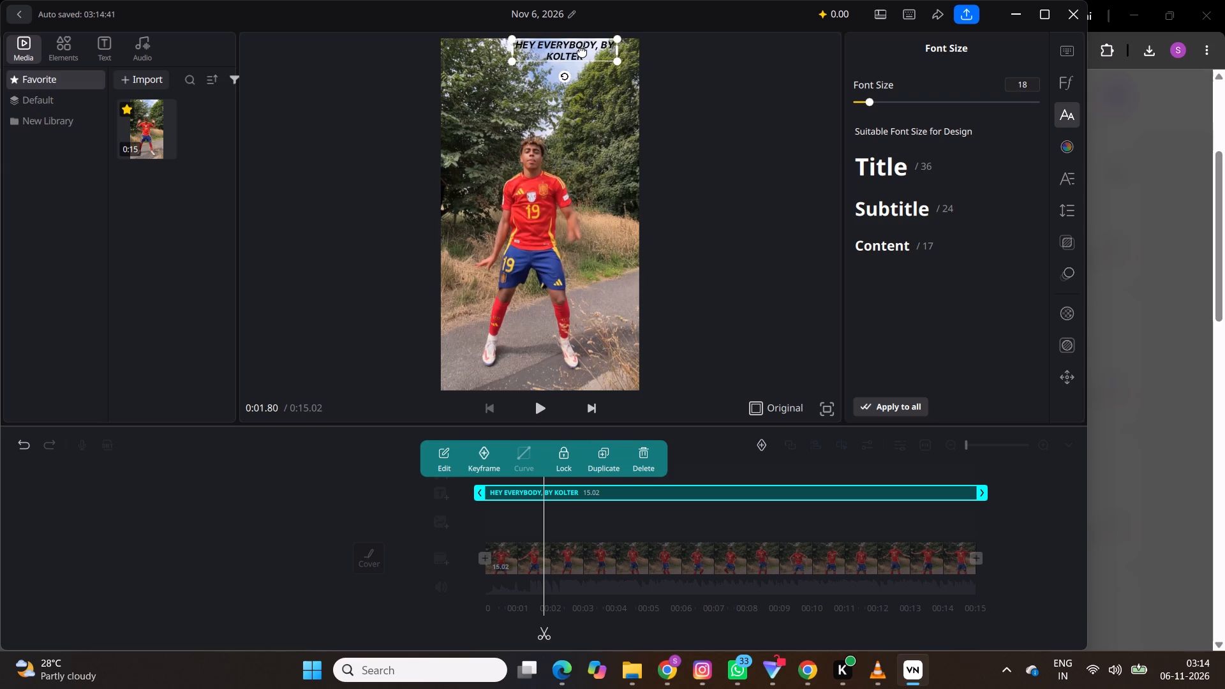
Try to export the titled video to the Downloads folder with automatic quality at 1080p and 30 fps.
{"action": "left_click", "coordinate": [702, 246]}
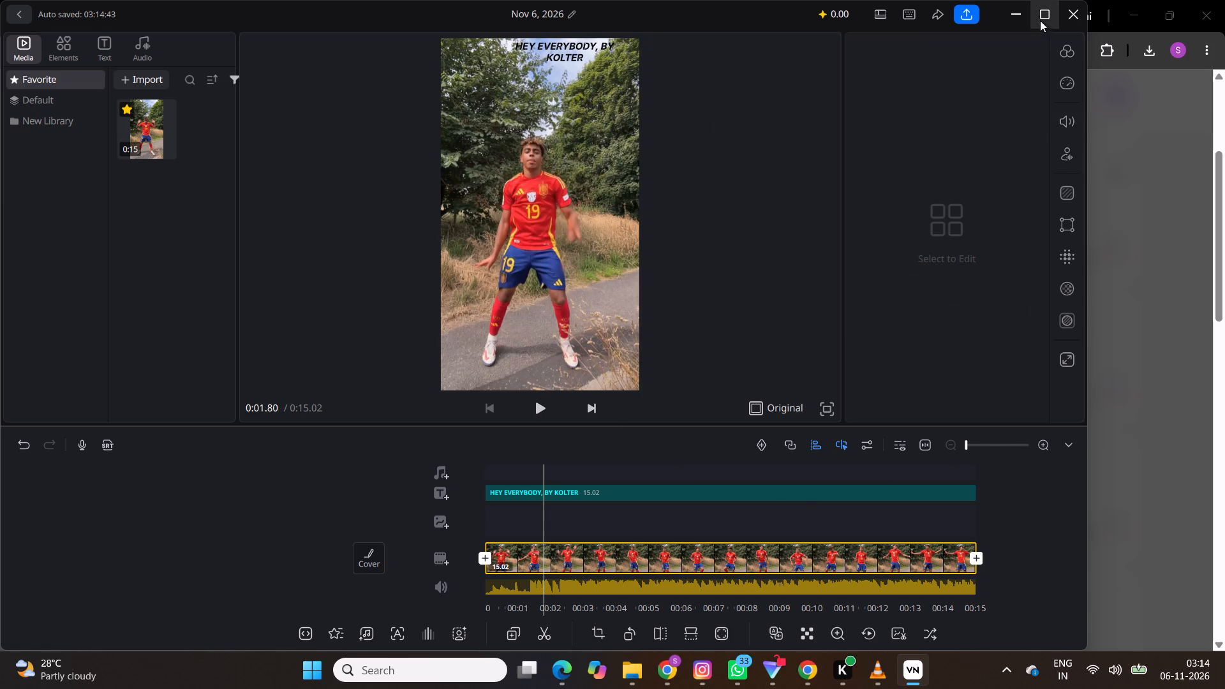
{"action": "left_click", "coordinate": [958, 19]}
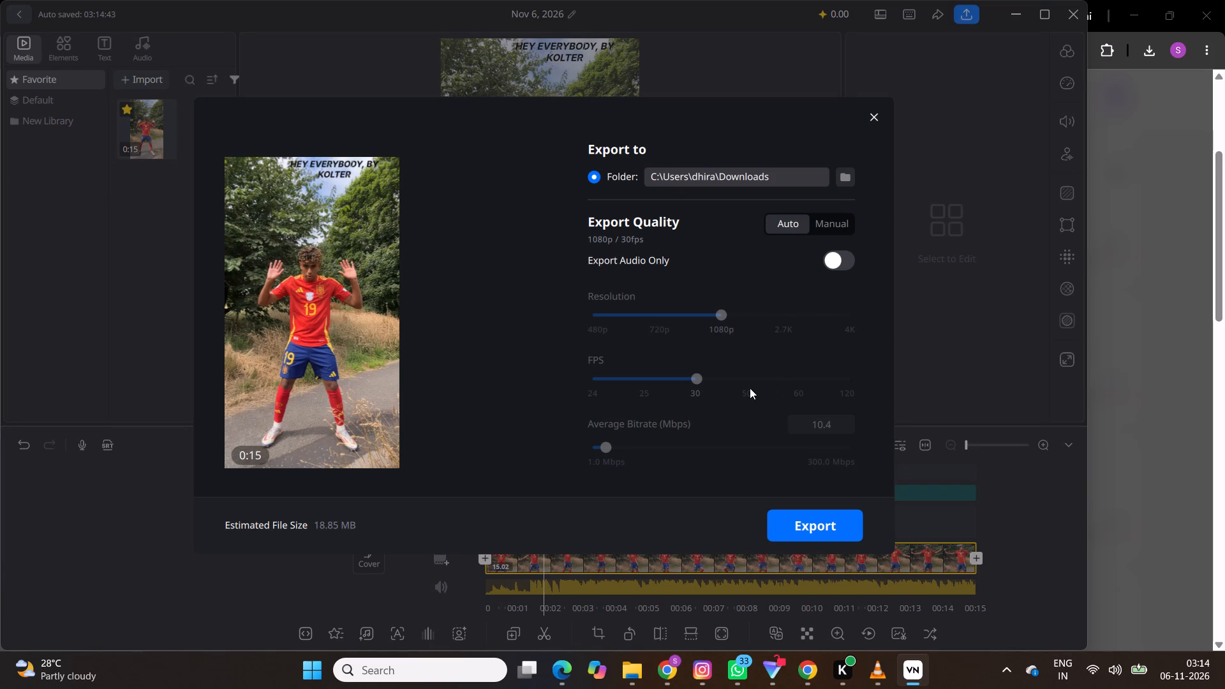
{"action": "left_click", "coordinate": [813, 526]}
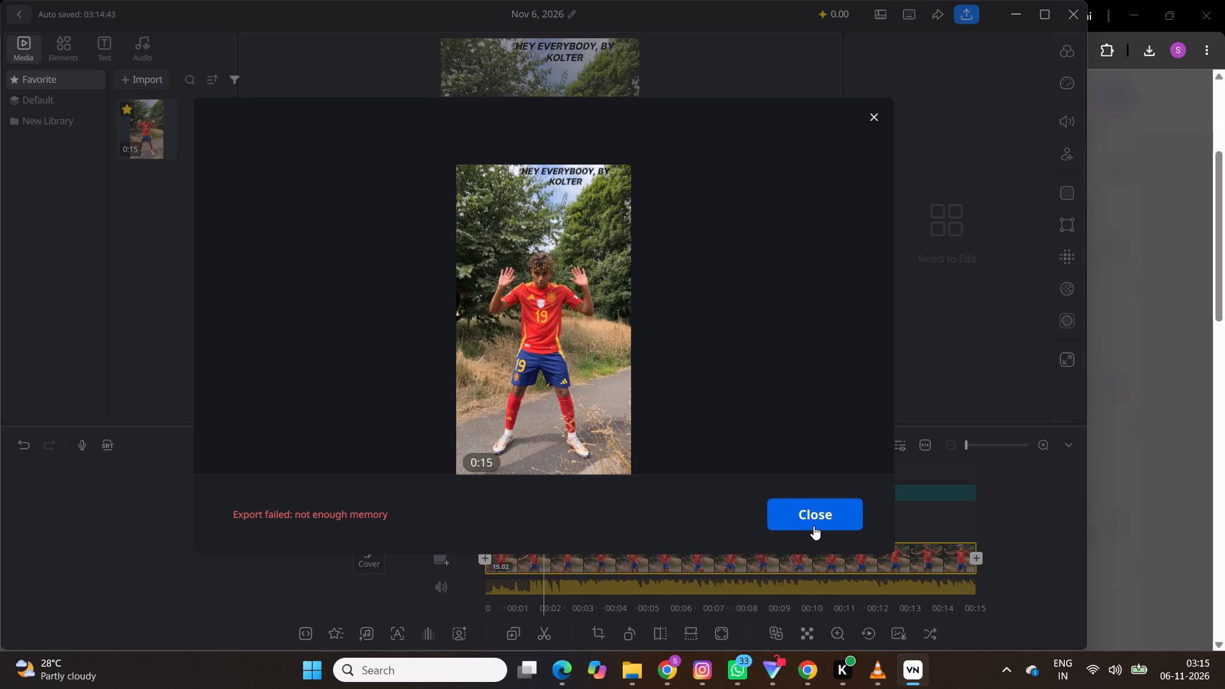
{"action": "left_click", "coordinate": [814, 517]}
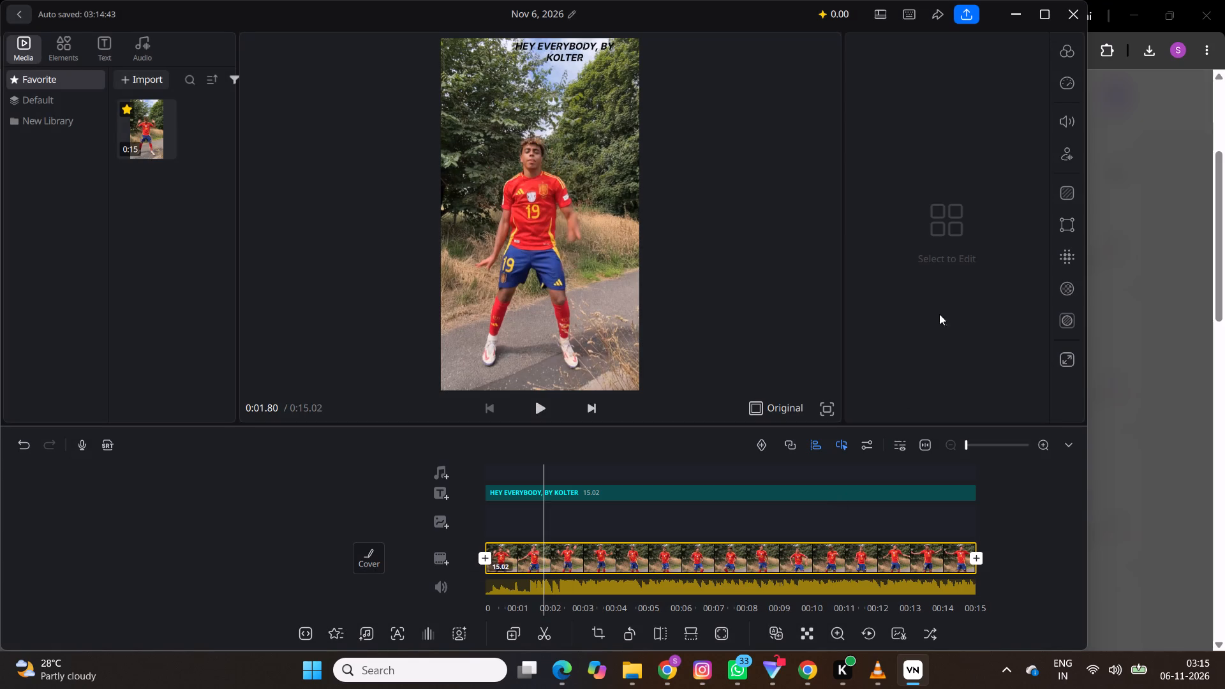
Export the clip to the Downloads folder with manual quality settings at 1080p and 25 fps, and close the finished export.
{"action": "left_click", "coordinate": [961, 15]}
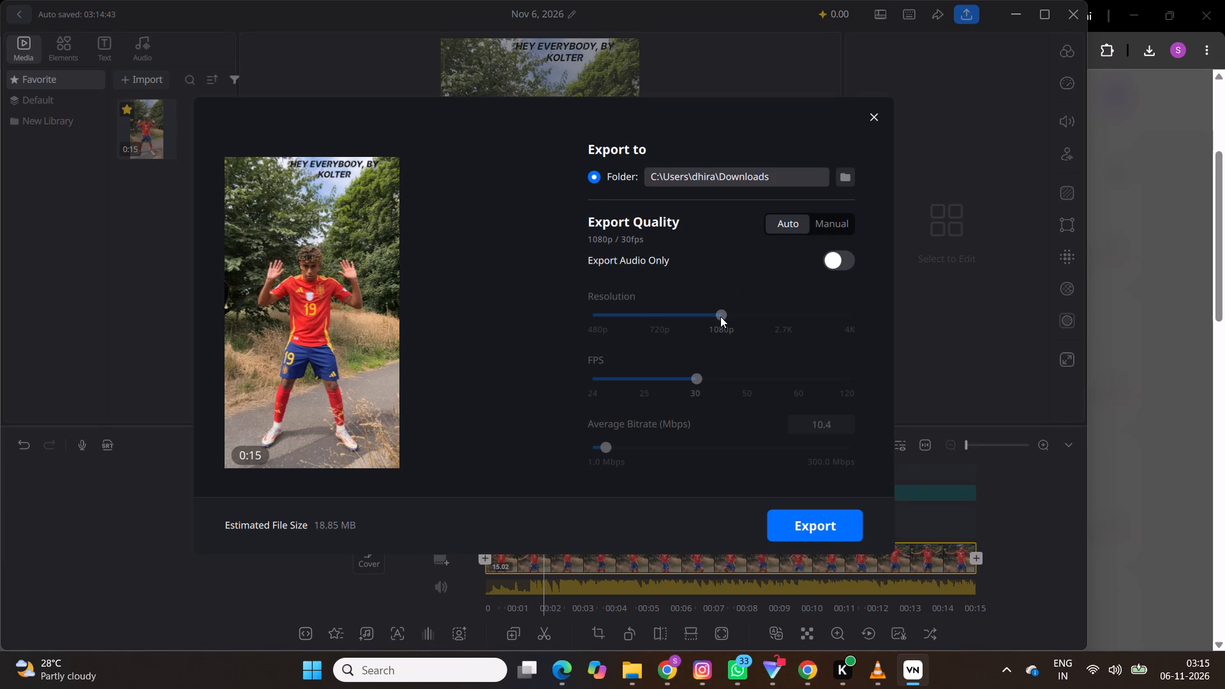
{"action": "left_click", "coordinate": [849, 174]}
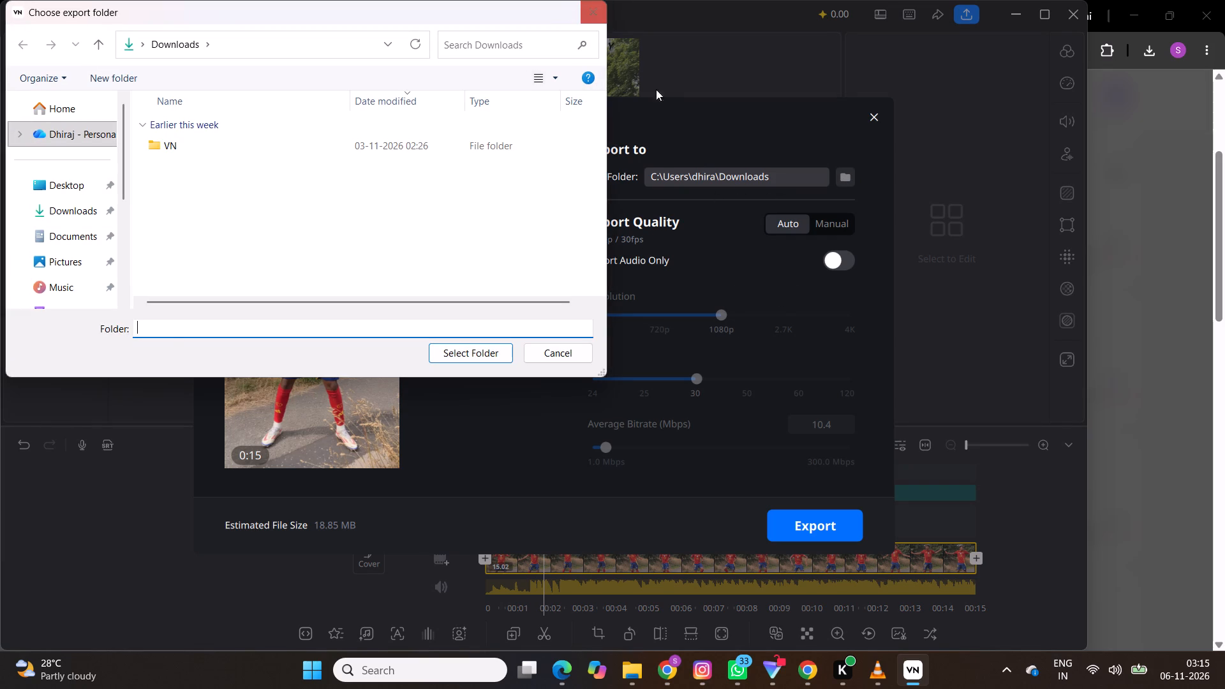
{"action": "left_click", "coordinate": [672, 101]}
{"action": "left_click", "coordinate": [547, 353]}
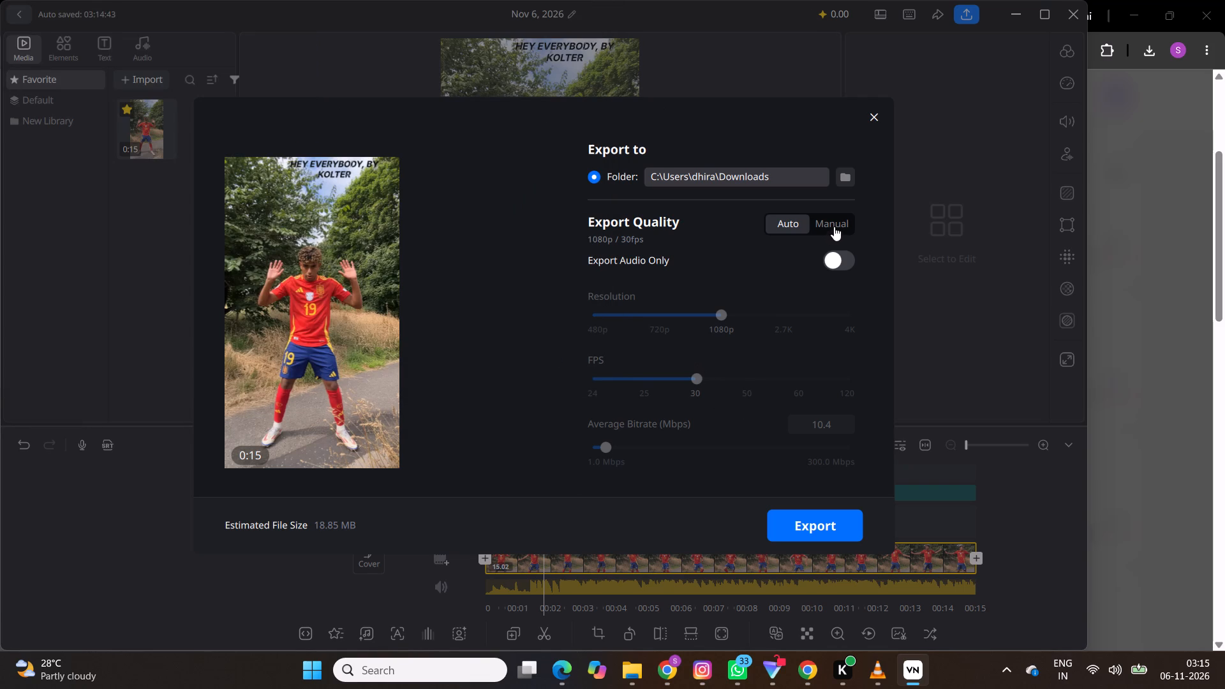
{"action": "double_click", "coordinate": [837, 237]}
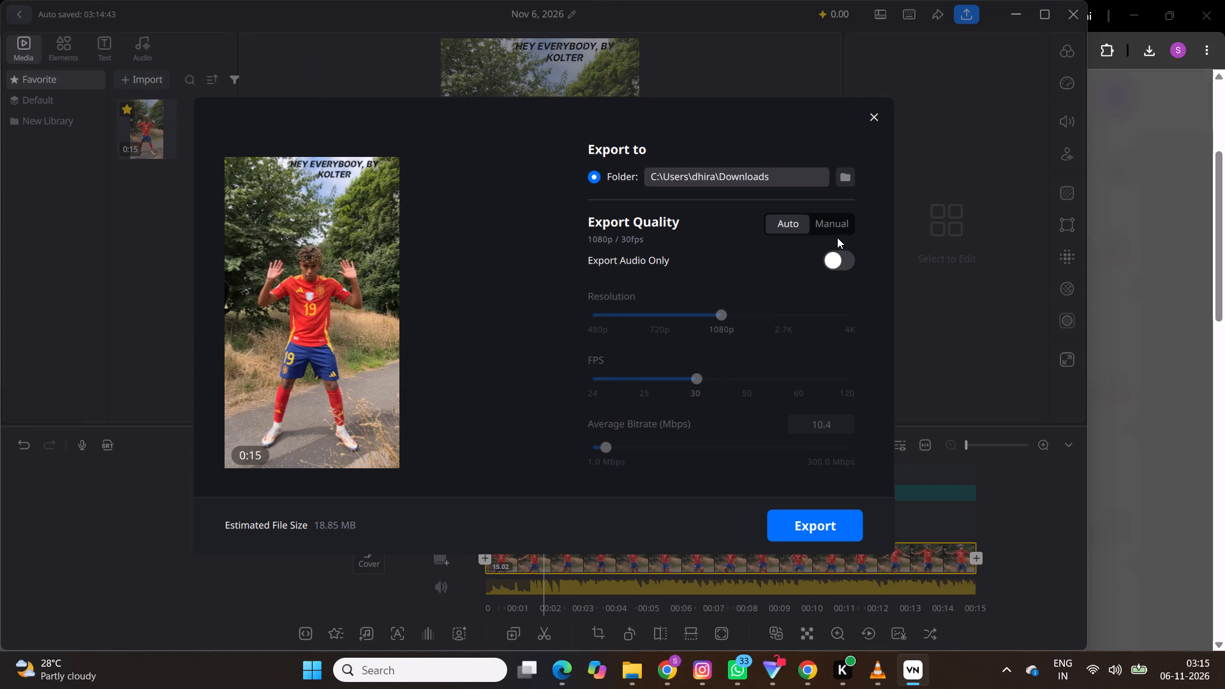
{"action": "left_click", "coordinate": [837, 232]}
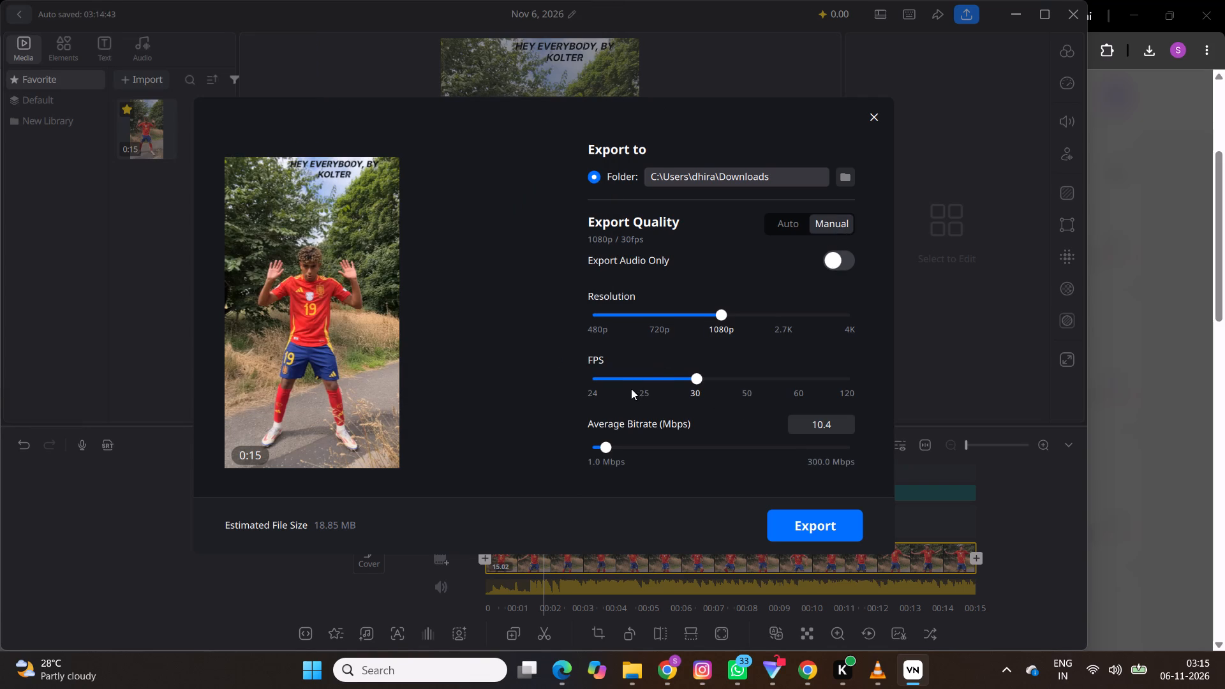
{"action": "left_click", "coordinate": [644, 379]}
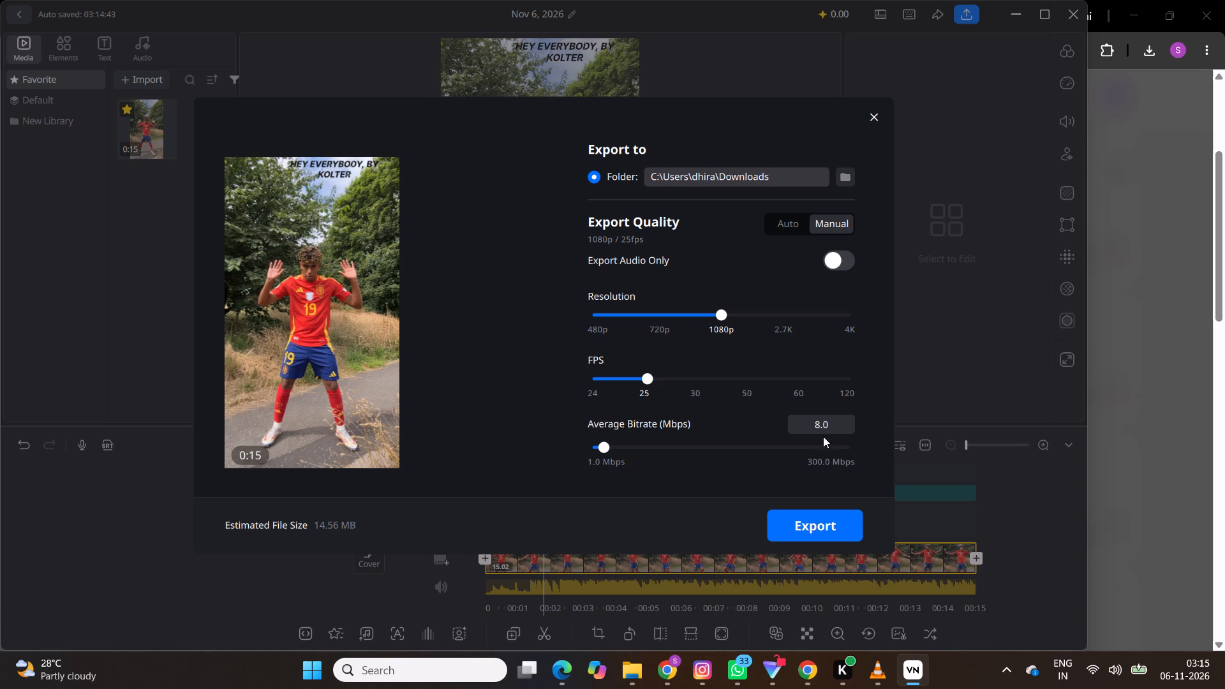
{"action": "left_click", "coordinate": [820, 537]}
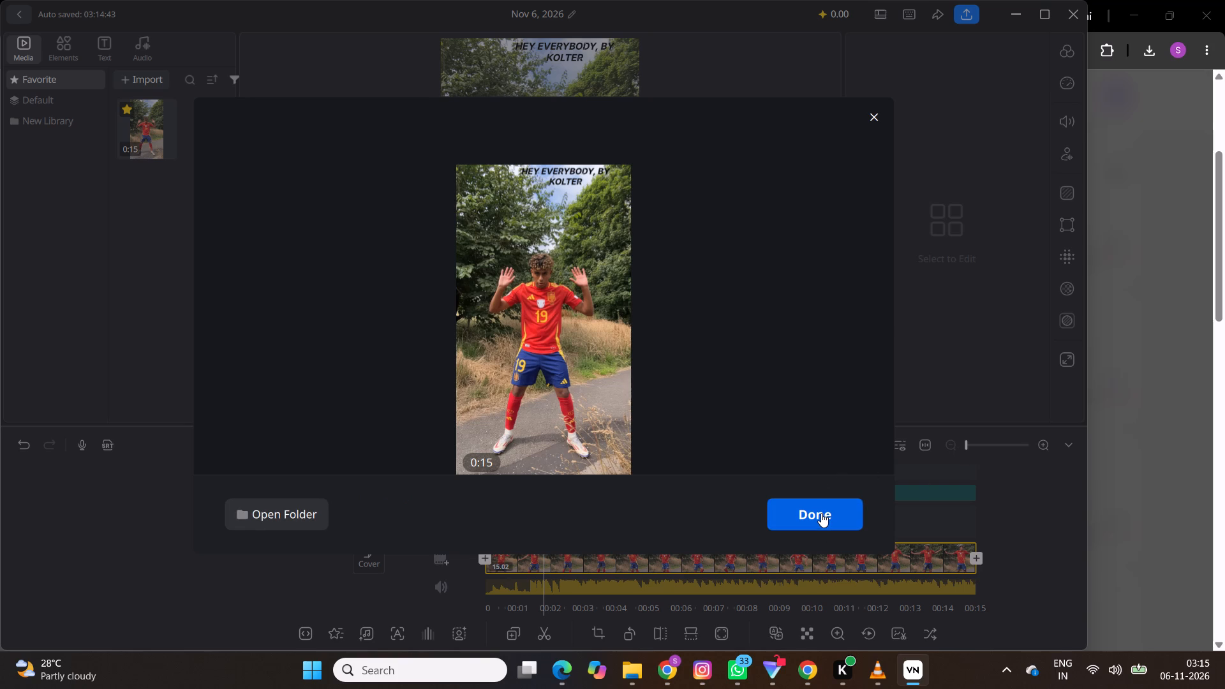
{"action": "left_click", "coordinate": [821, 513]}
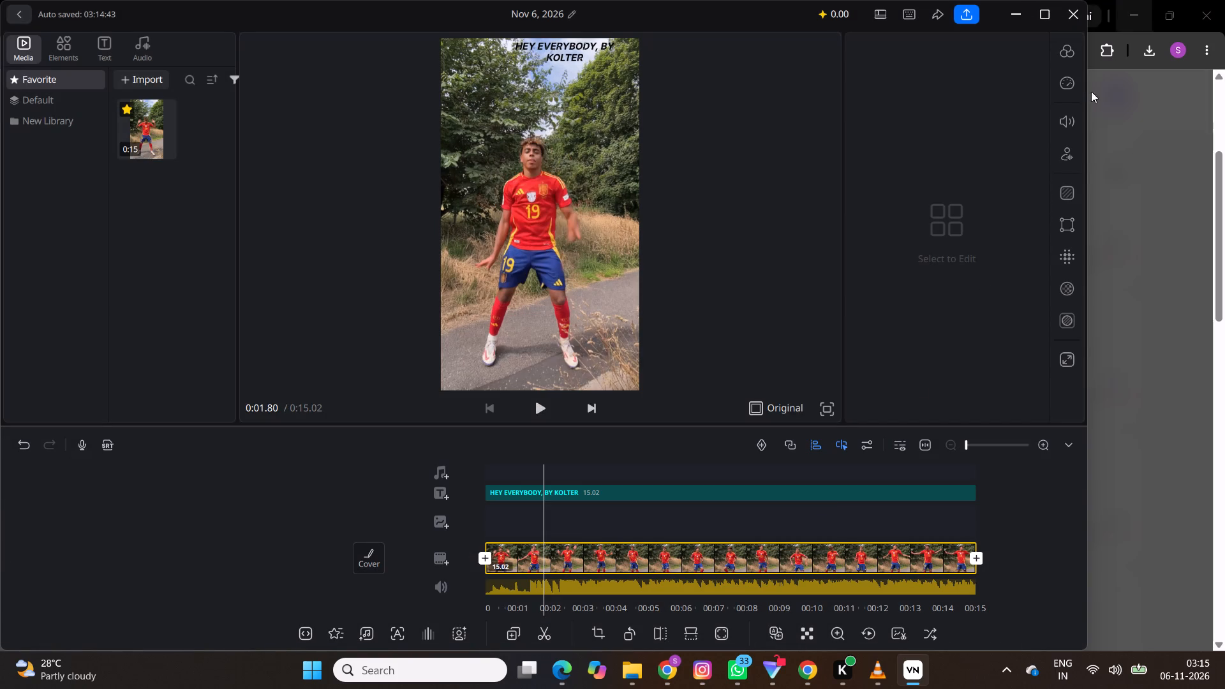
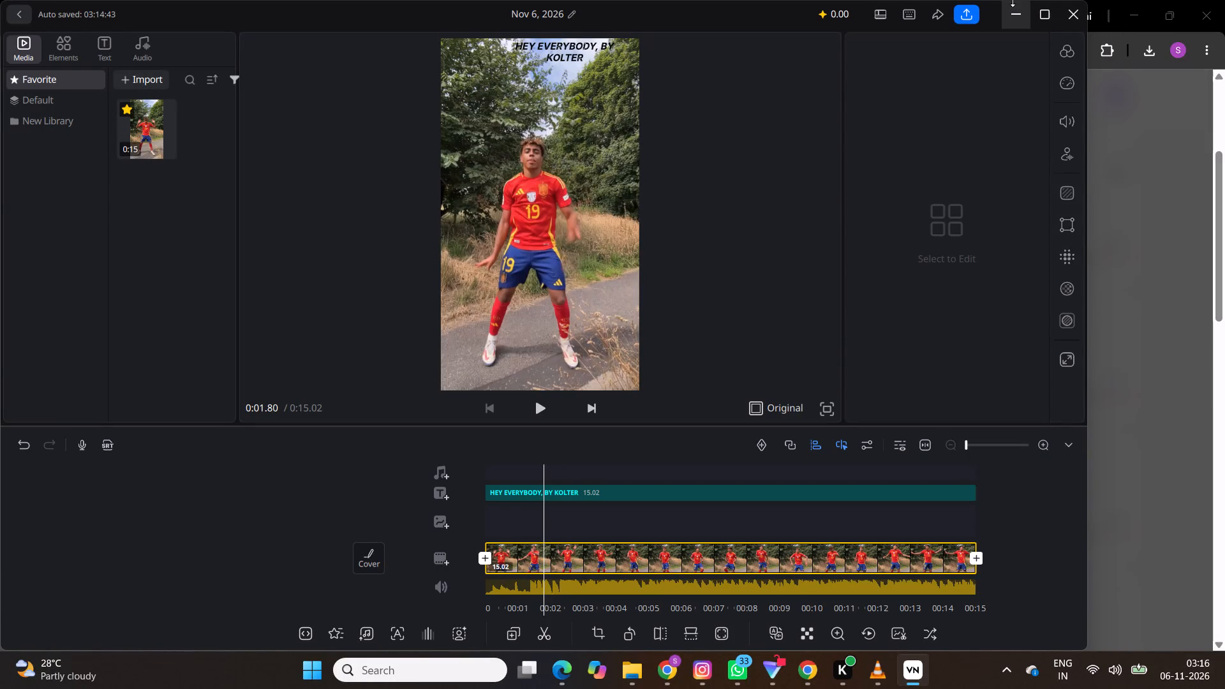
Minimize the VN editor to return to the Hey Everybody [CLIPPING] campaign page in the Chrome browser.
{"action": "left_click", "coordinate": [1021, 16]}
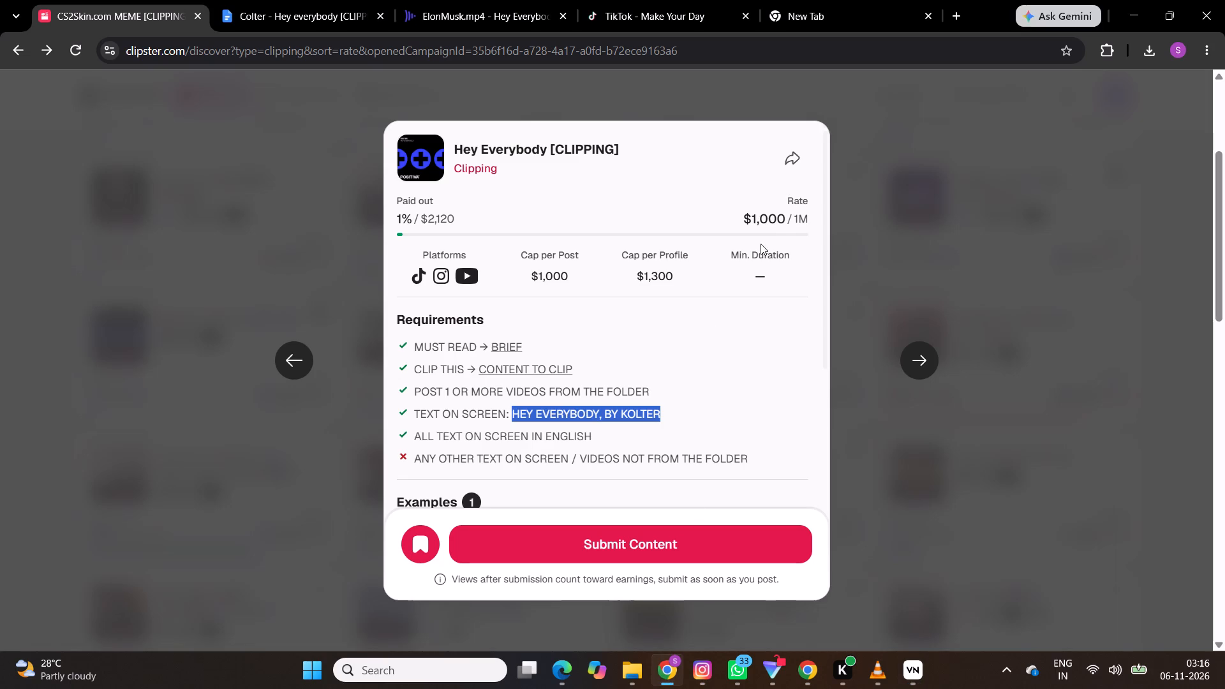
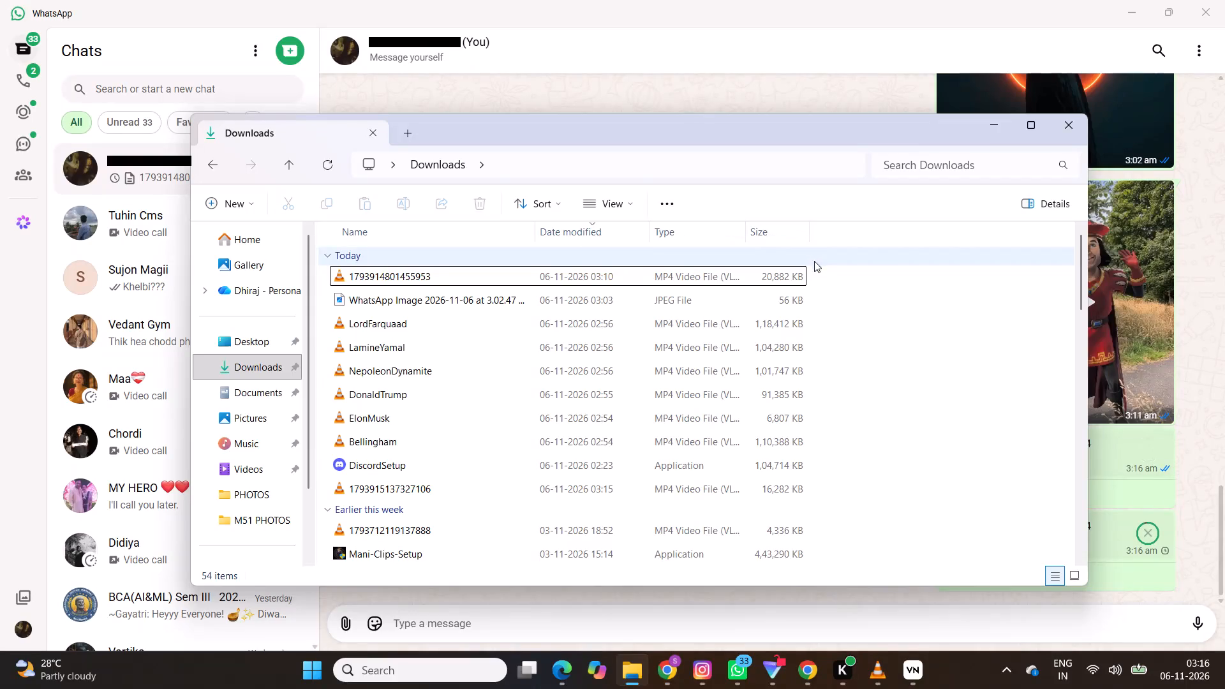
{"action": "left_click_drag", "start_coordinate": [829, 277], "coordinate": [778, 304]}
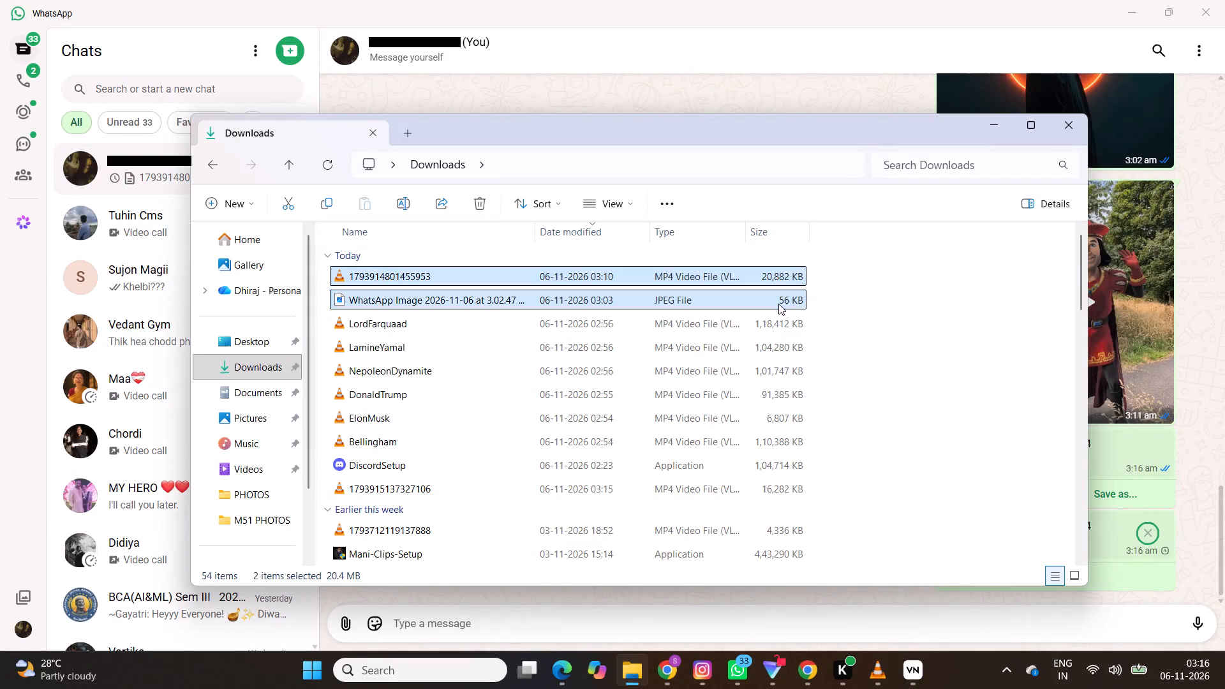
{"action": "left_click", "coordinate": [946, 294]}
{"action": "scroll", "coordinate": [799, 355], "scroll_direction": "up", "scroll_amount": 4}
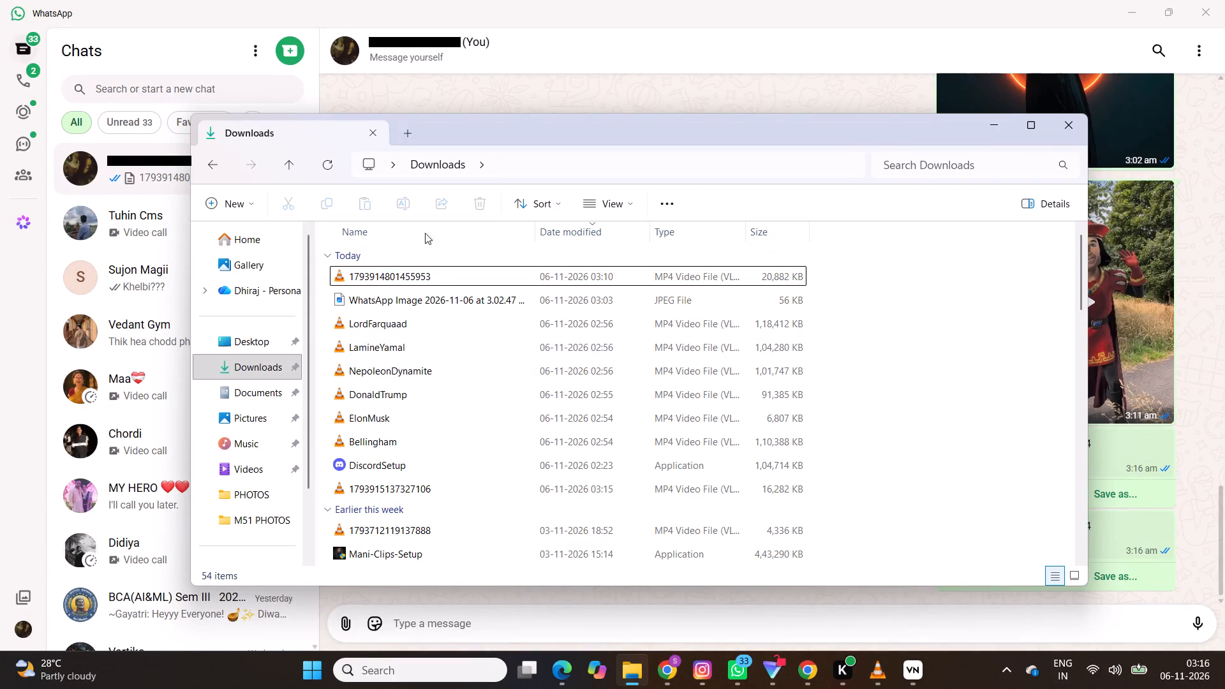
{"action": "left_click", "coordinate": [208, 163]}
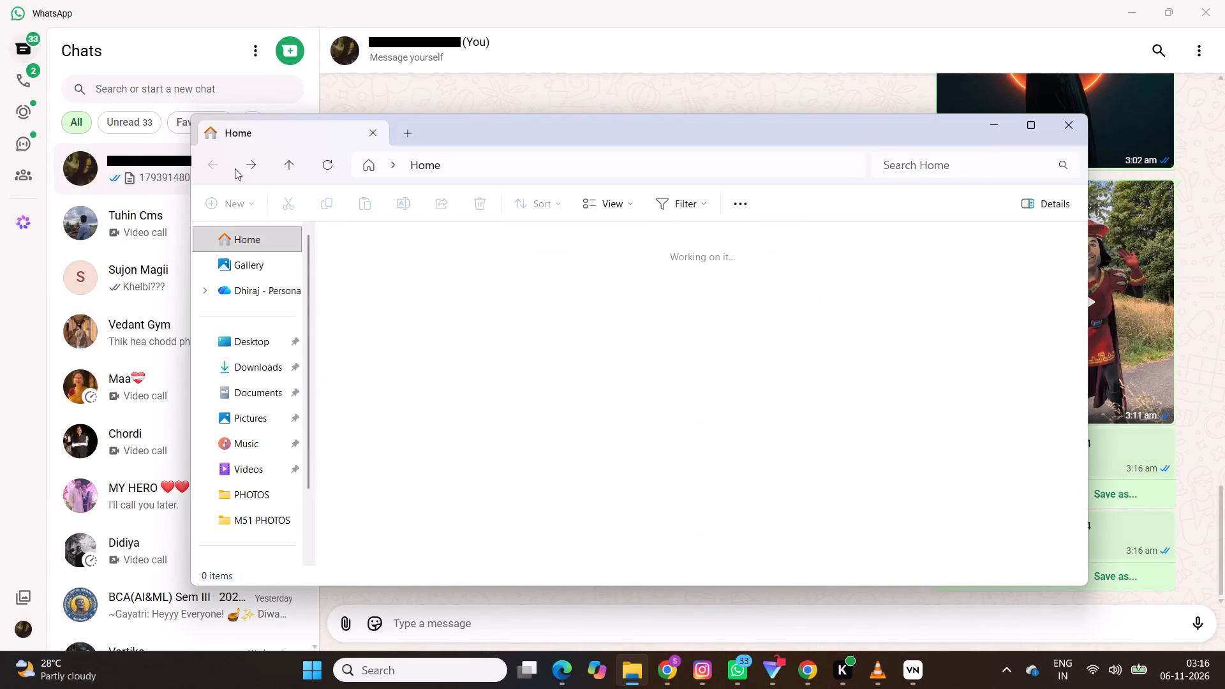
{"action": "left_click", "coordinate": [255, 368]}
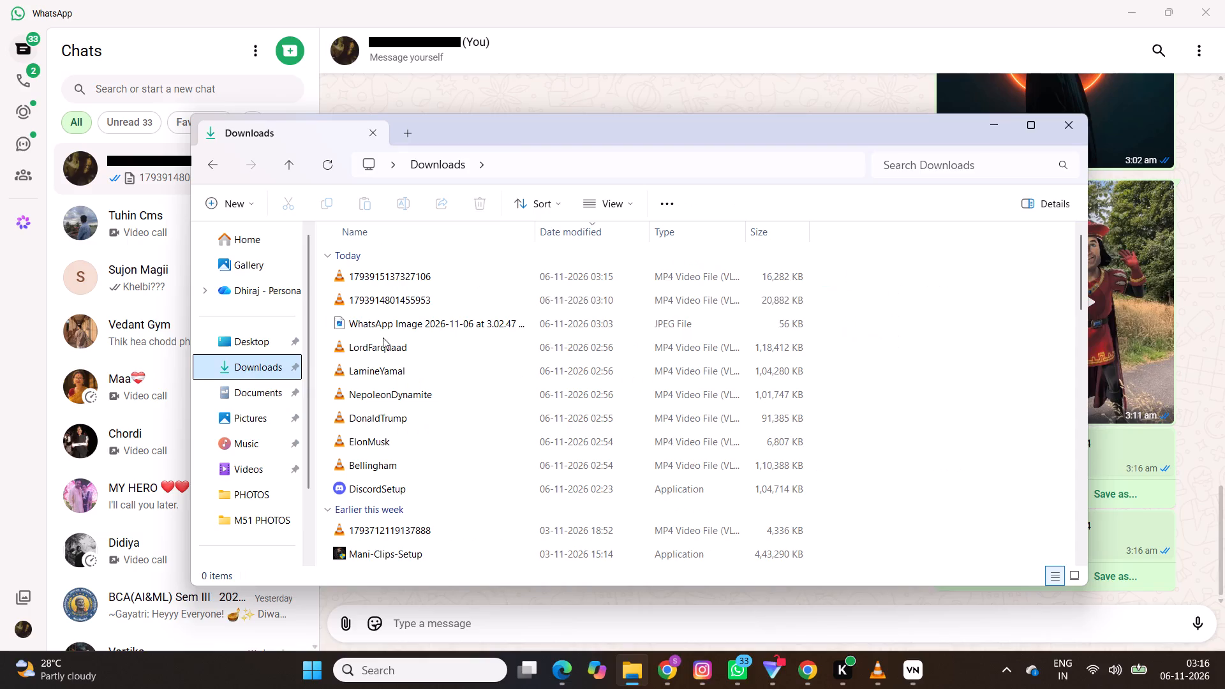
{"action": "left_click_drag", "start_coordinate": [833, 267], "coordinate": [779, 309]}
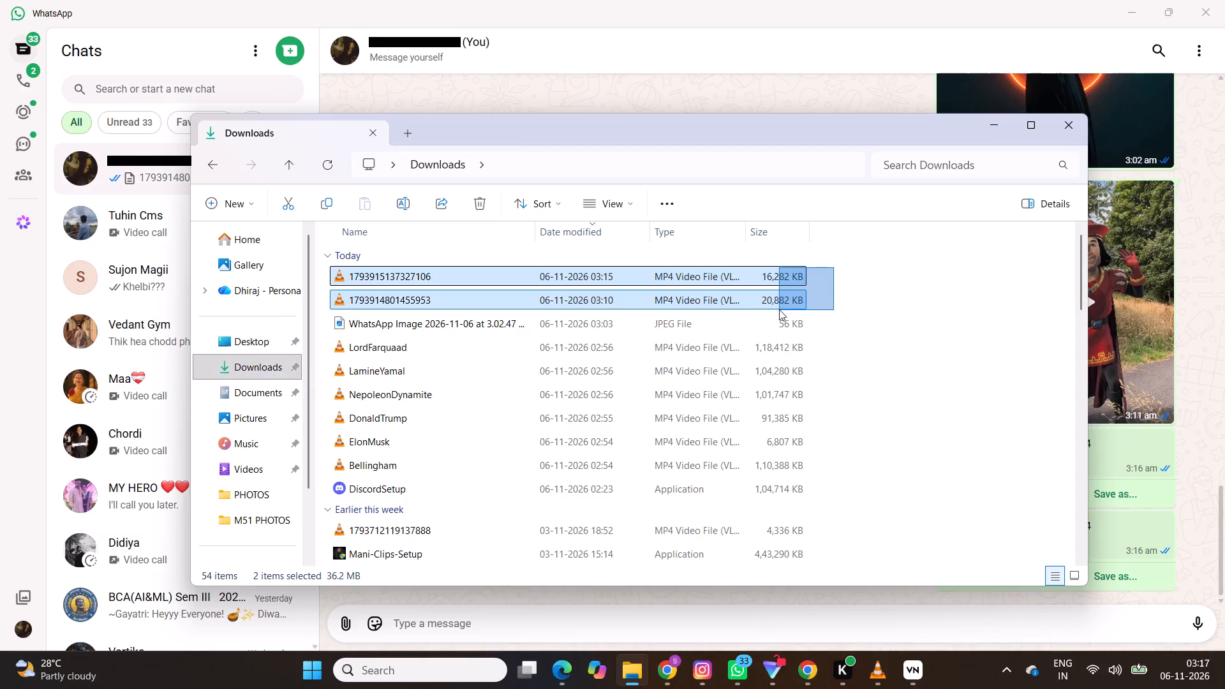
{"action": "right_click", "coordinate": [779, 309]}
{"action": "left_click_drag", "start_coordinate": [877, 272], "coordinate": [769, 304]}
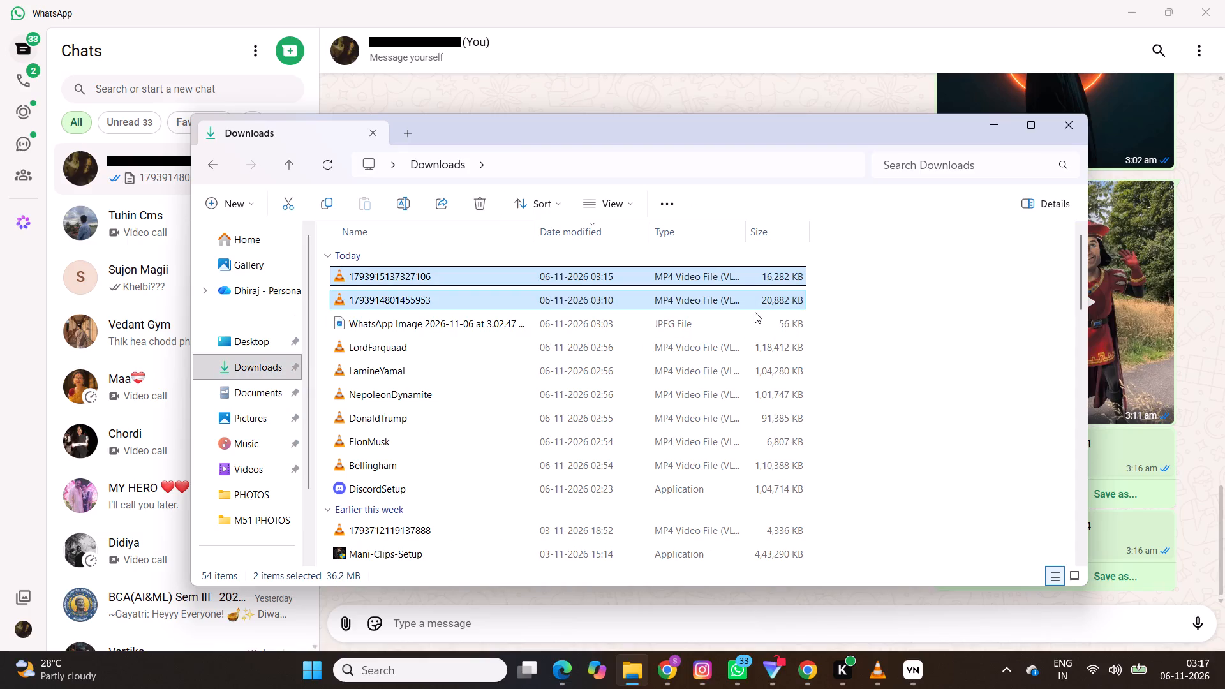
{"action": "right_click", "coordinate": [755, 312]}
{"action": "left_click_drag", "start_coordinate": [823, 235], "coordinate": [794, 295]}
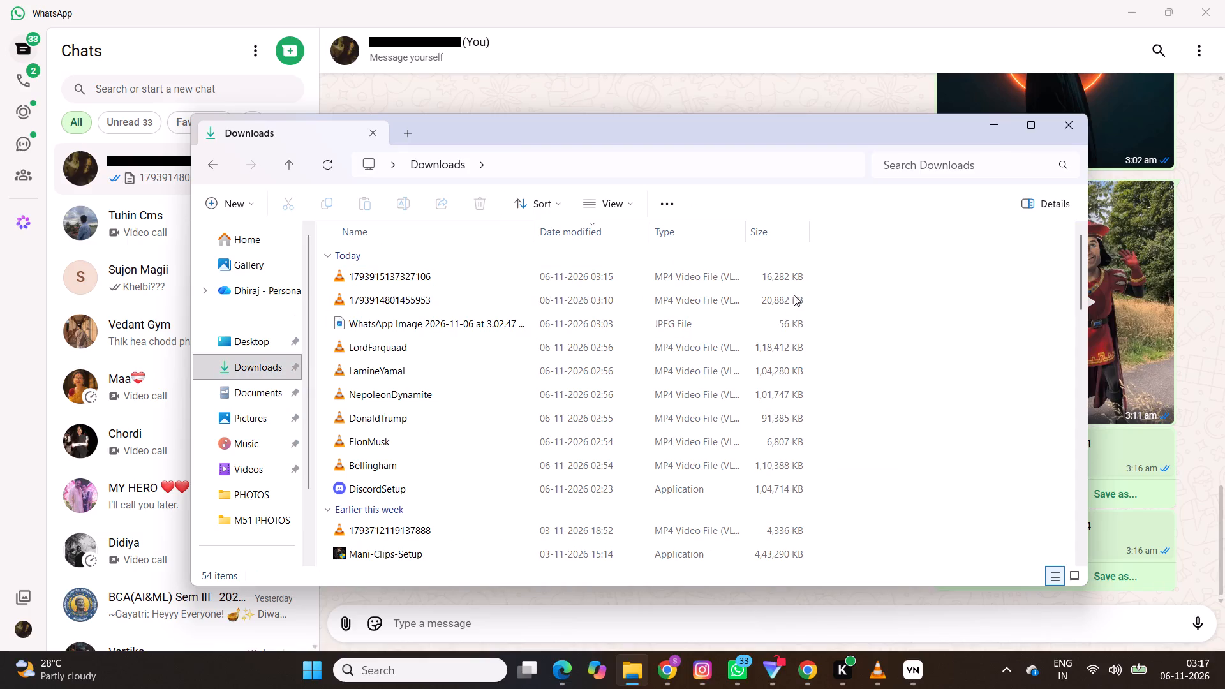
{"action": "left_click_drag", "start_coordinate": [794, 295], "coordinate": [792, 297]}
{"action": "left_click_drag", "start_coordinate": [820, 270], "coordinate": [778, 305]}
{"action": "right_click", "coordinate": [778, 305]}
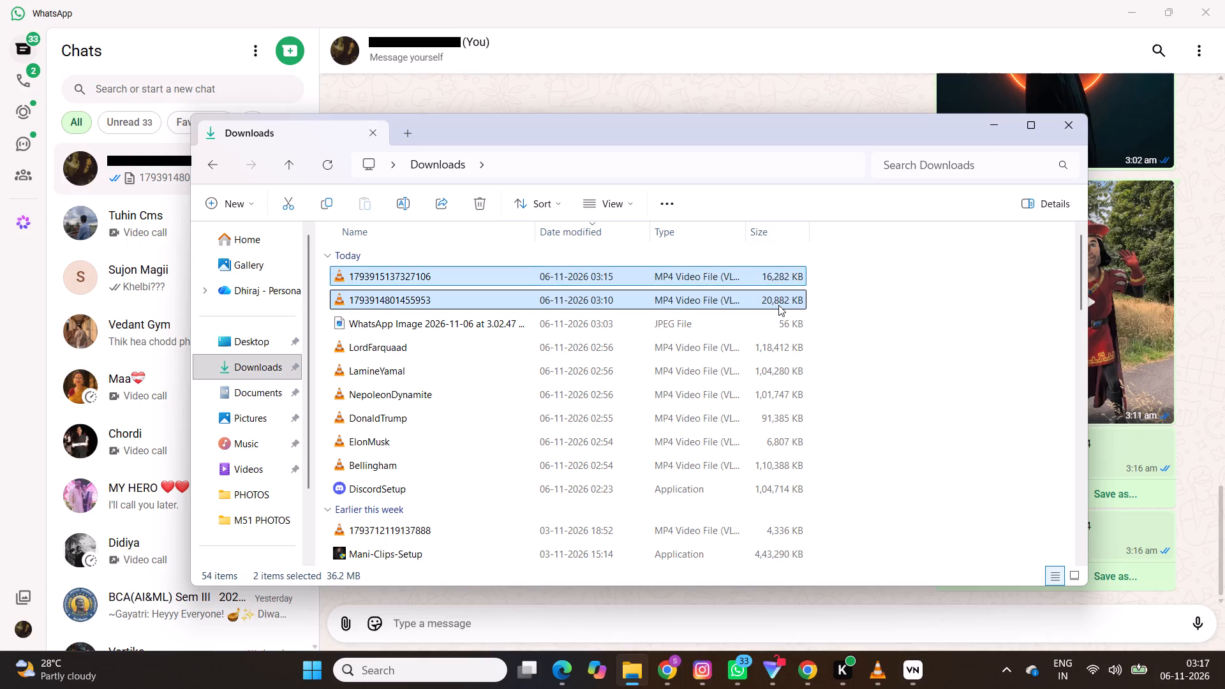
{"action": "left_click", "coordinate": [1002, 291]}
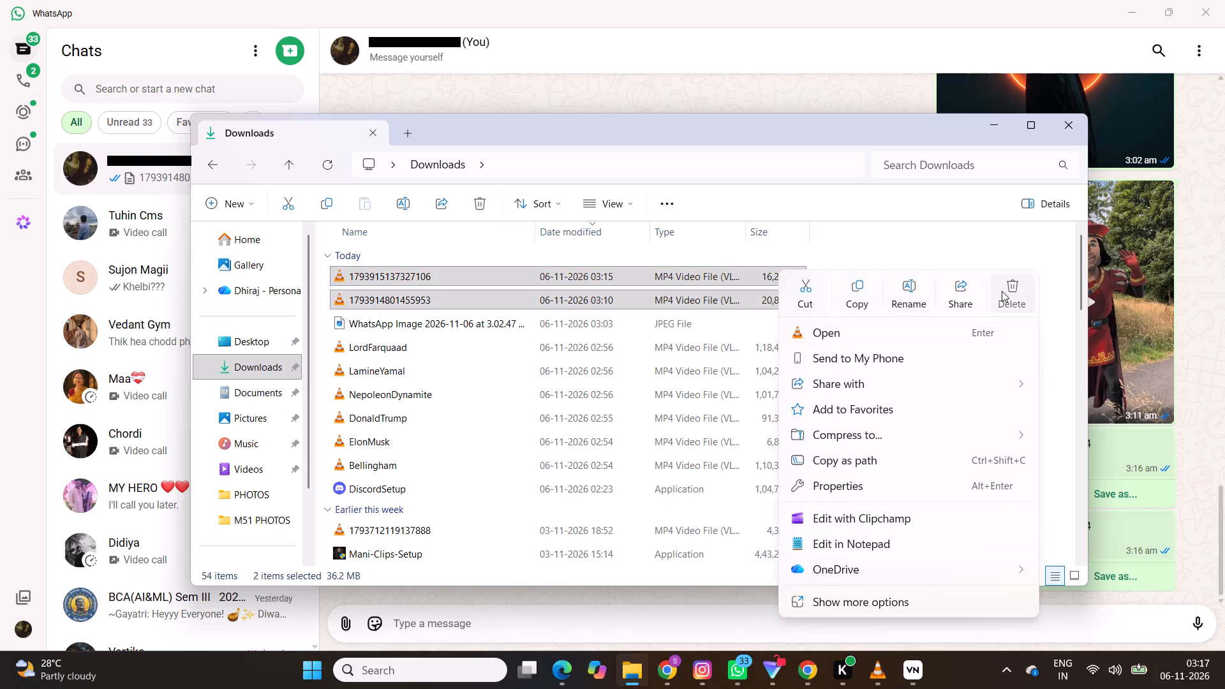
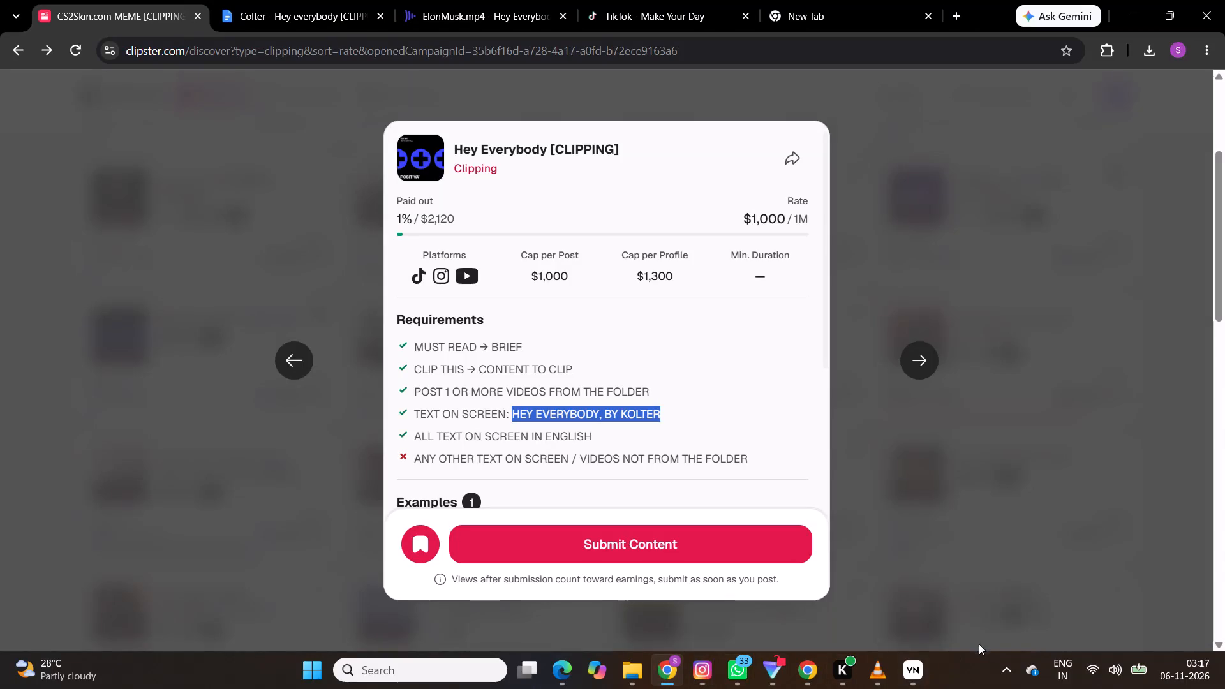
Switch back to the VN video editor with the titled dance video project.
{"action": "left_click", "coordinate": [912, 676]}
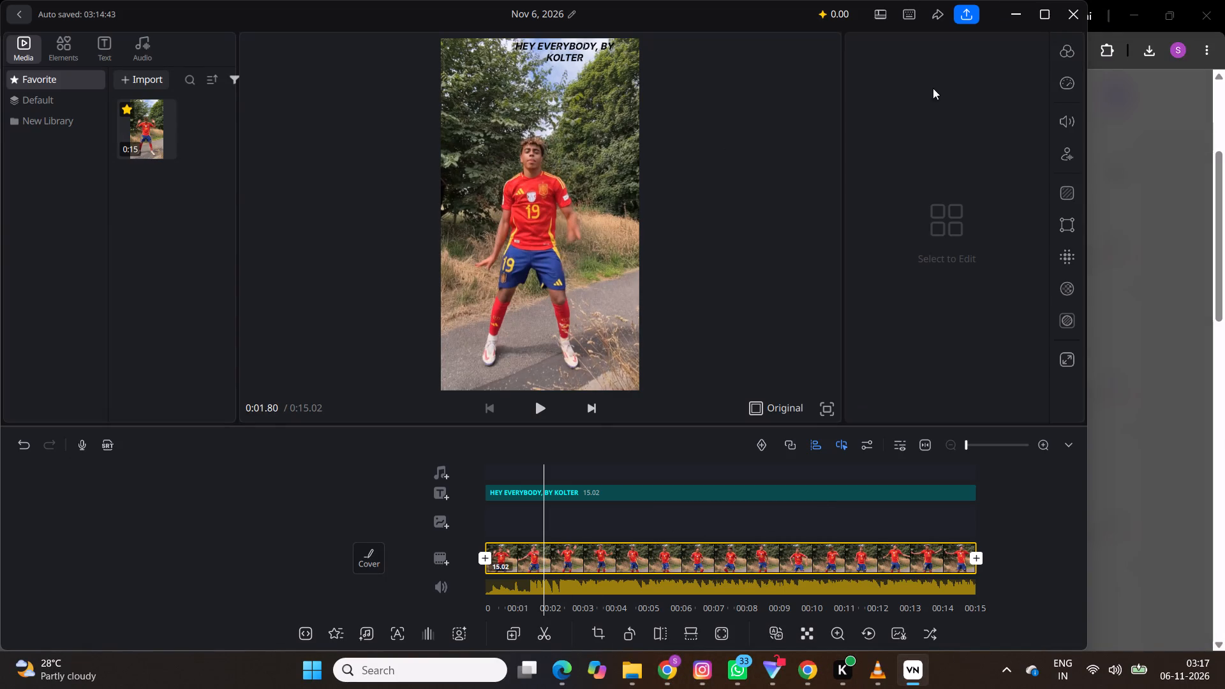
Return to the project list and delete the Nov 6 project with the red-costumed character and the empty Nov 6 project.
{"action": "left_click", "coordinate": [15, 14]}
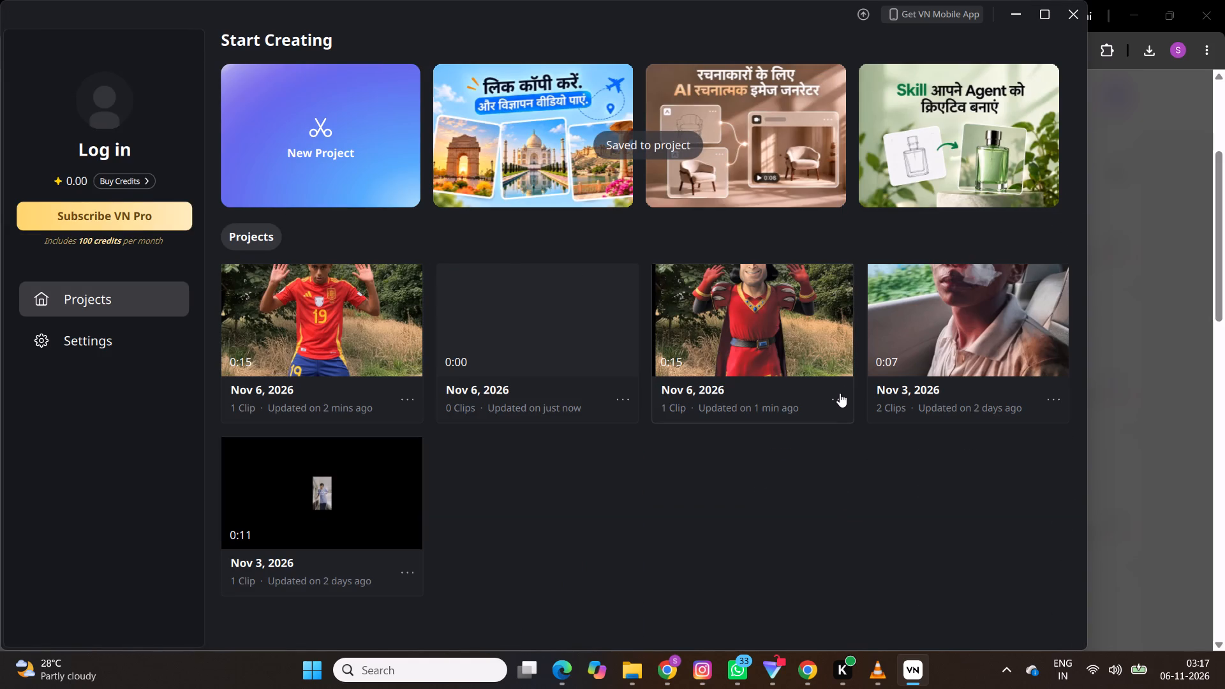
{"action": "left_click", "coordinate": [839, 395]}
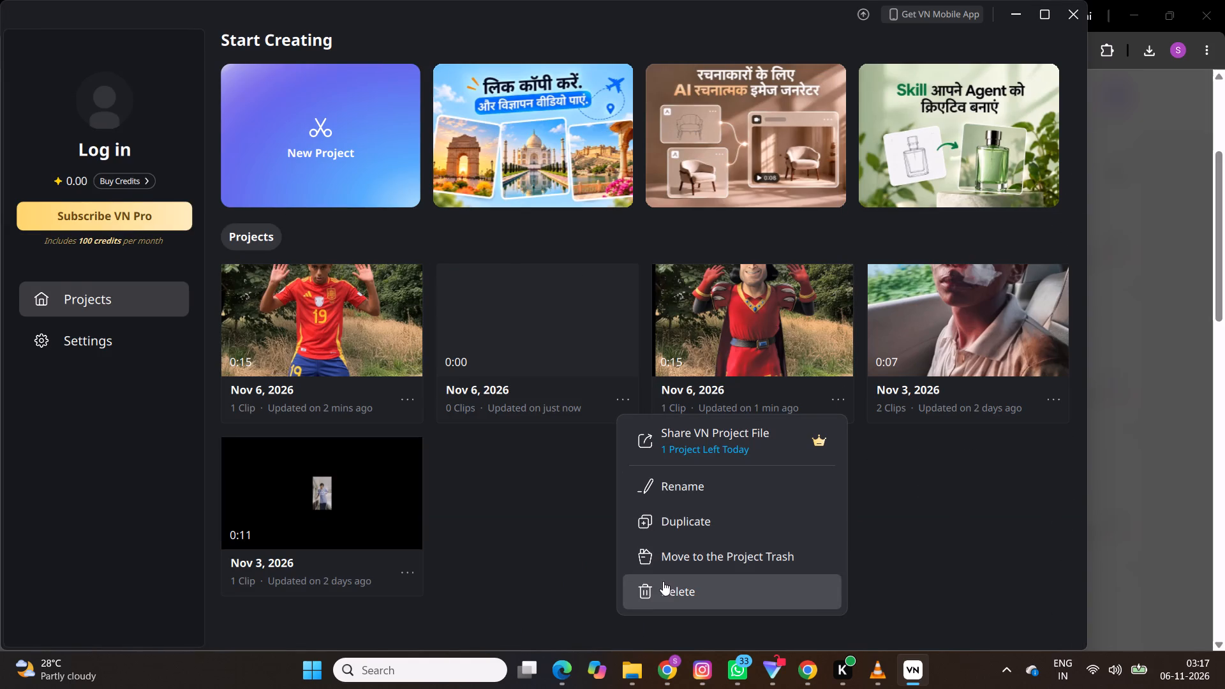
{"action": "left_click", "coordinate": [663, 581]}
{"action": "left_click", "coordinate": [676, 342]}
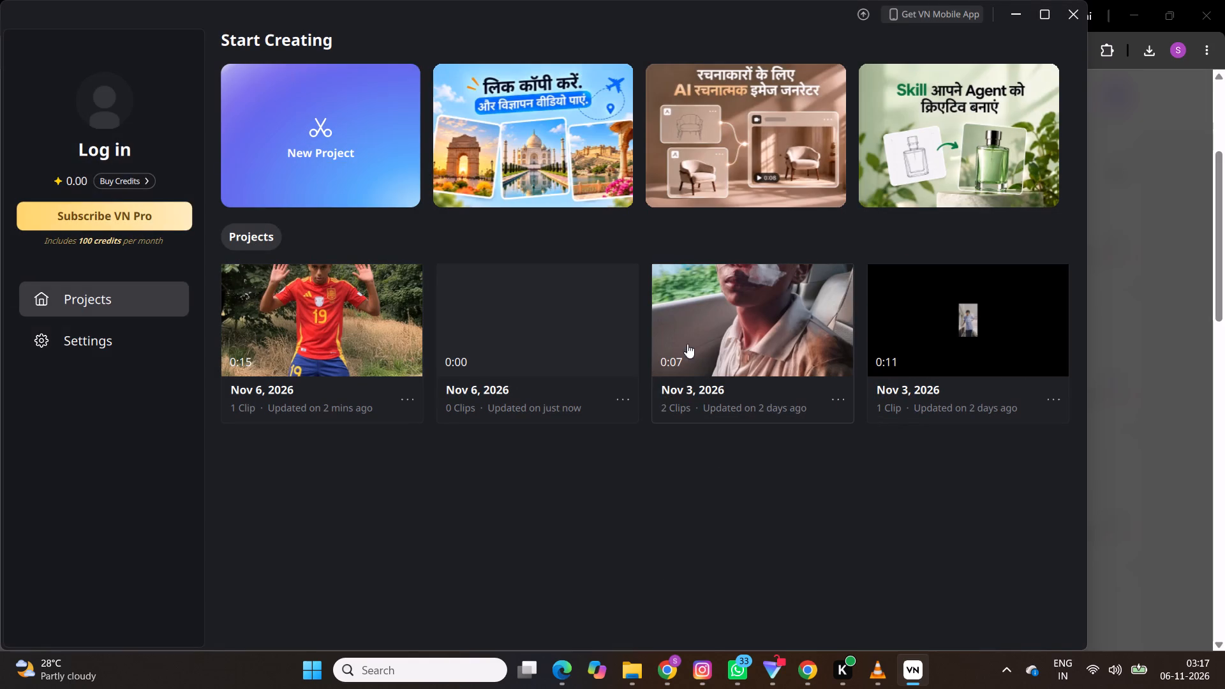
{"action": "left_click", "coordinate": [628, 397]}
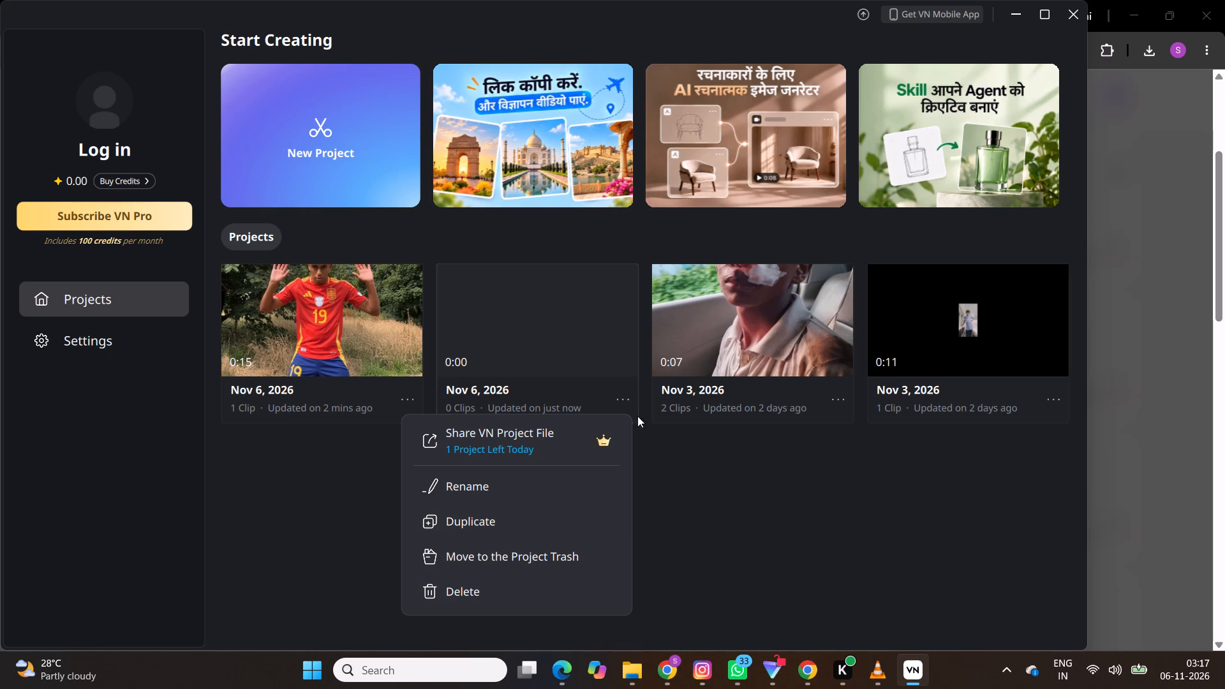
{"action": "left_click", "coordinate": [464, 589]}
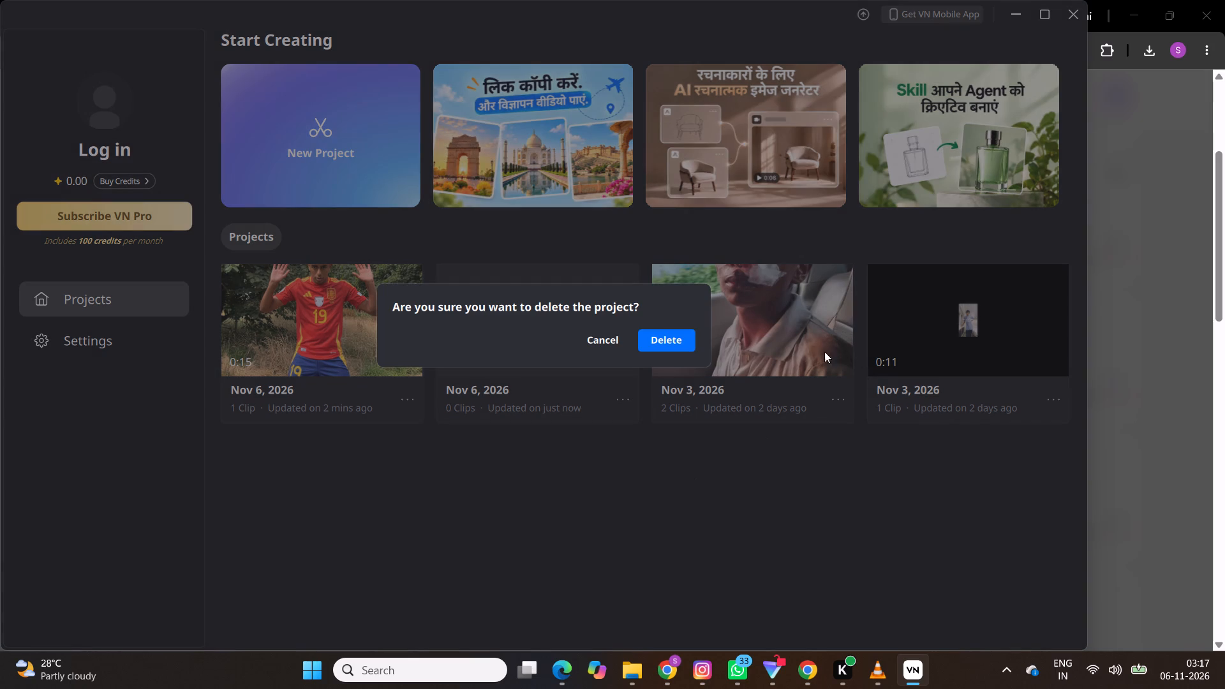
{"action": "left_click", "coordinate": [681, 344]}
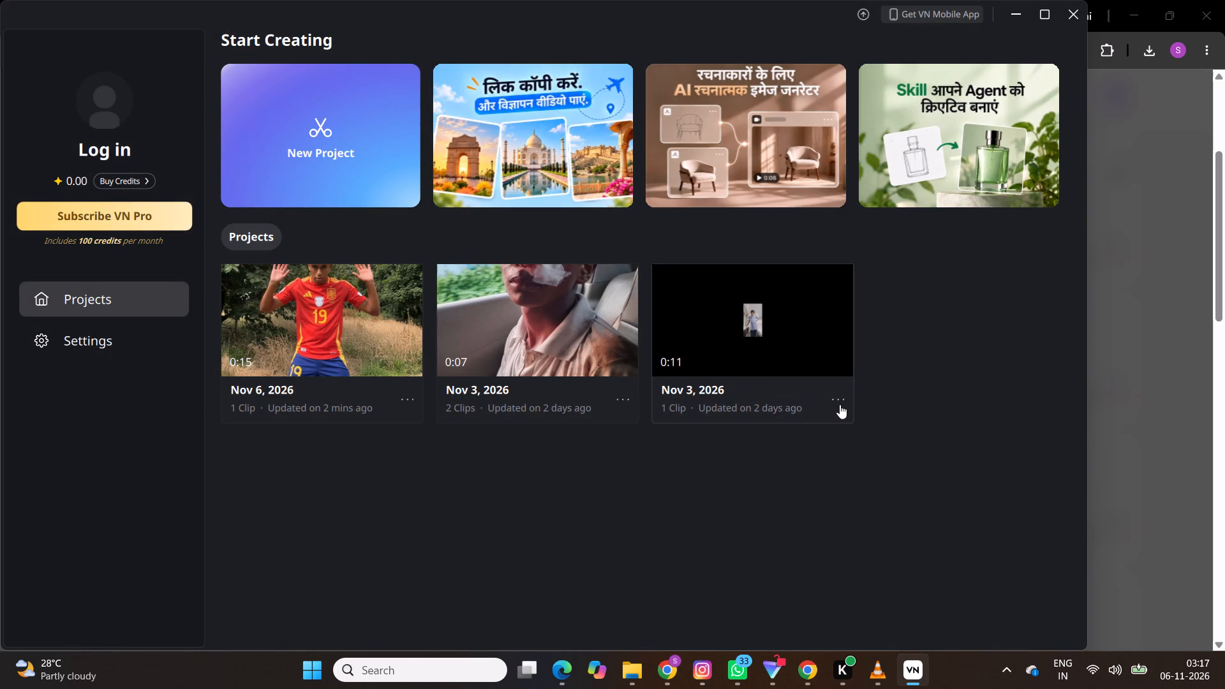
Delete both Nov 3 projects and the remaining Nov 6 project with the footballer clip.
{"action": "left_click", "coordinate": [840, 404]}
{"action": "left_click", "coordinate": [683, 582]}
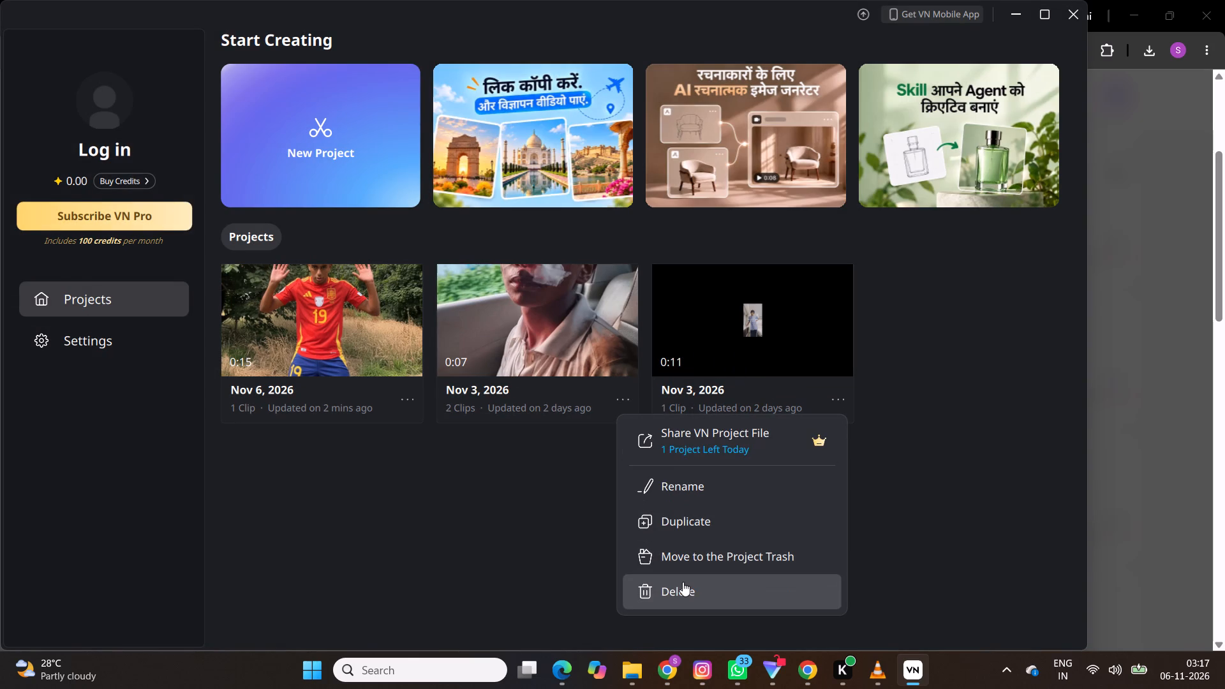
{"action": "left_click", "coordinate": [671, 341]}
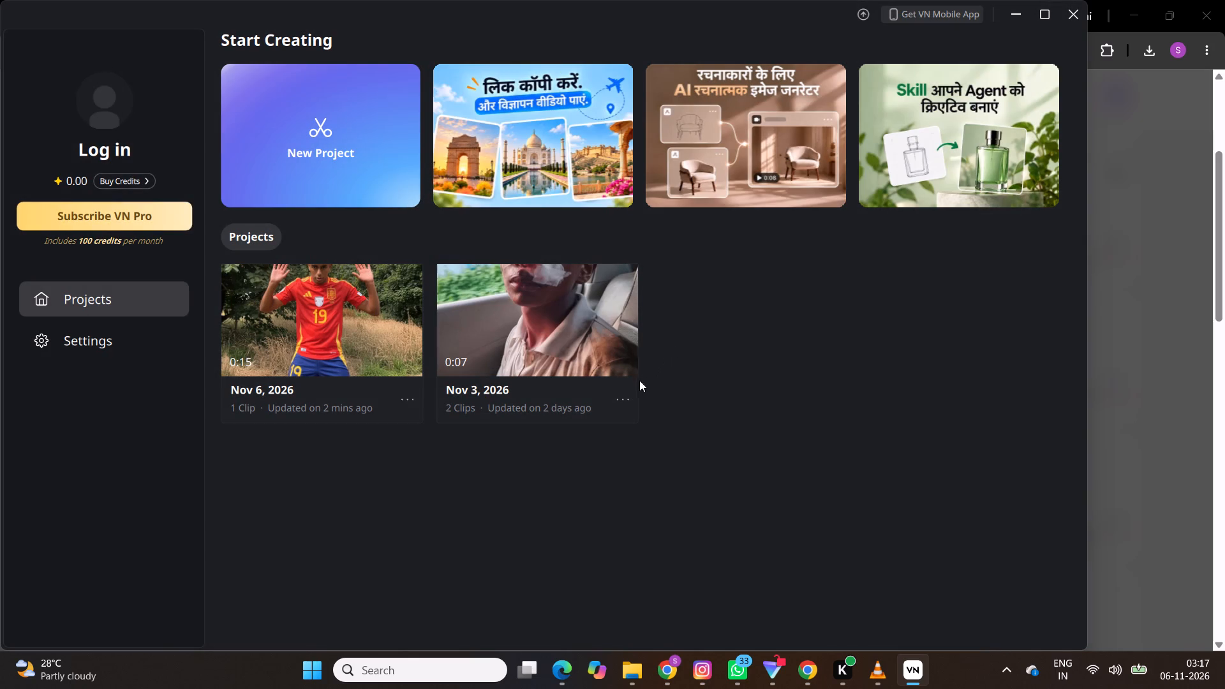
{"action": "left_click", "coordinate": [620, 396]}
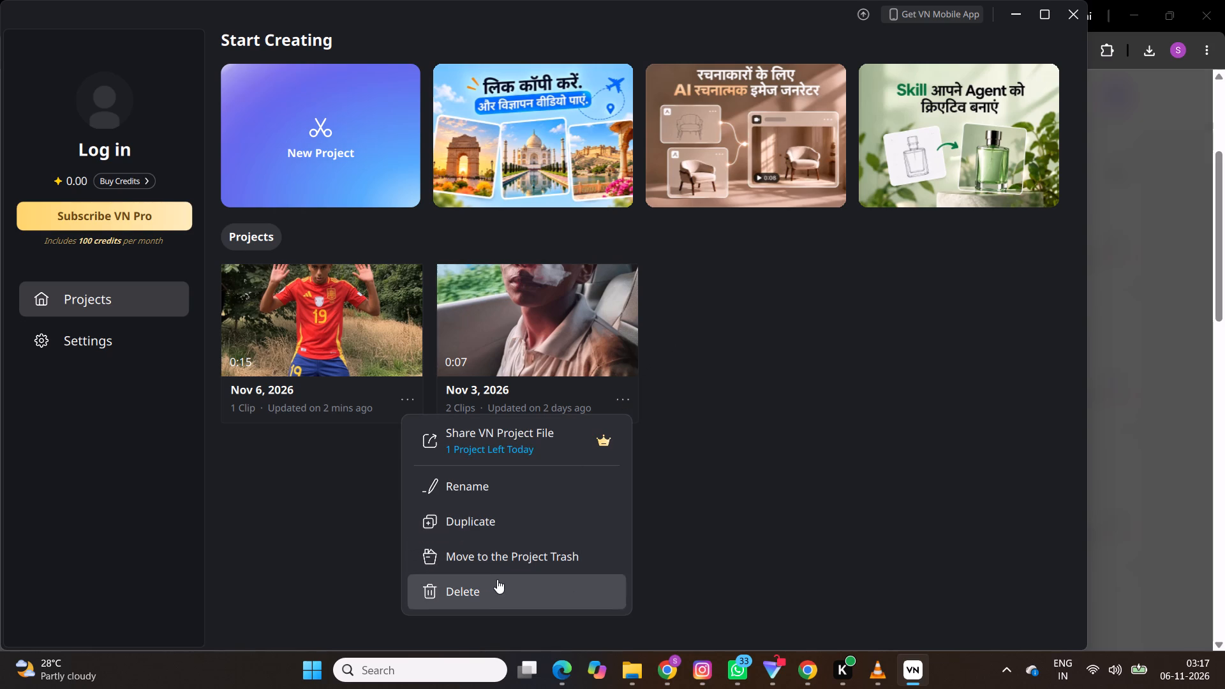
{"action": "left_click", "coordinate": [497, 579]}
{"action": "left_click", "coordinate": [678, 341]}
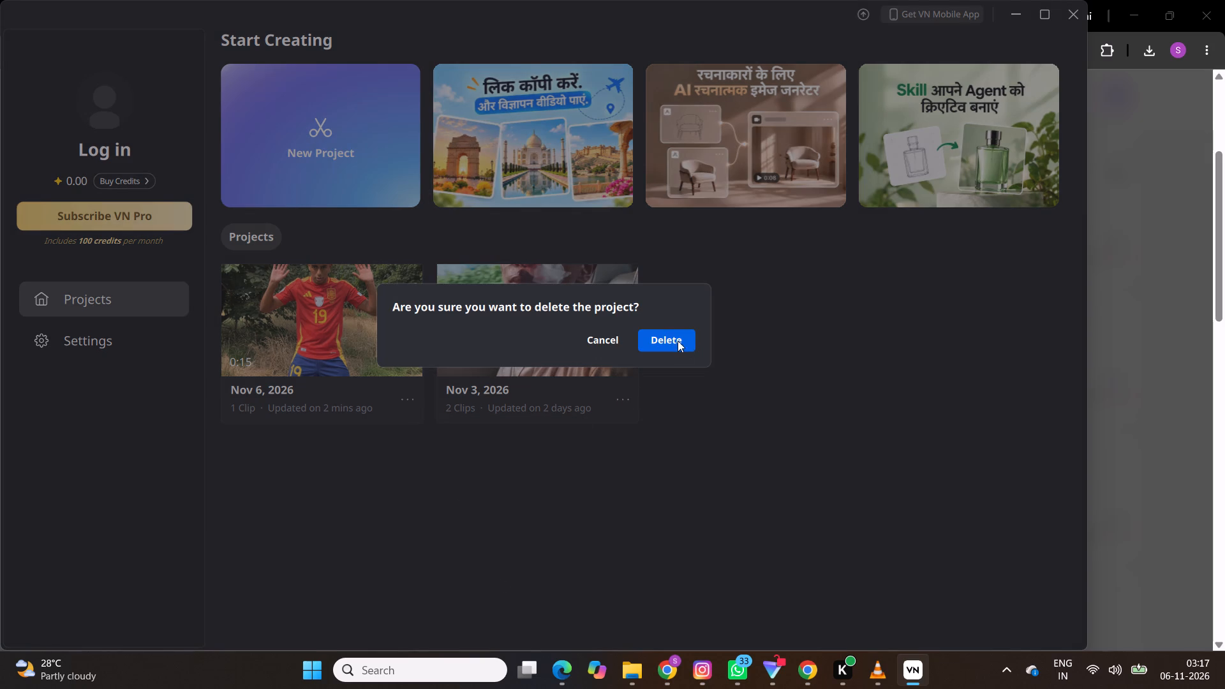
{"action": "left_click", "coordinate": [405, 400]}
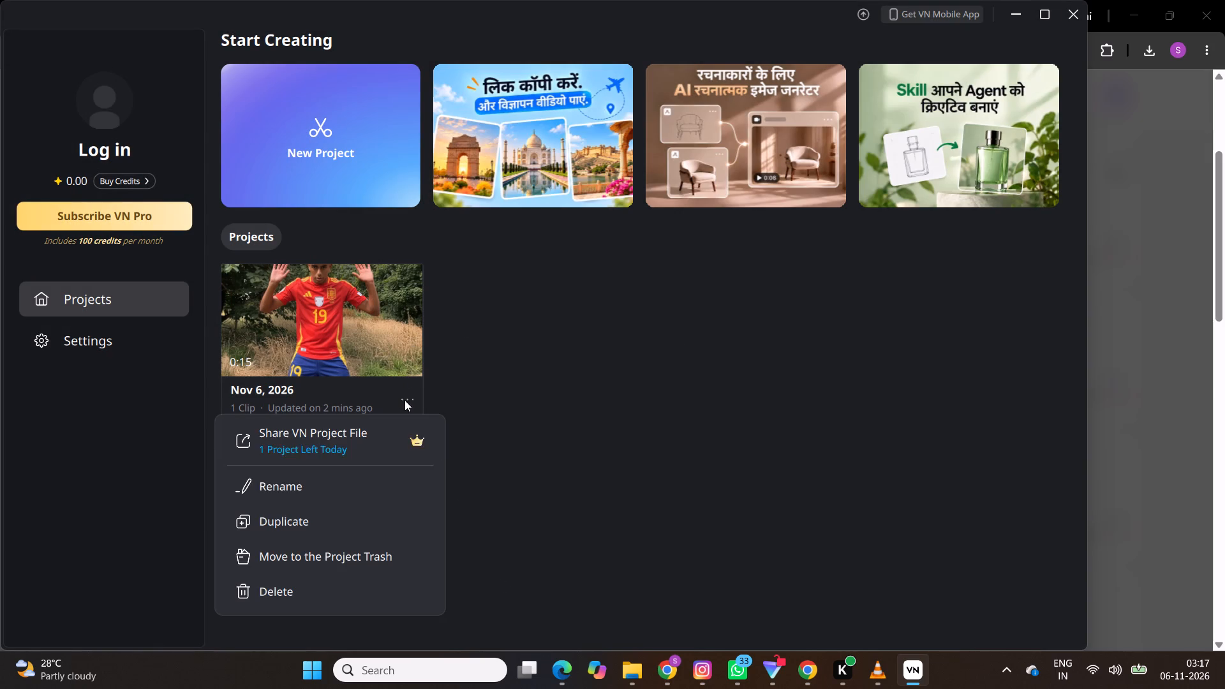
{"action": "left_click", "coordinate": [281, 588]}
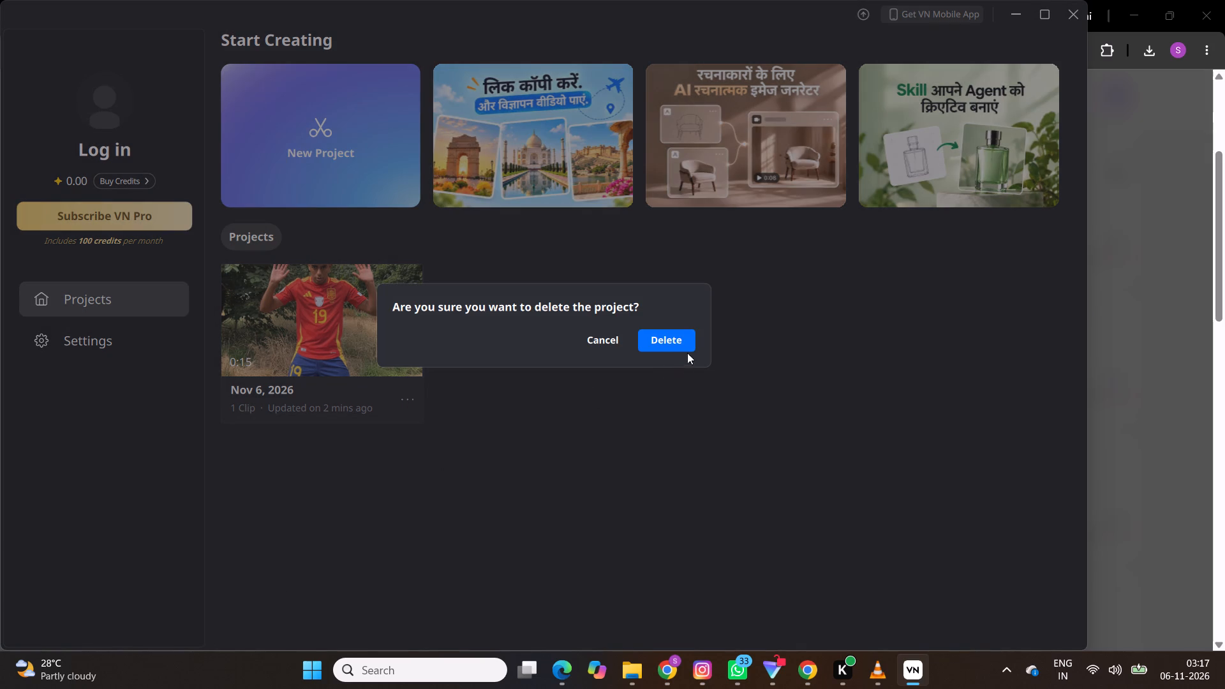
{"action": "left_click", "coordinate": [667, 340]}
Start a new project and delete the old footballer clip from the favorite media.
{"action": "left_click", "coordinate": [326, 147]}
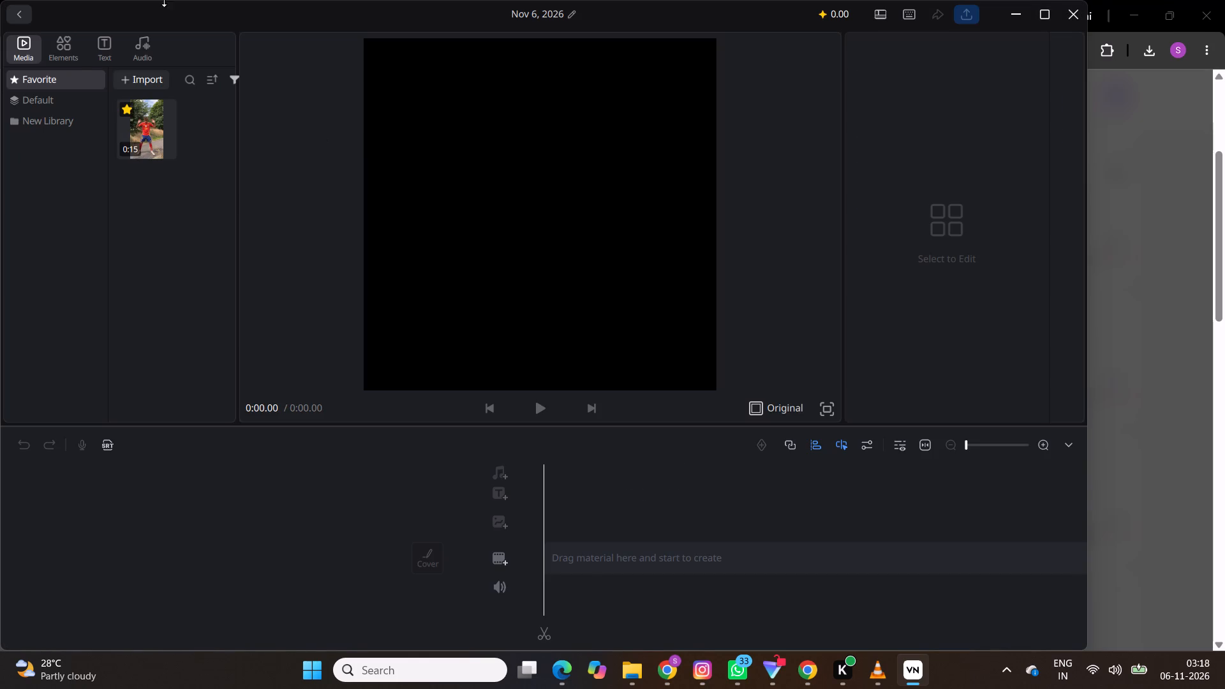
{"action": "right_click", "coordinate": [152, 138]}
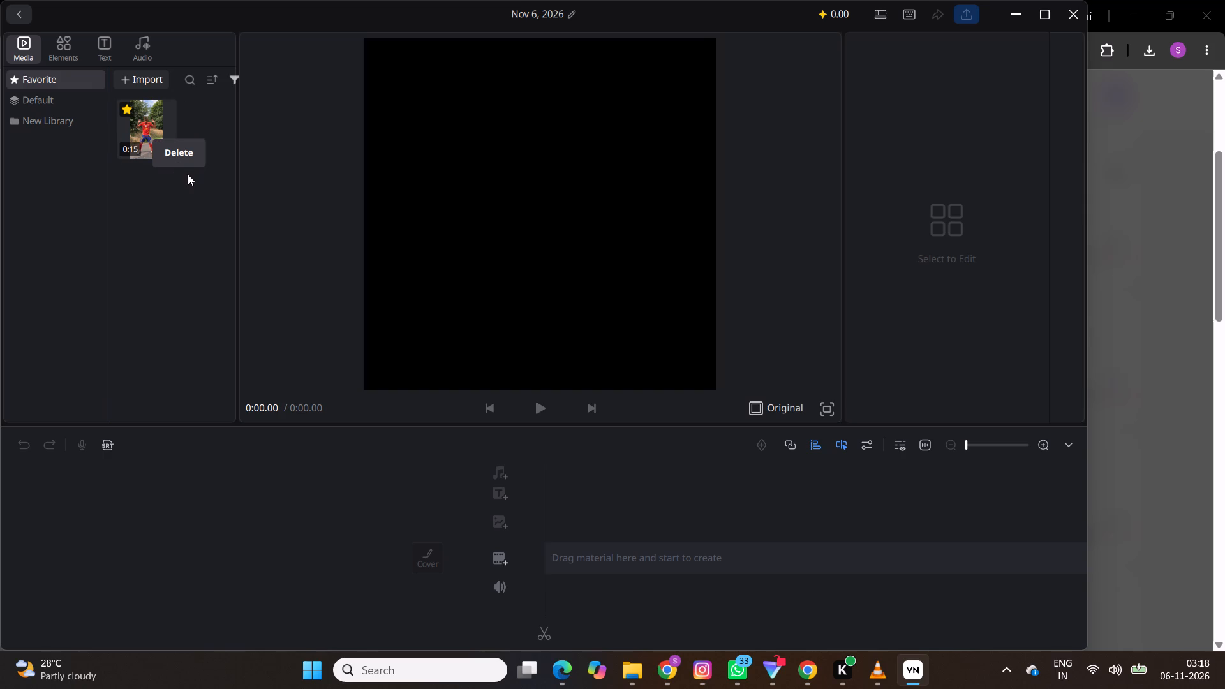
{"action": "left_click", "coordinate": [192, 153]}
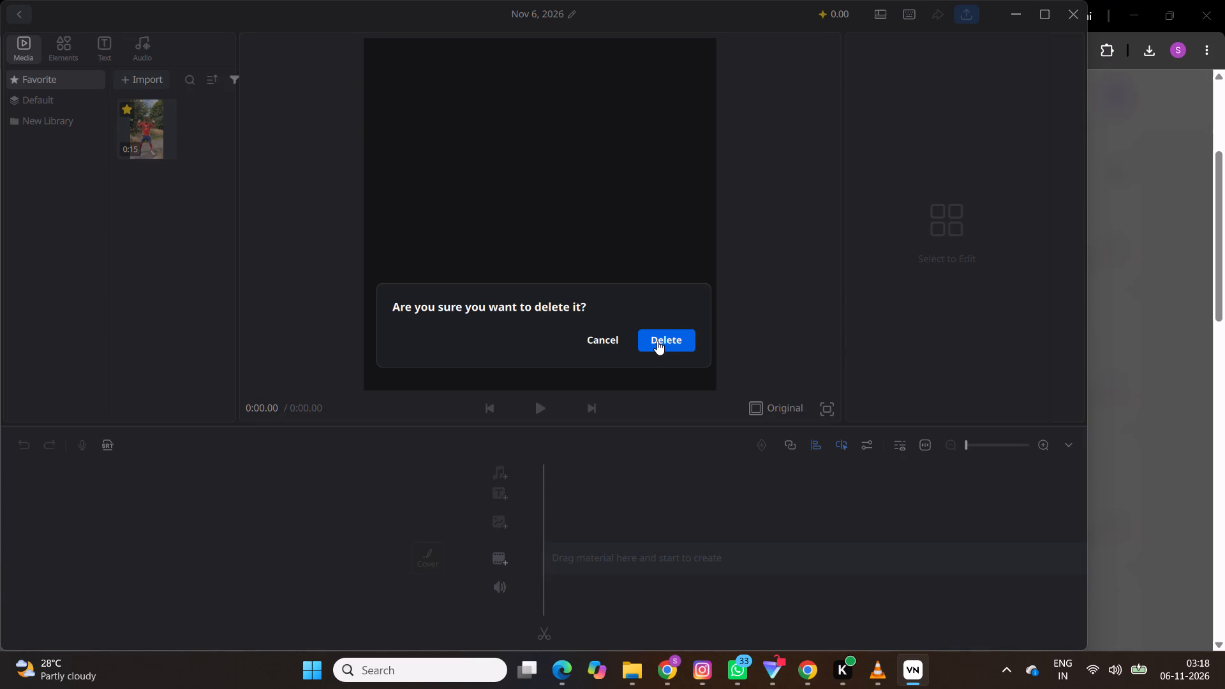
{"action": "left_click", "coordinate": [658, 340]}
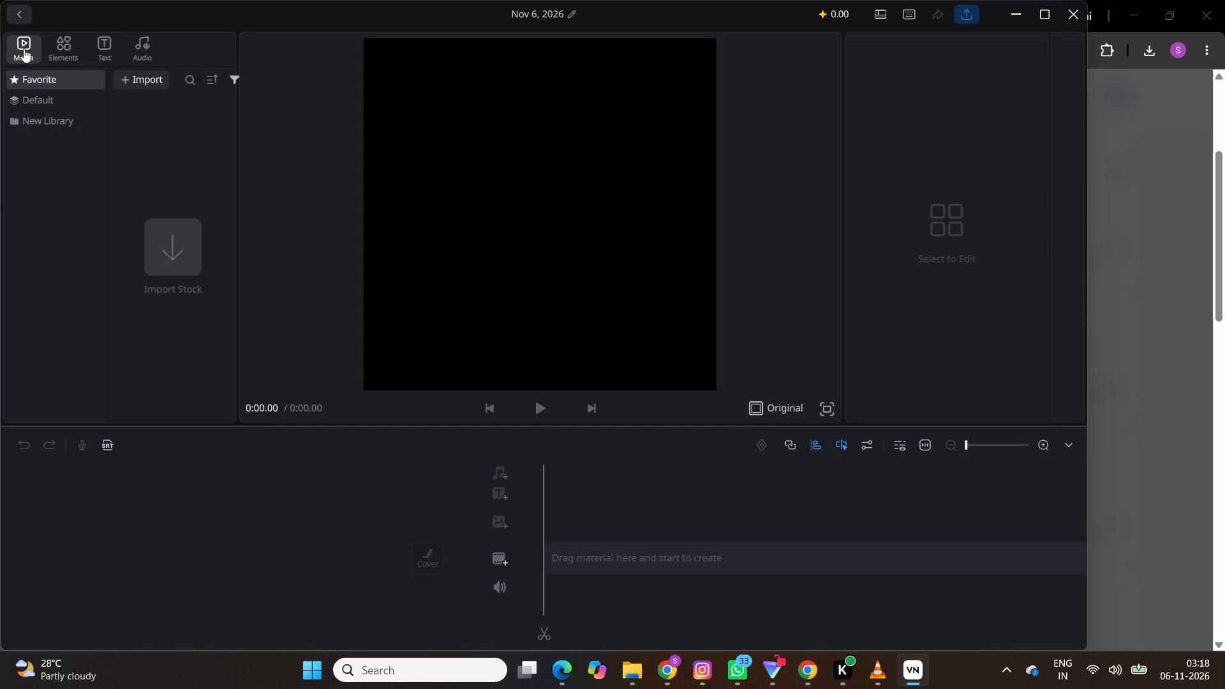
Import the clip of the man in the "VOTE FOR PEDRO" T-shirt and place it at the start of the main video track.
{"action": "left_click", "coordinate": [24, 48]}
{"action": "left_click", "coordinate": [152, 87]}
{"action": "double_click", "coordinate": [216, 216]}
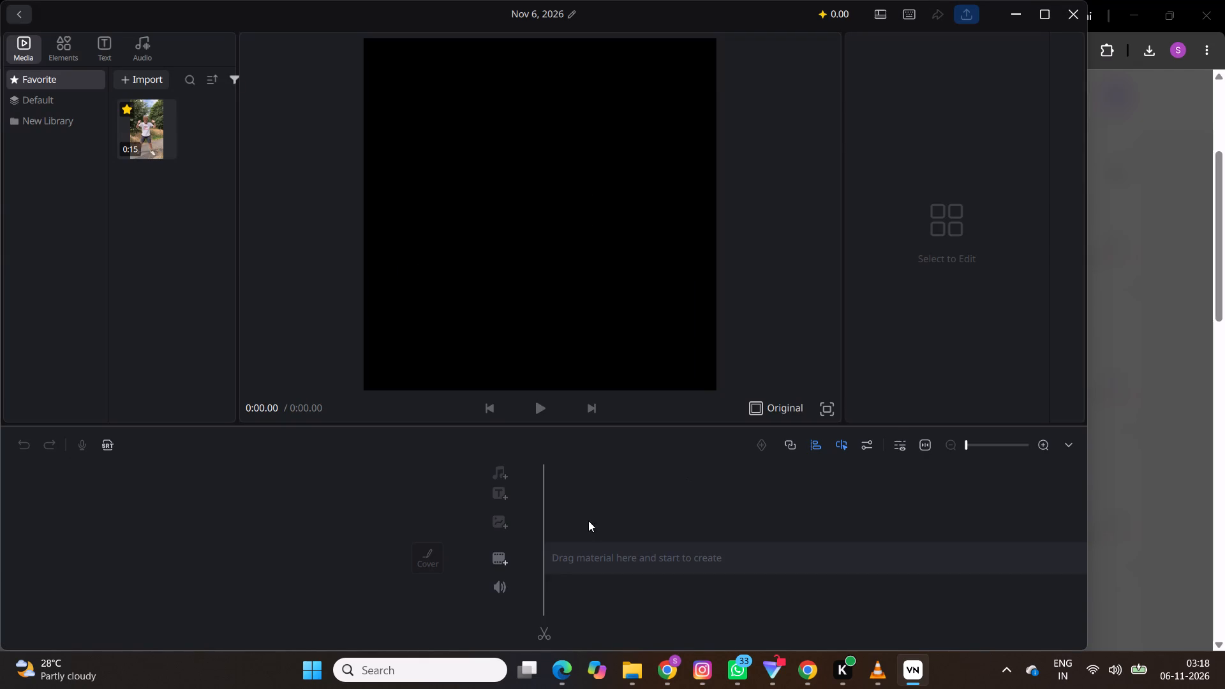
{"action": "left_click_drag", "start_coordinate": [149, 138], "coordinate": [588, 526]}
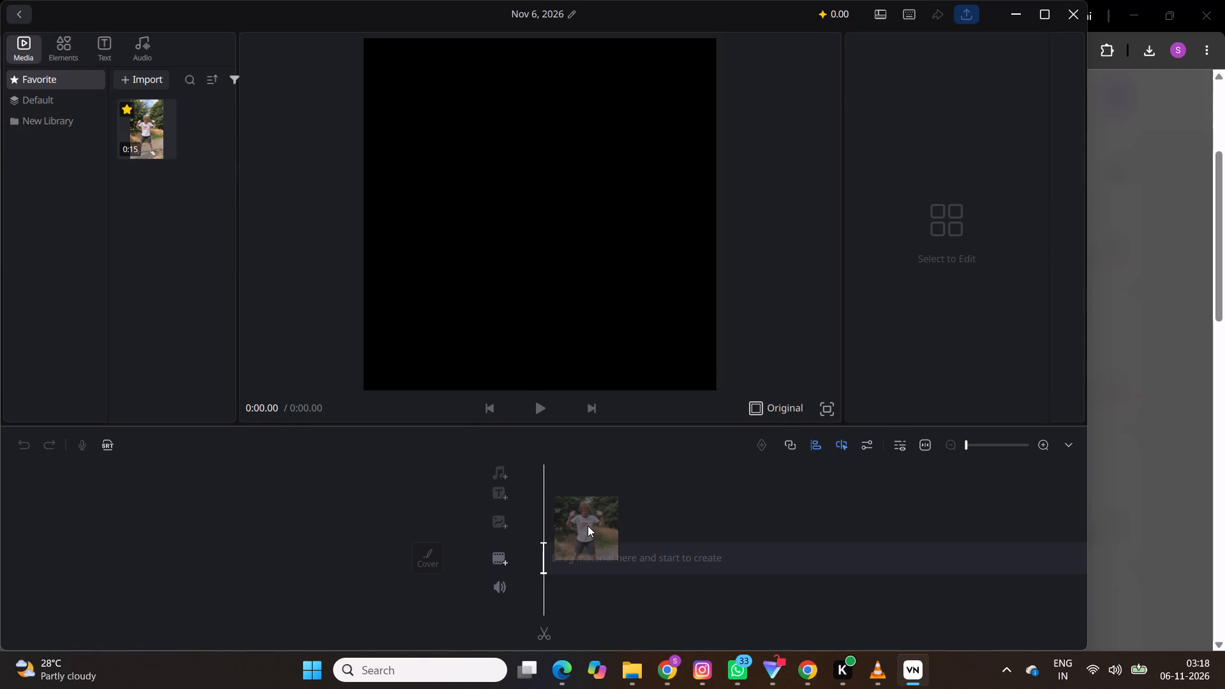
{"action": "left_click_drag", "start_coordinate": [588, 526], "coordinate": [591, 511]}
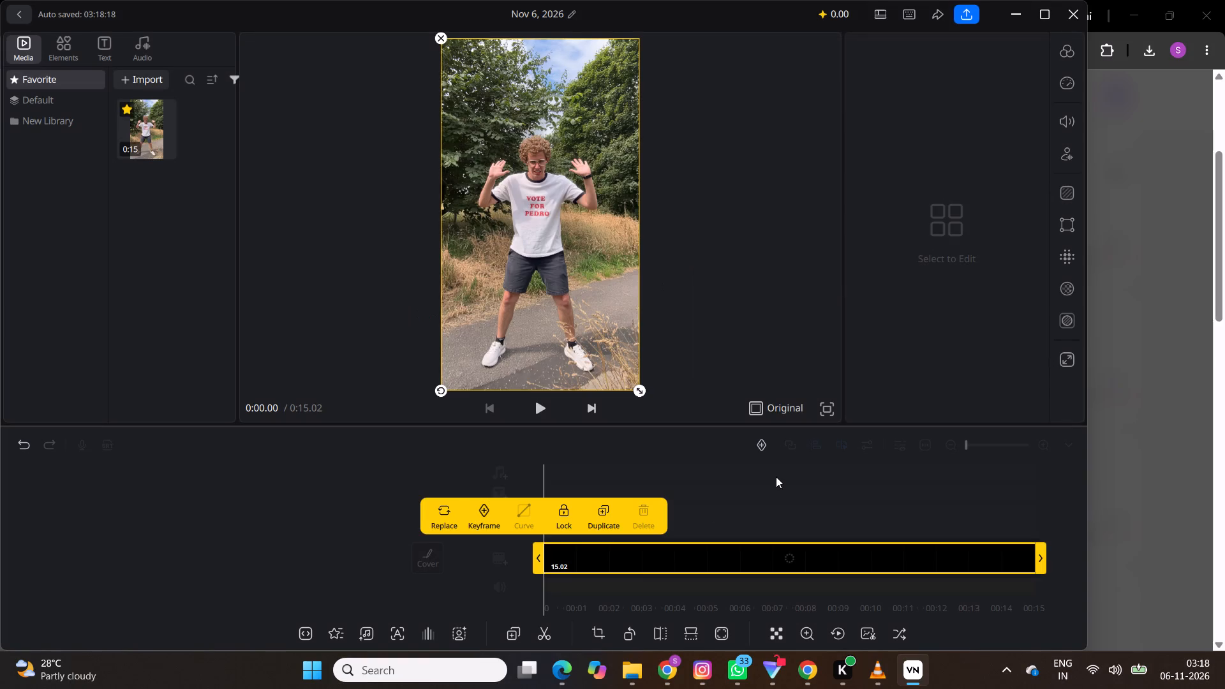
{"action": "left_click", "coordinate": [776, 477]}
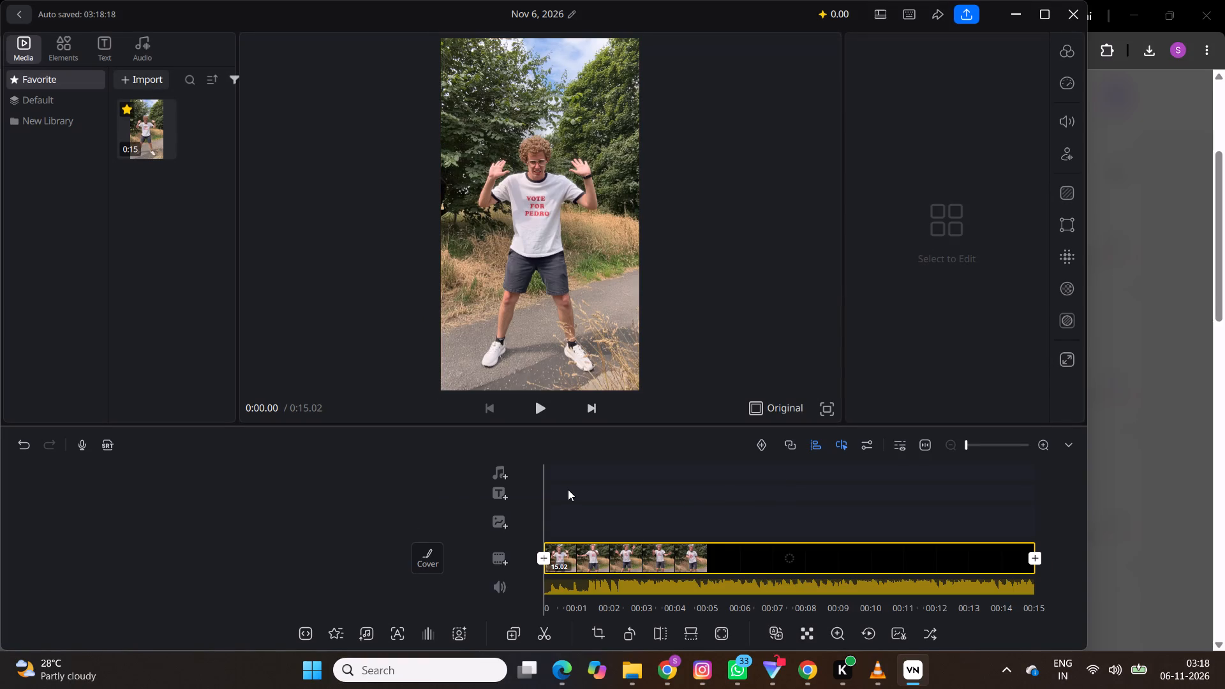
Add a text title at the start of the clip and open its text for editing.
{"action": "left_click", "coordinate": [568, 486]}
{"action": "left_click", "coordinate": [516, 491]}
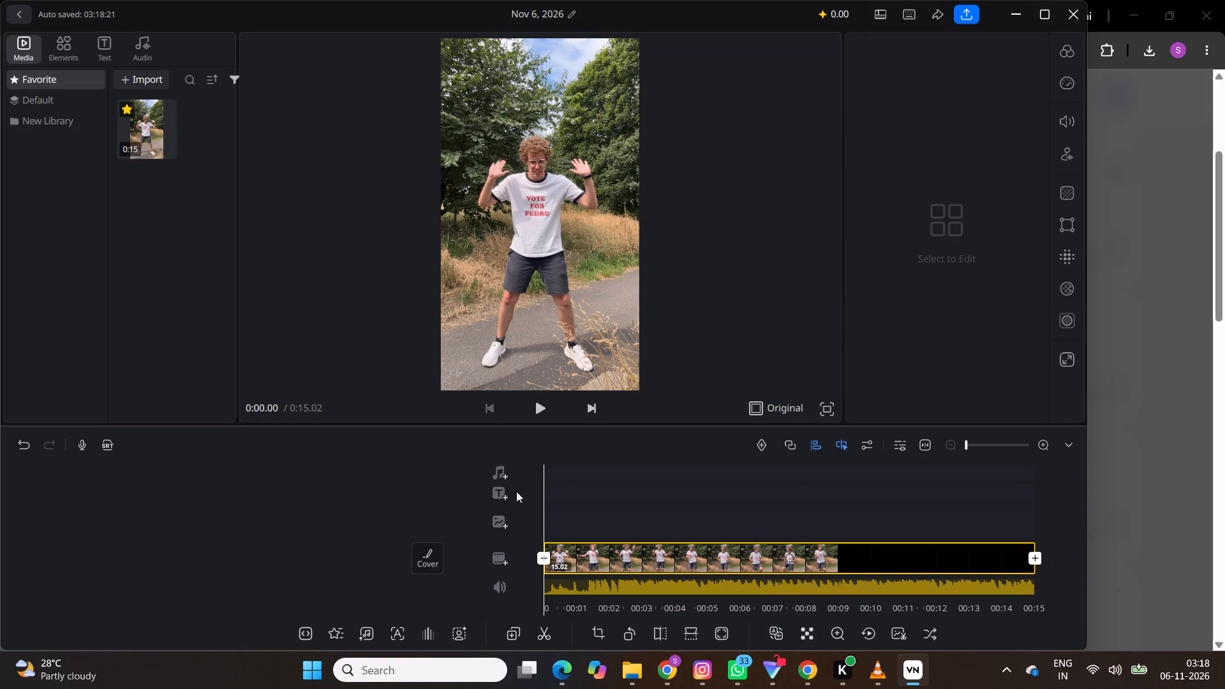
{"action": "left_click", "coordinate": [500, 492]}
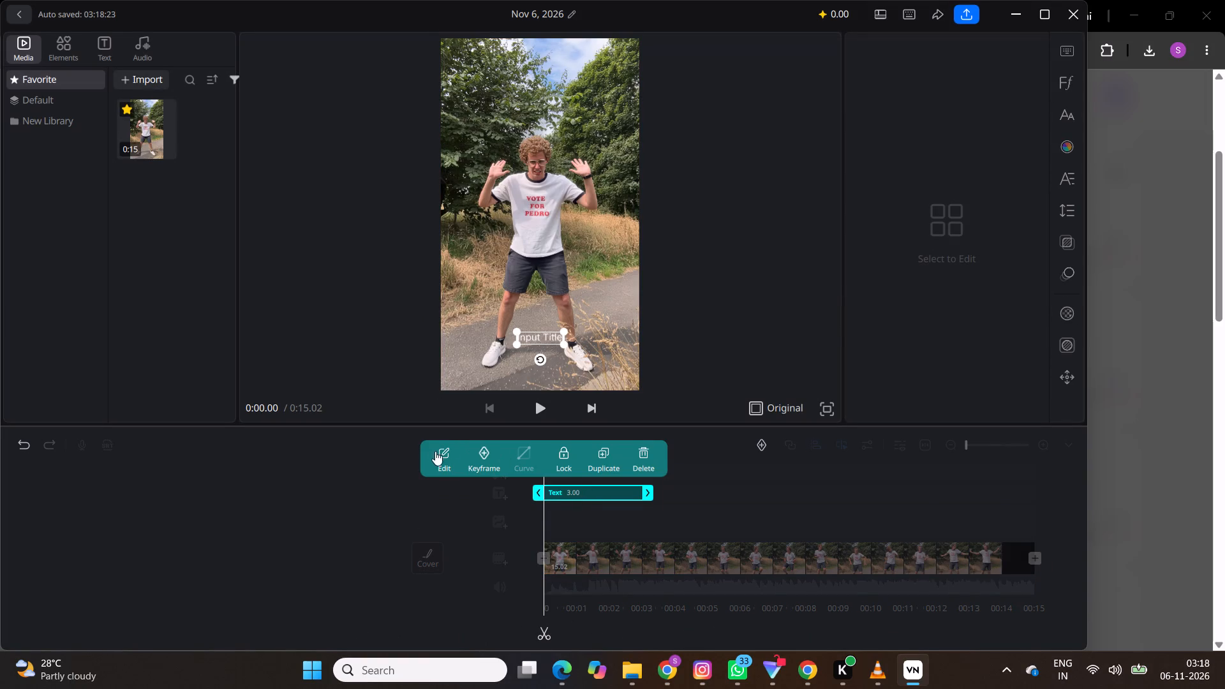
{"action": "left_click", "coordinate": [446, 459]}
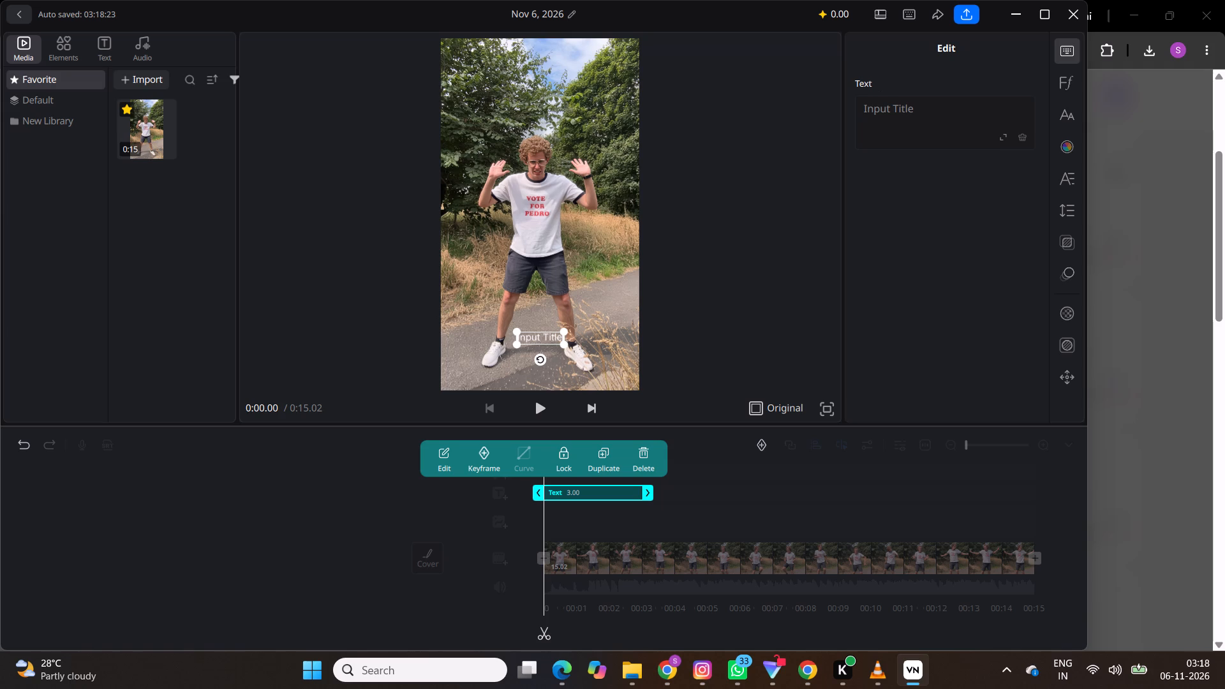
{"action": "left_click", "coordinate": [879, 111]}
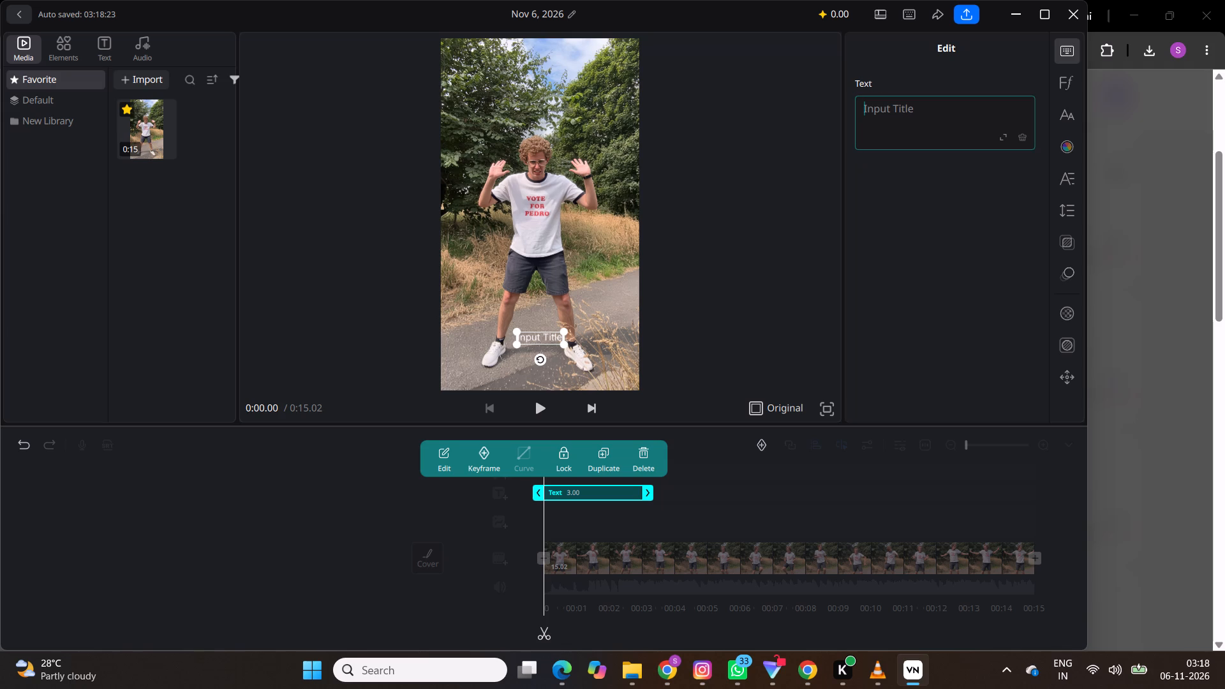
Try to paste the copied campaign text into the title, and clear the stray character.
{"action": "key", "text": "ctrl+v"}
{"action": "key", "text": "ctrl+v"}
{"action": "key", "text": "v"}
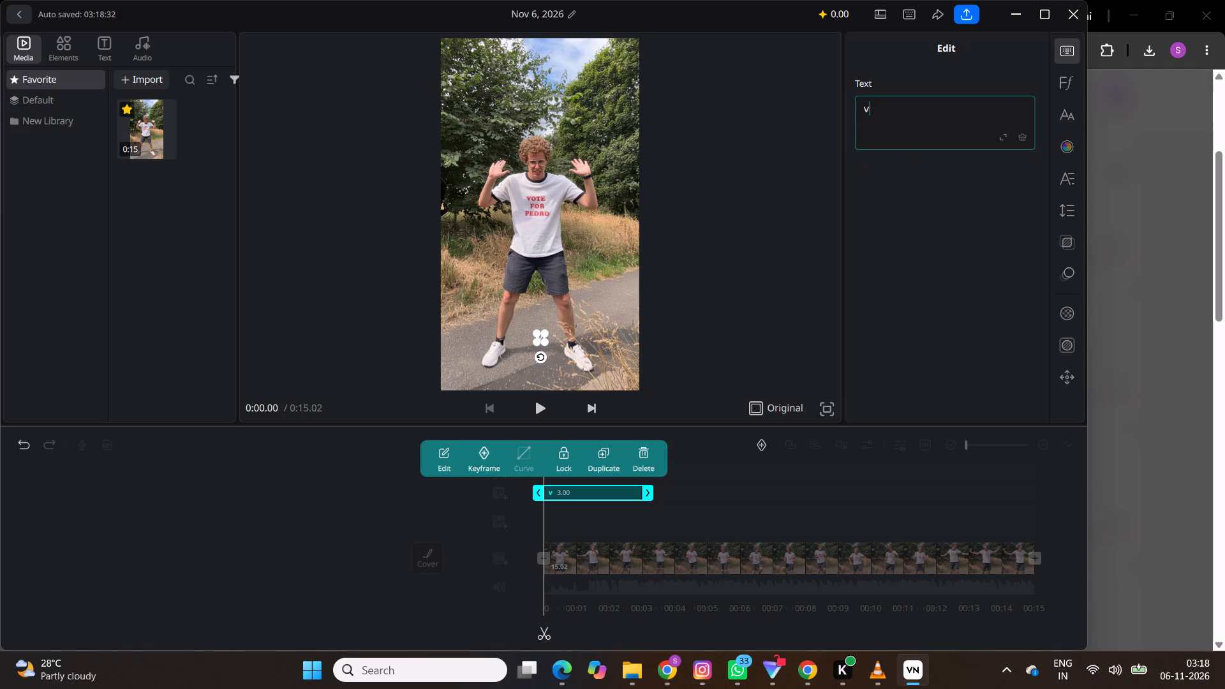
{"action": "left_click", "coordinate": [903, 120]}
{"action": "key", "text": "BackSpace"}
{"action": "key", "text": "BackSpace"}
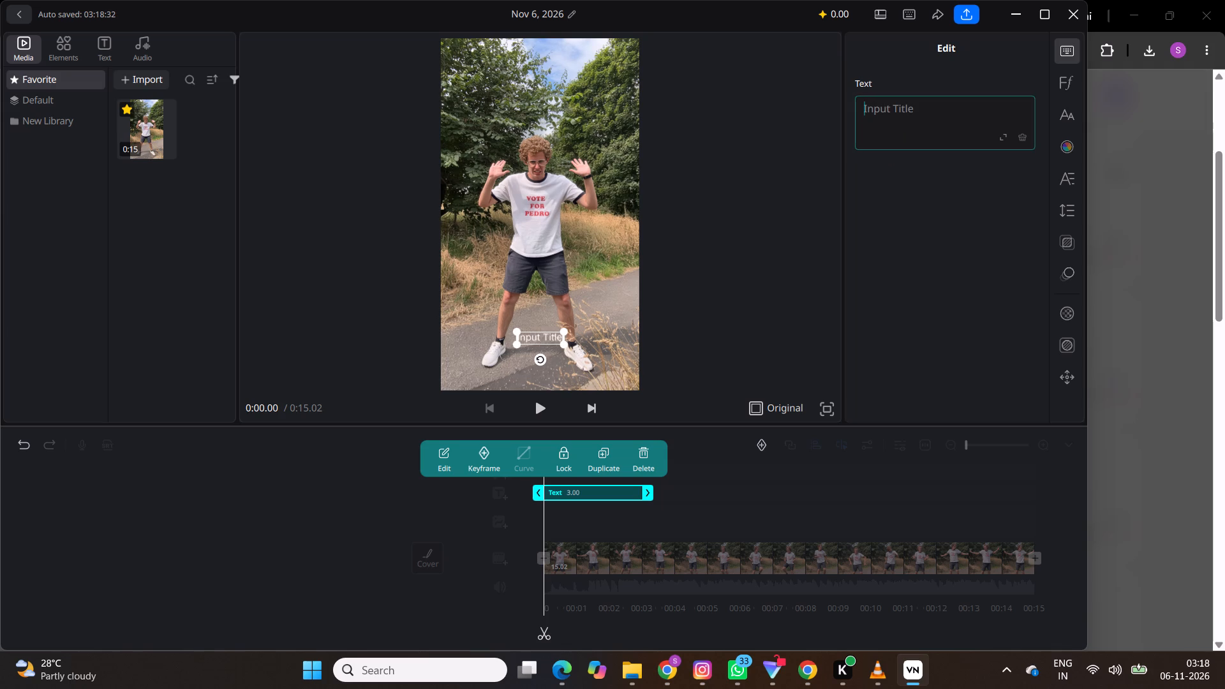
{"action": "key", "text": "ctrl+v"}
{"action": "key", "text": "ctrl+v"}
Copy "HEY EVERYBODY, BY KOLTER" from the Clipster campaign requirements in Chrome and paste it as the title text in VN.
{"action": "left_click", "coordinate": [666, 681]}
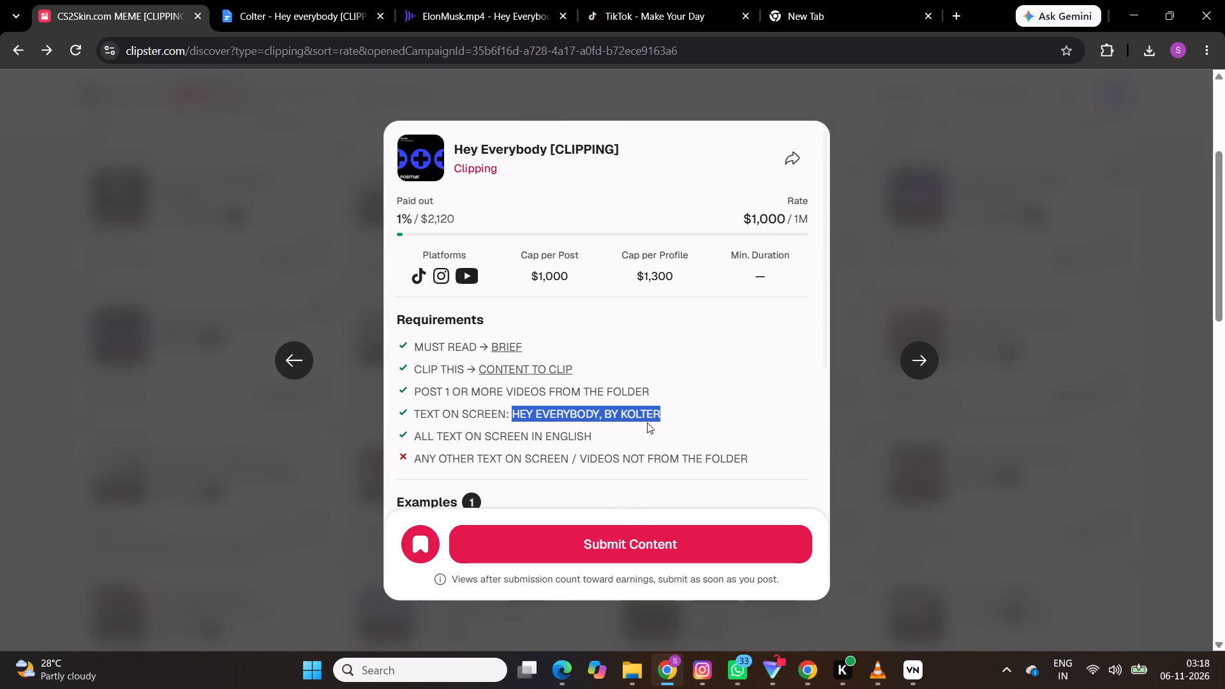
{"action": "right_click", "coordinate": [650, 413]}
{"action": "left_click", "coordinate": [732, 179]}
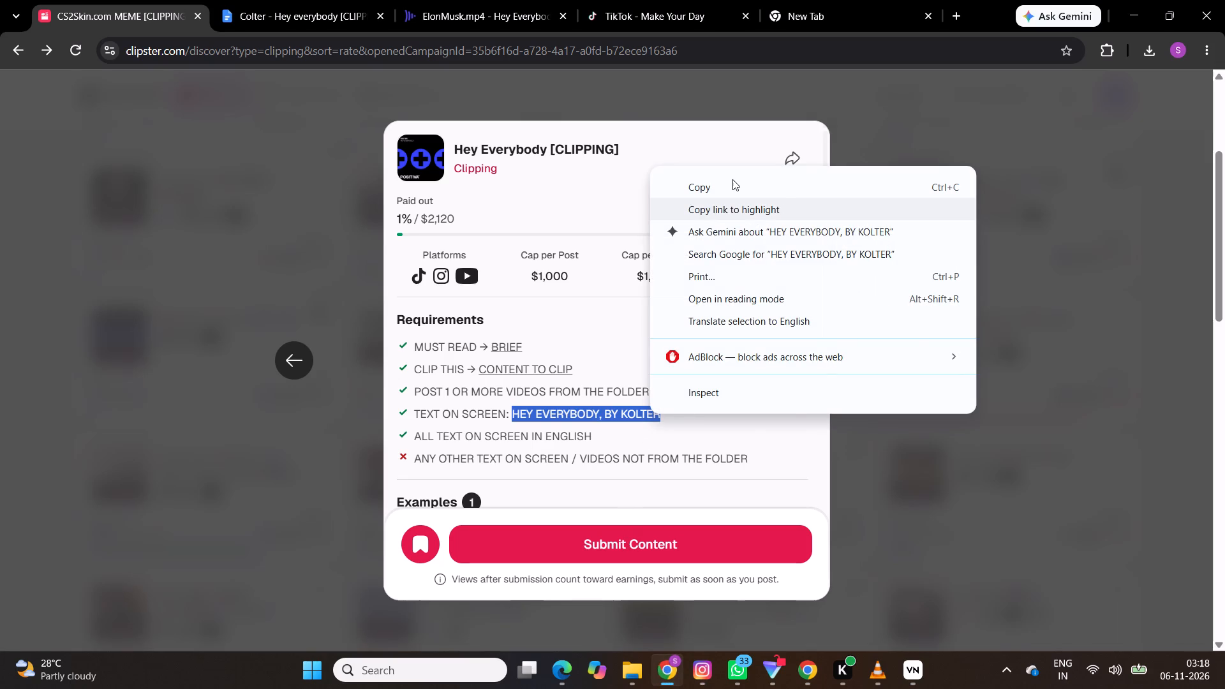
{"action": "left_click", "coordinate": [921, 674]}
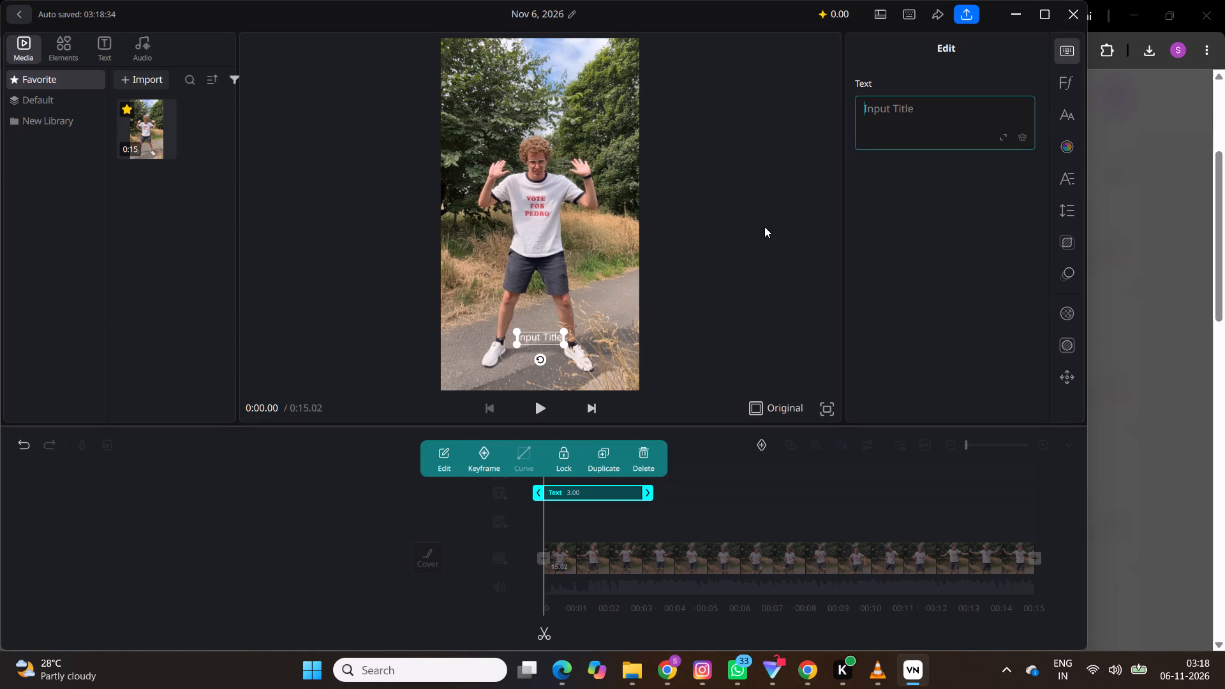
{"action": "key", "text": "ctrl+v"}
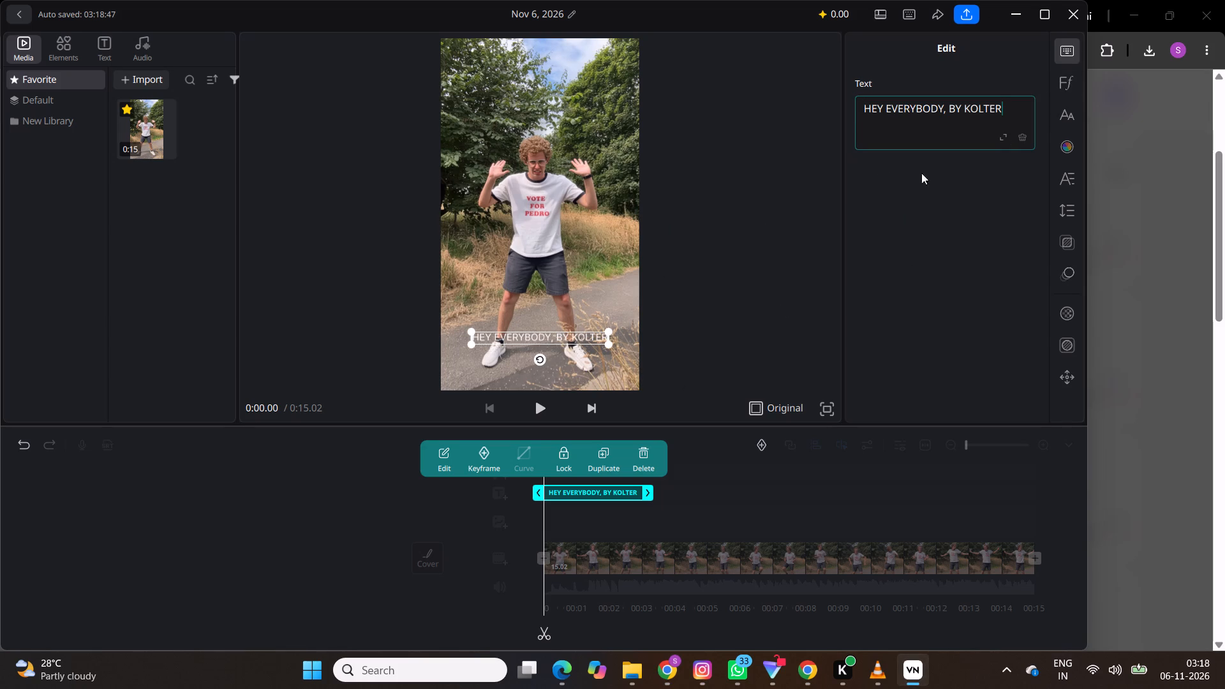
Move the "HEY EVERYBODY, BY KOLTER" title from the man's feet up to the sky area at the top of the video frame.
{"action": "left_click_drag", "start_coordinate": [554, 340], "coordinate": [583, 42]}
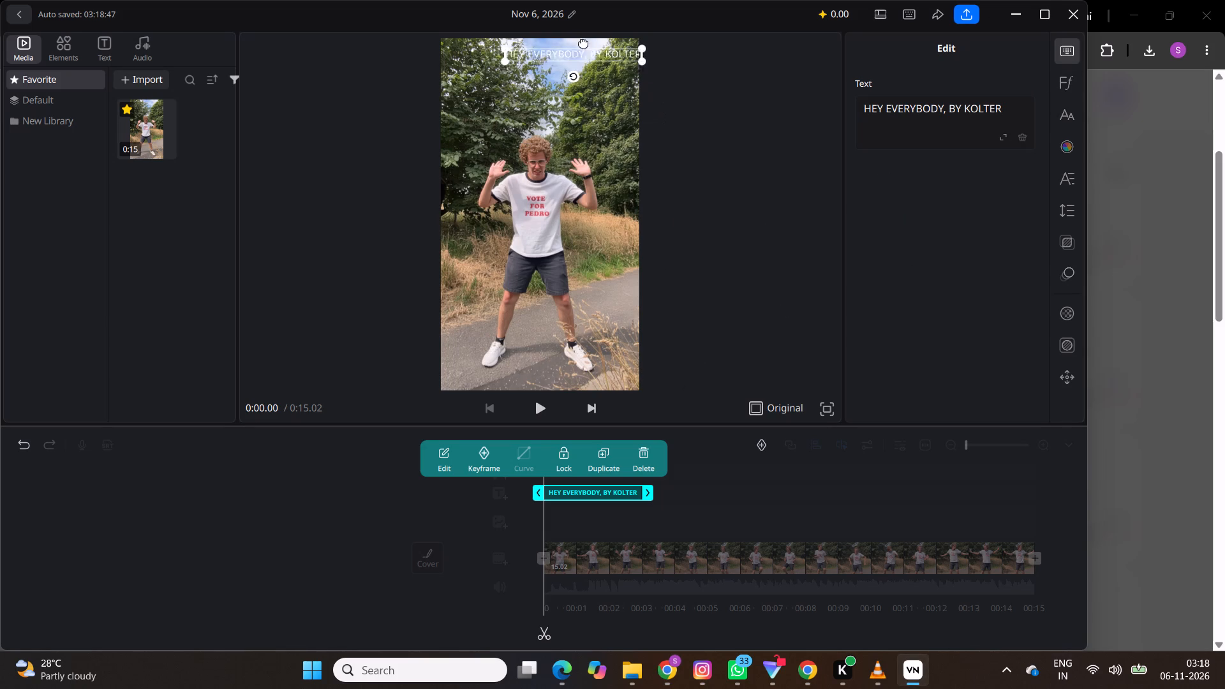
{"action": "left_click_drag", "start_coordinate": [583, 42], "coordinate": [580, 56]}
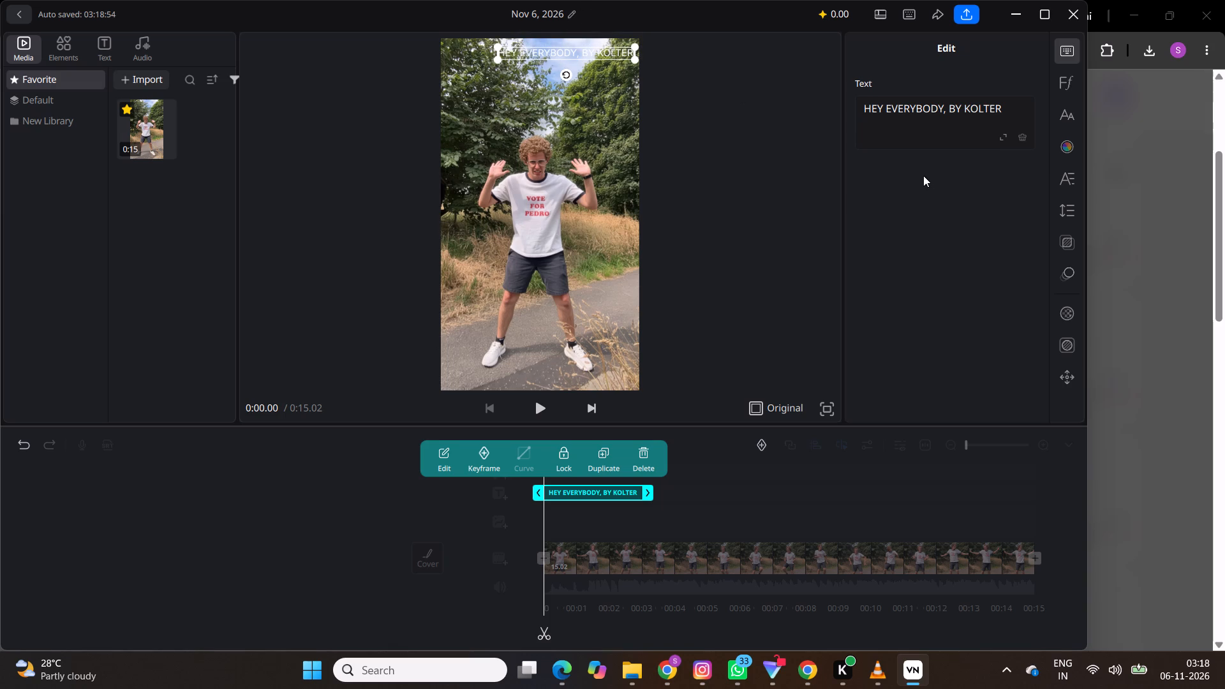
Set the title's font to Inter Semi Bold Italic and its font size to 21.
{"action": "left_click", "coordinate": [1064, 86]}
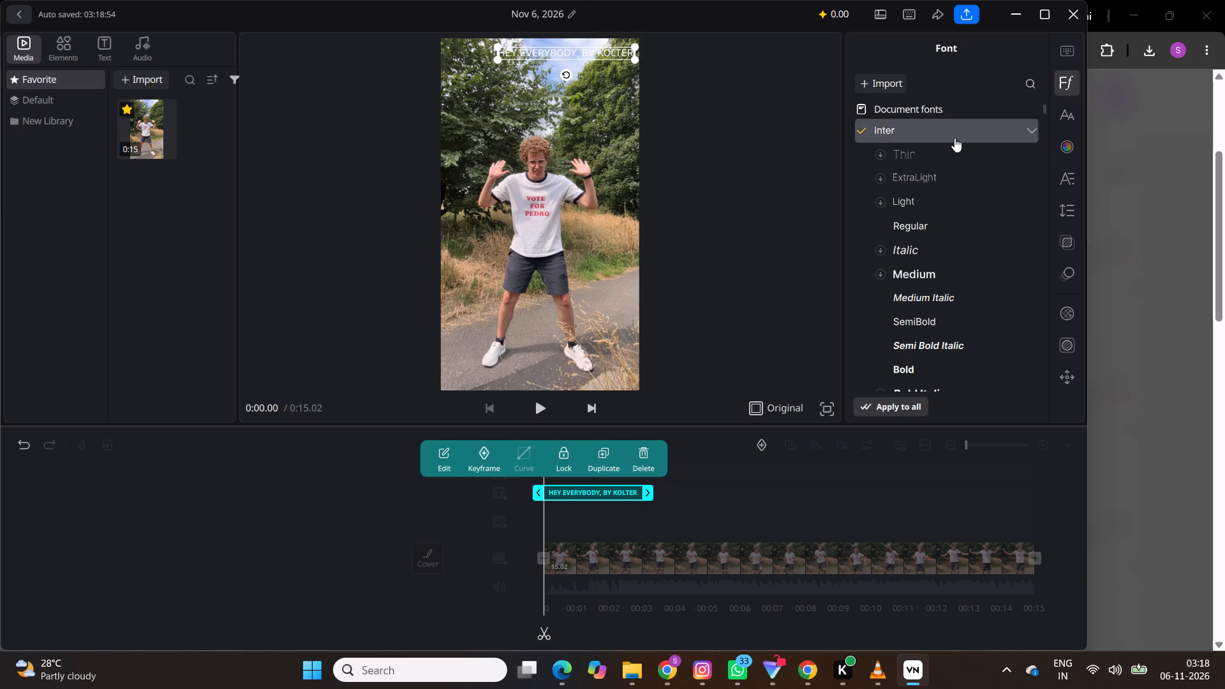
{"action": "left_click", "coordinate": [916, 347]}
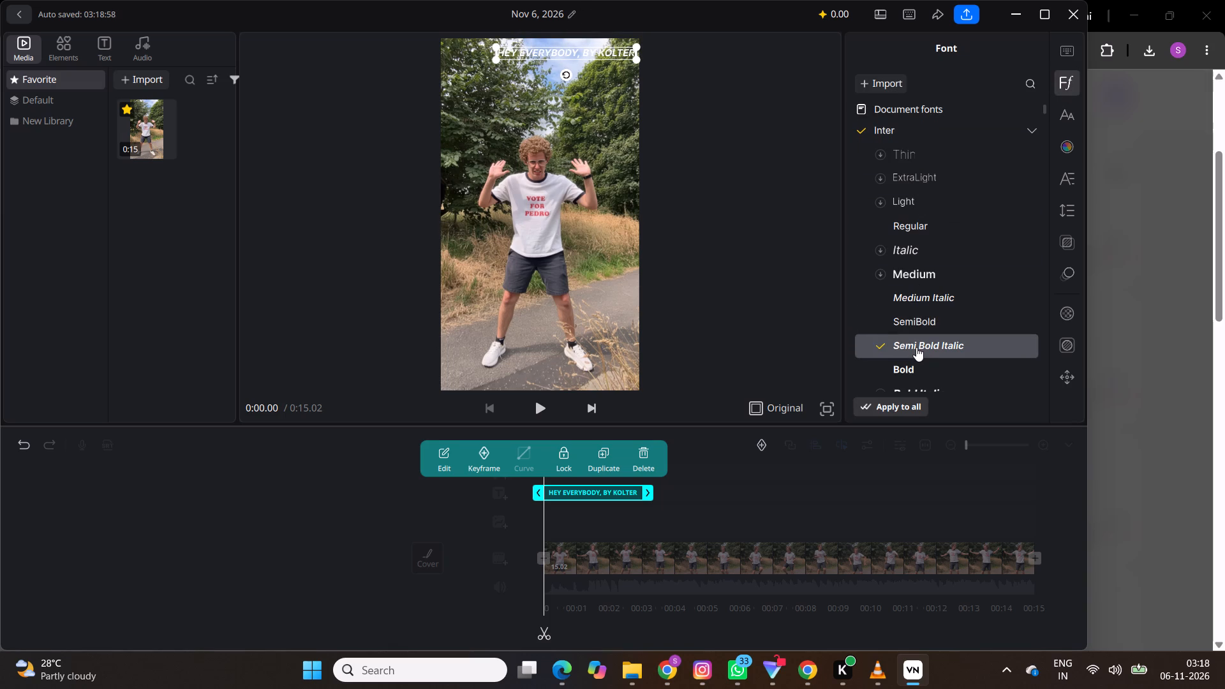
{"action": "left_click", "coordinate": [1061, 116]}
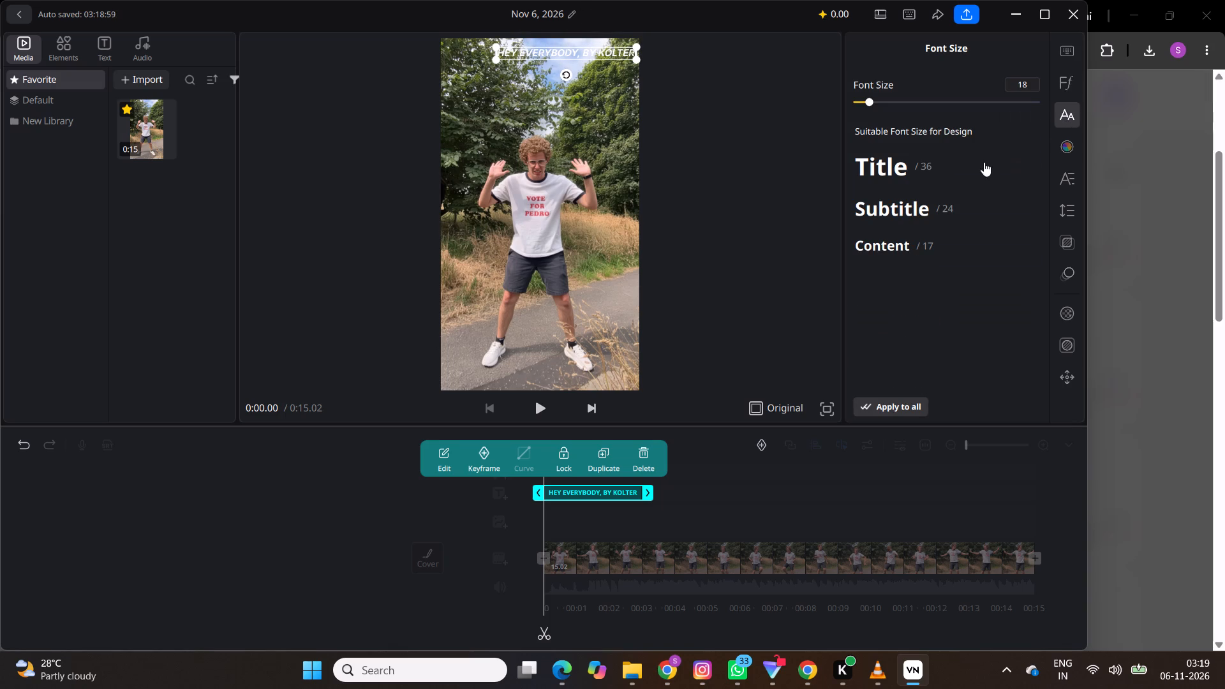
{"action": "left_click_drag", "start_coordinate": [866, 104], "coordinate": [874, 104]}
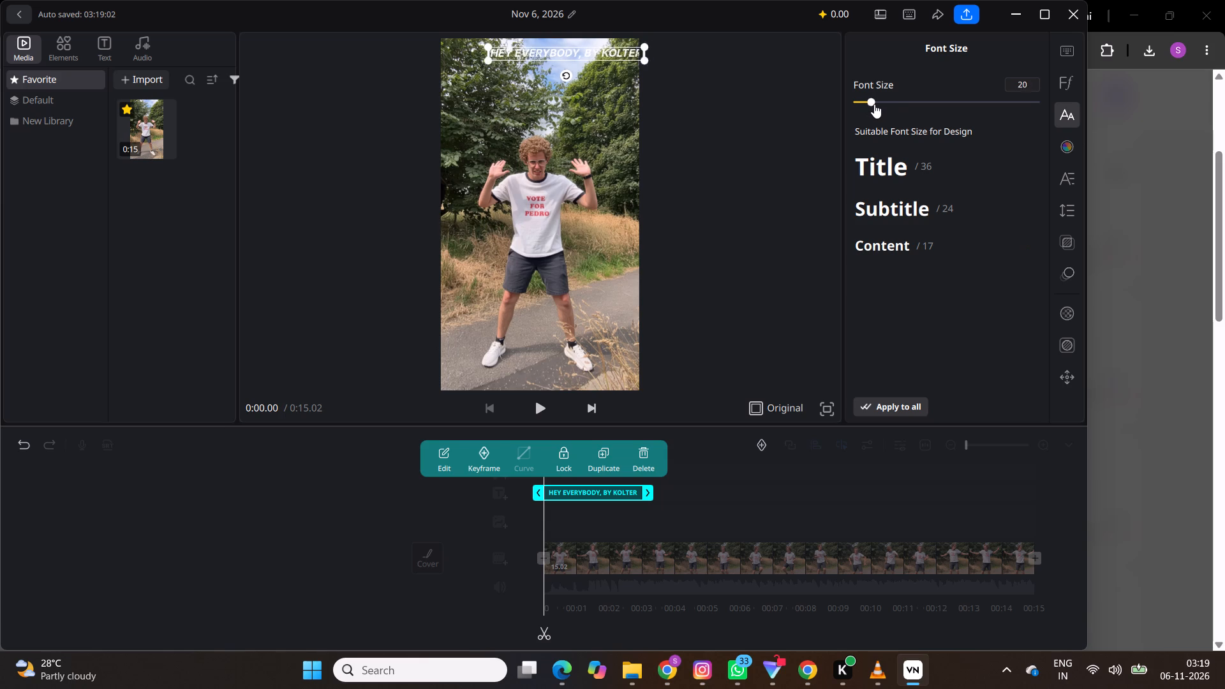
{"action": "left_click_drag", "start_coordinate": [874, 104], "coordinate": [872, 106]}
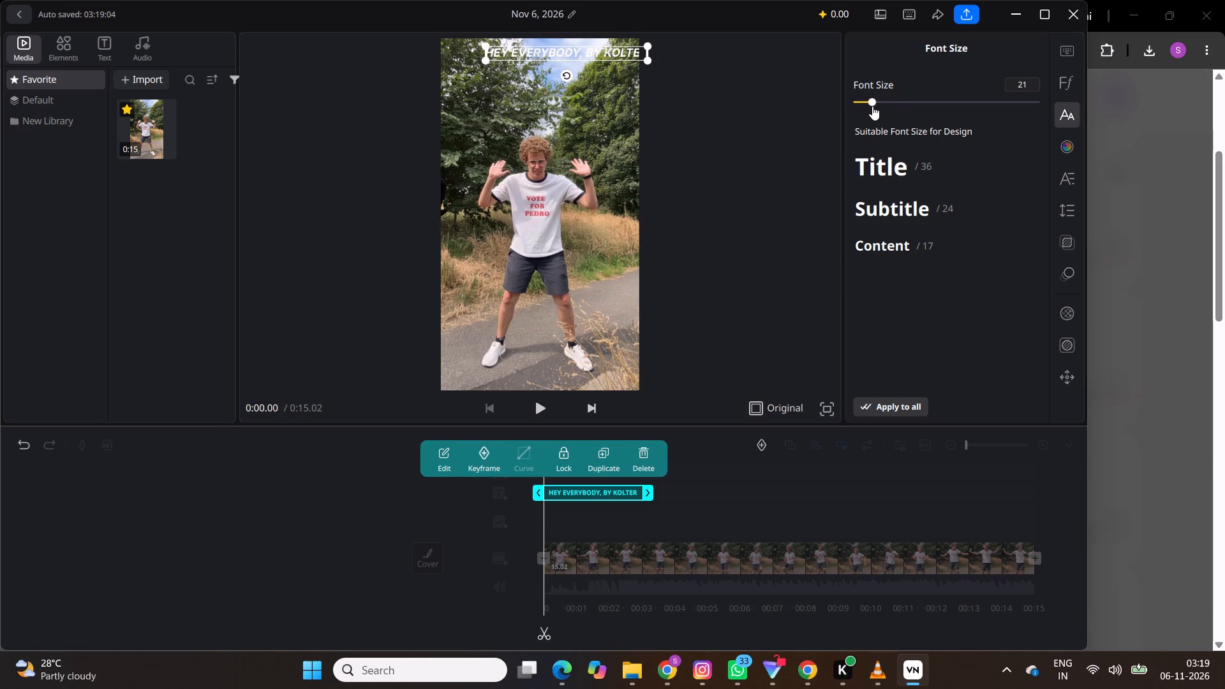
Change the title's text color to black (000000).
{"action": "left_click", "coordinate": [1058, 138]}
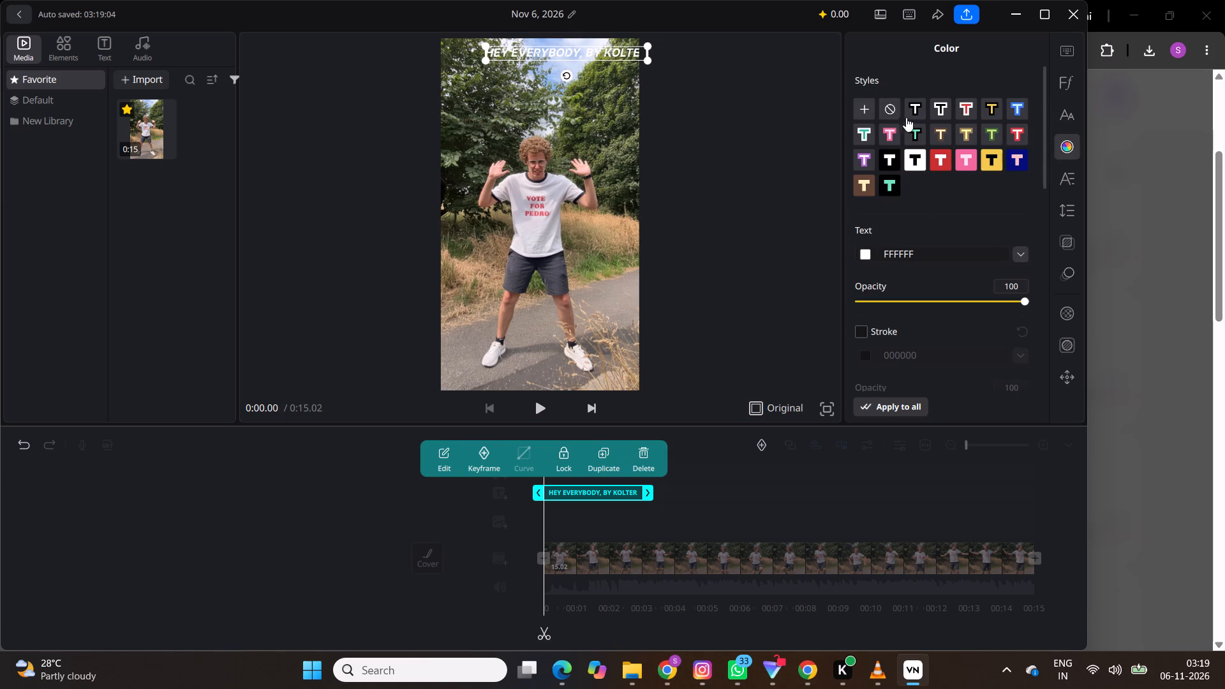
{"action": "left_click", "coordinate": [1023, 256]}
{"action": "left_click", "coordinate": [915, 397]}
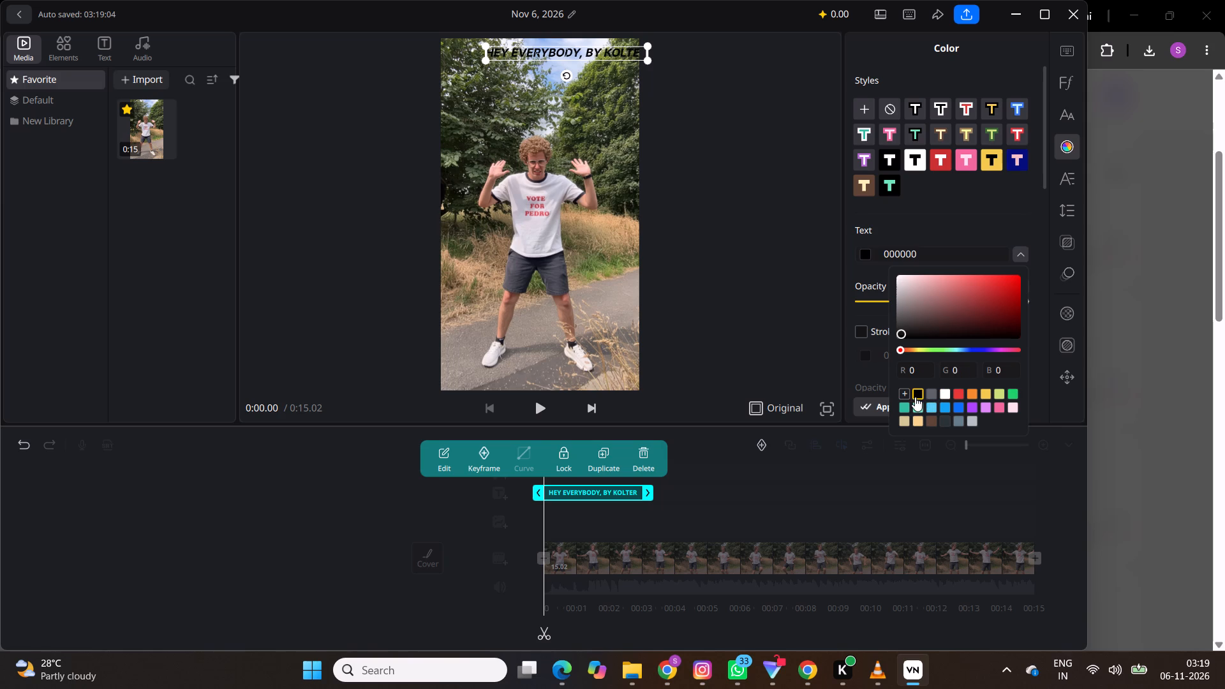
Narrow the title's text box so "KOLTER" wraps onto a second line, and reposition it against the sky at the top of the frame.
{"action": "left_click_drag", "start_coordinate": [645, 59], "coordinate": [641, 59]}
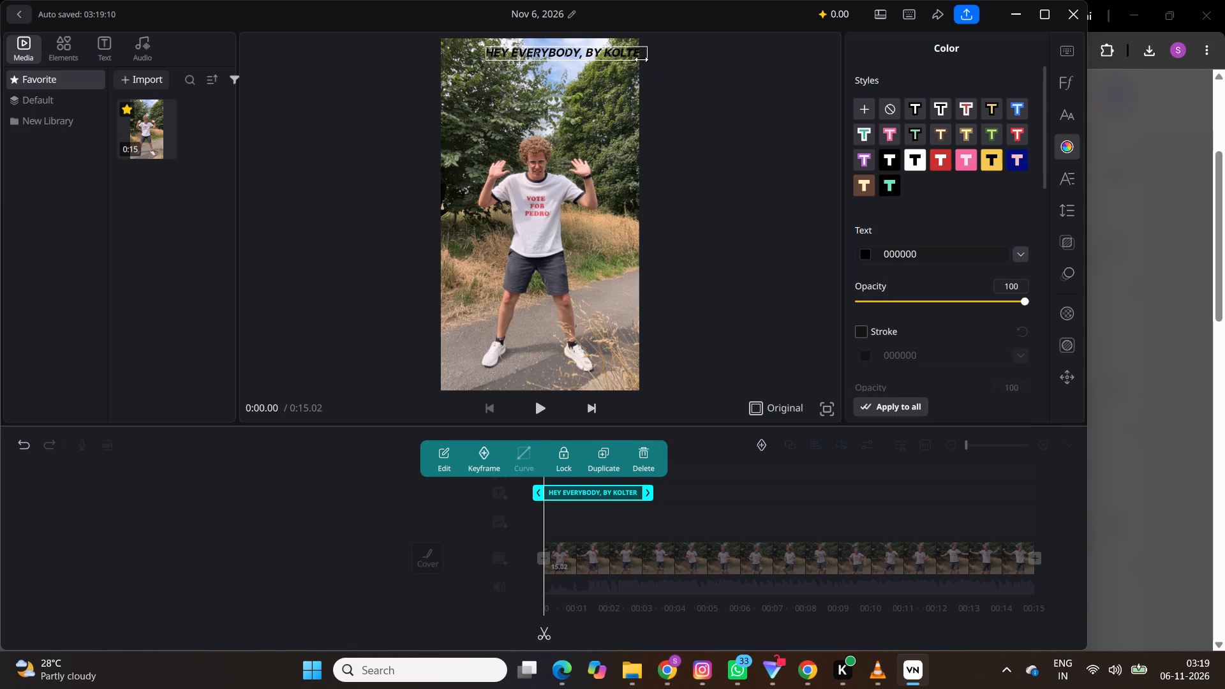
{"action": "left_click_drag", "start_coordinate": [641, 59], "coordinate": [603, 67]}
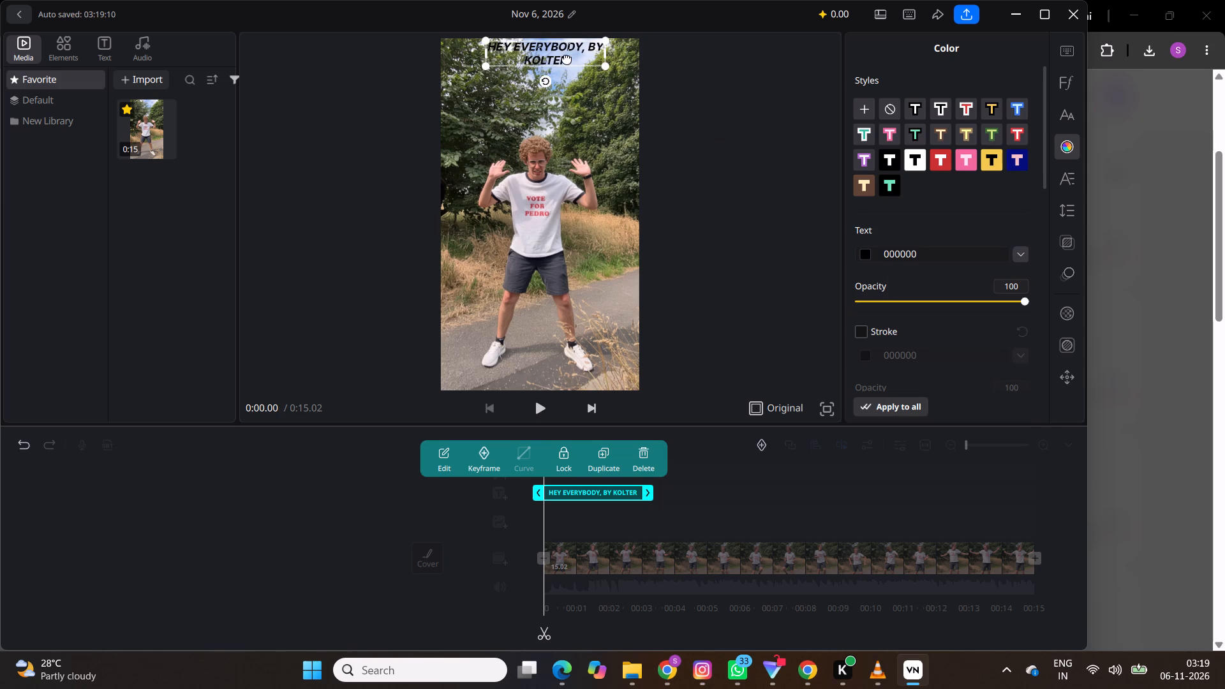
{"action": "left_click_drag", "start_coordinate": [563, 58], "coordinate": [585, 57]}
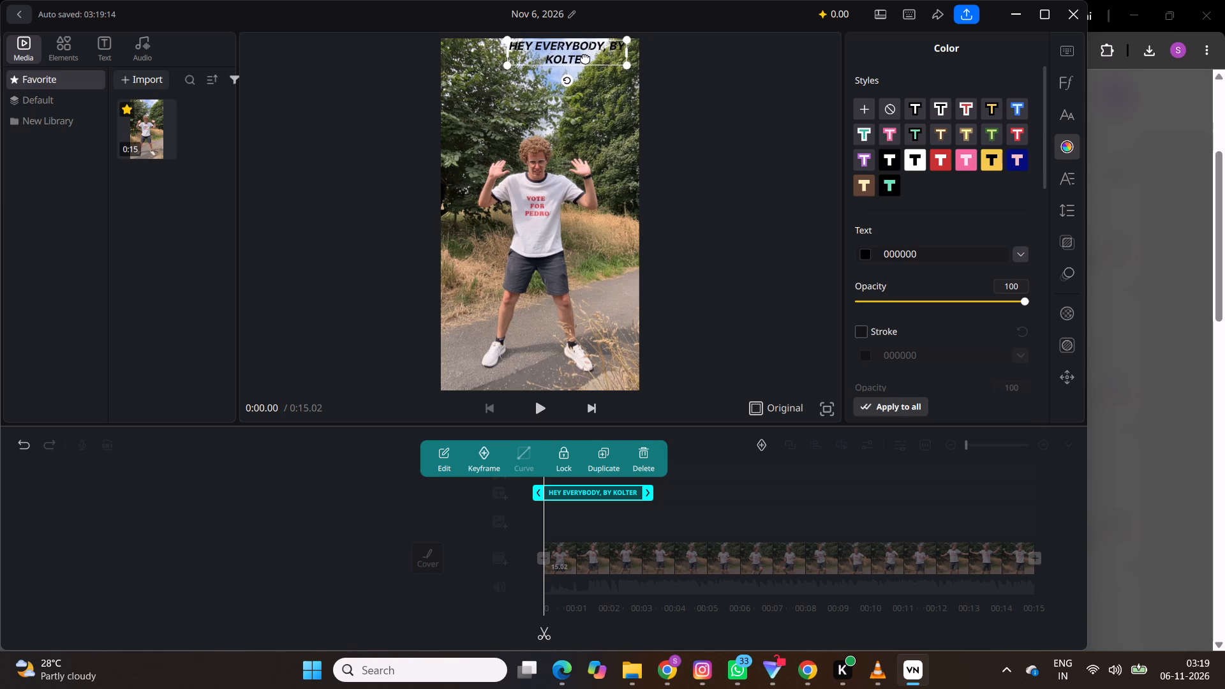
{"action": "left_click_drag", "start_coordinate": [585, 57], "coordinate": [585, 58]}
{"action": "left_click", "coordinate": [631, 69]}
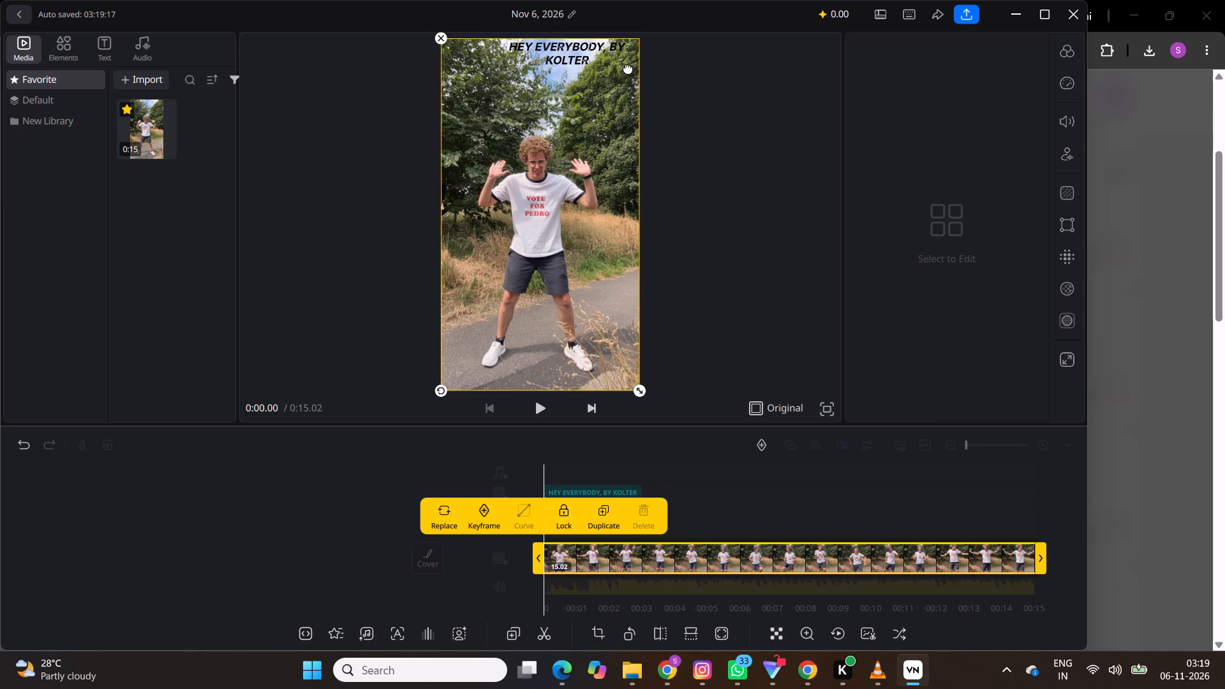
{"action": "left_click", "coordinate": [577, 63]}
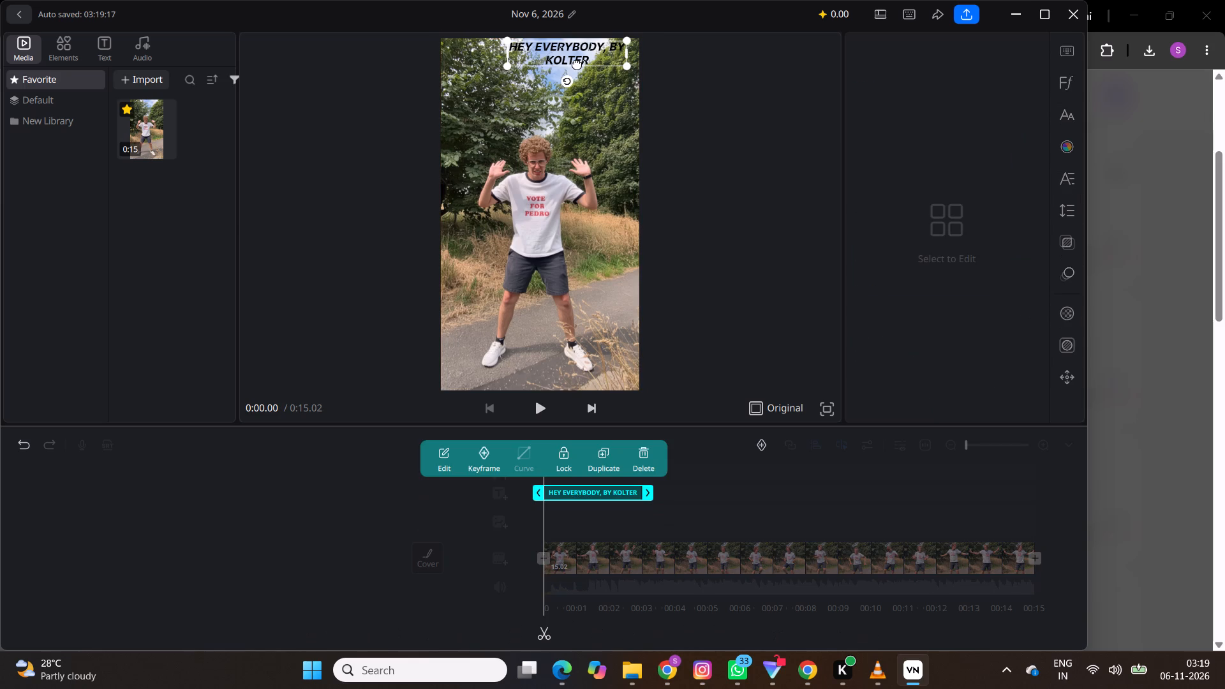
{"action": "left_click", "coordinate": [623, 64]}
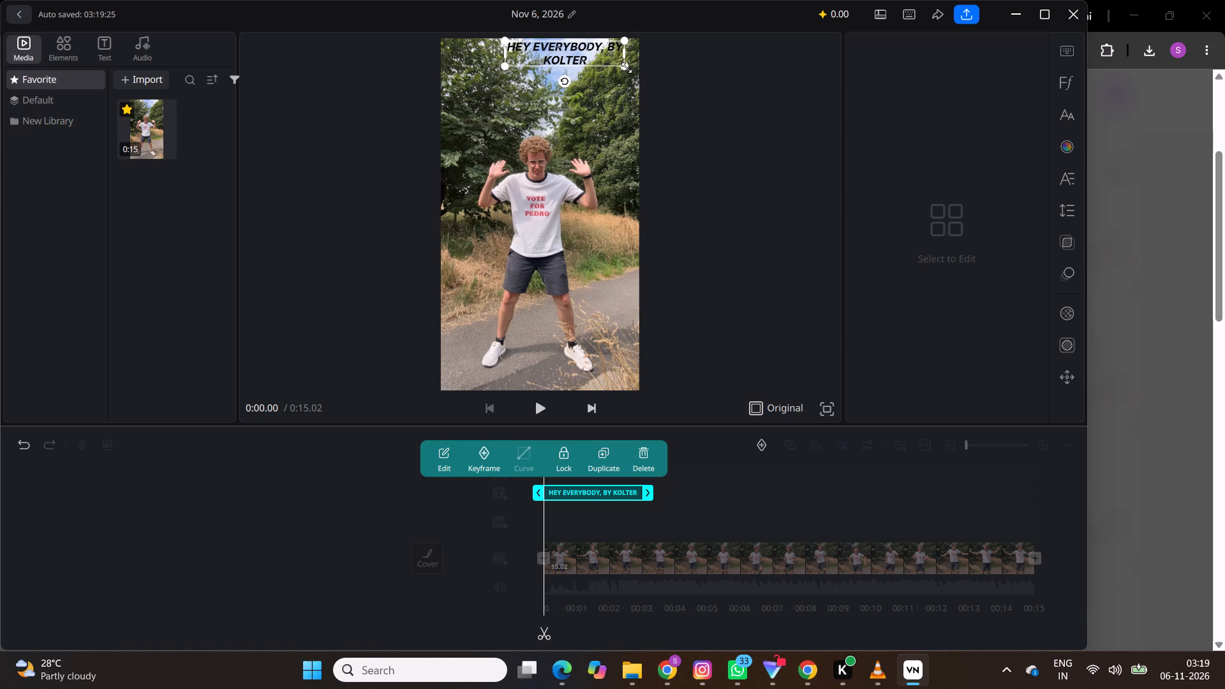
{"action": "left_click_drag", "start_coordinate": [627, 68], "coordinate": [618, 67]}
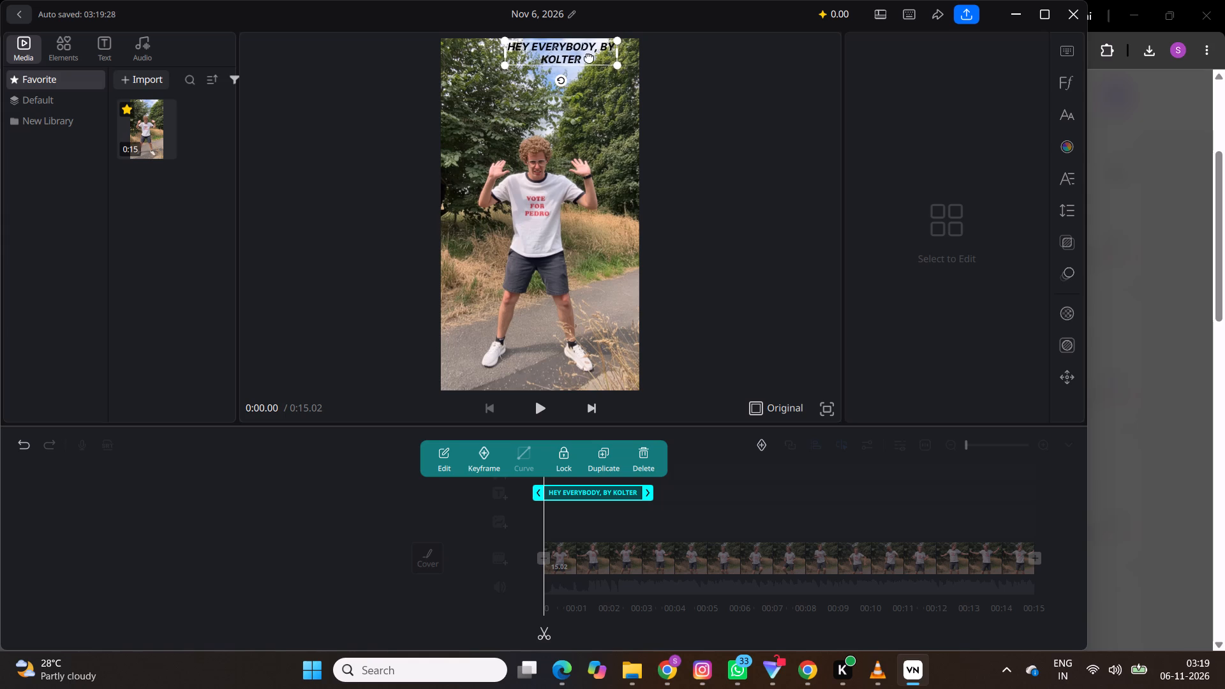
{"action": "left_click_drag", "start_coordinate": [578, 48], "coordinate": [587, 48]}
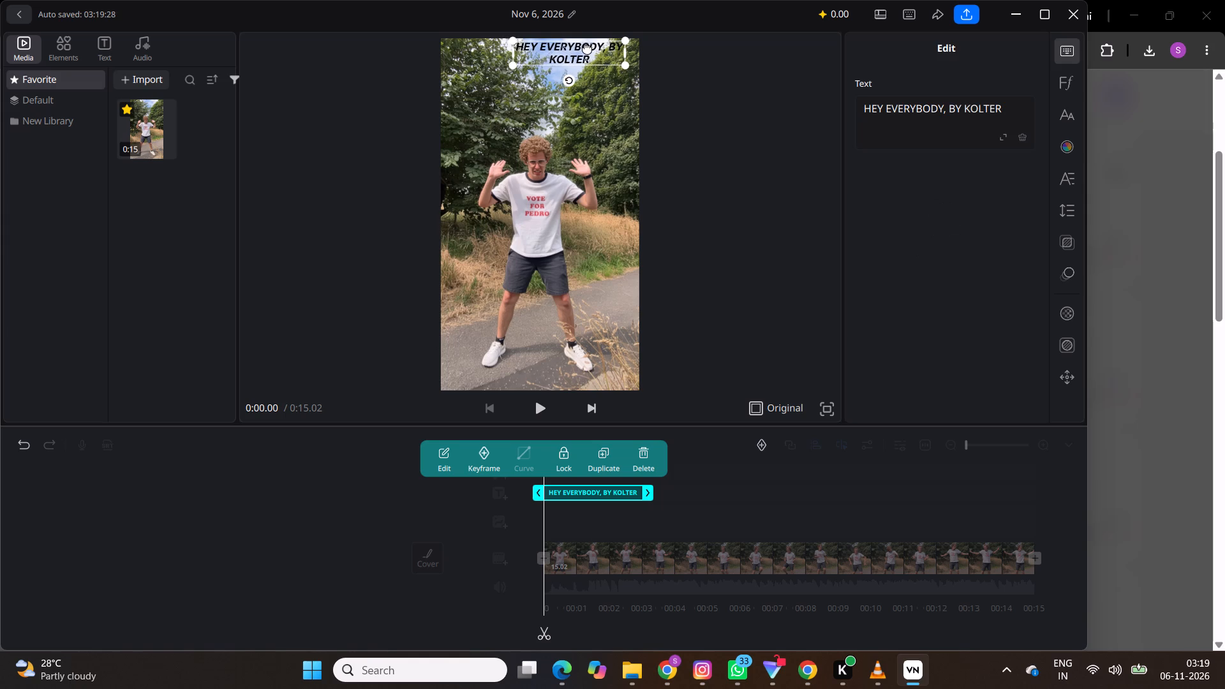
{"action": "left_click", "coordinate": [882, 239]}
Extend the title's duration on the timeline to 15.21 so that it covers the whole video clip.
{"action": "left_click_drag", "start_coordinate": [649, 493], "coordinate": [1048, 523]}
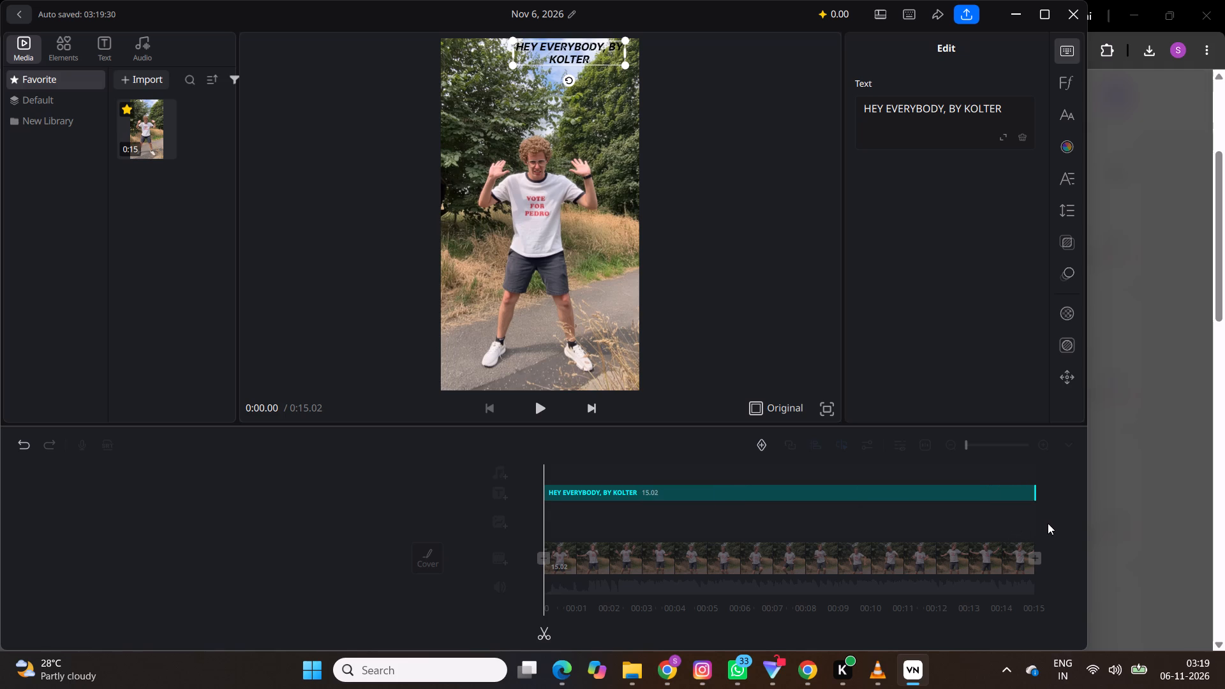
{"action": "left_click_drag", "start_coordinate": [1048, 523], "coordinate": [1048, 524]}
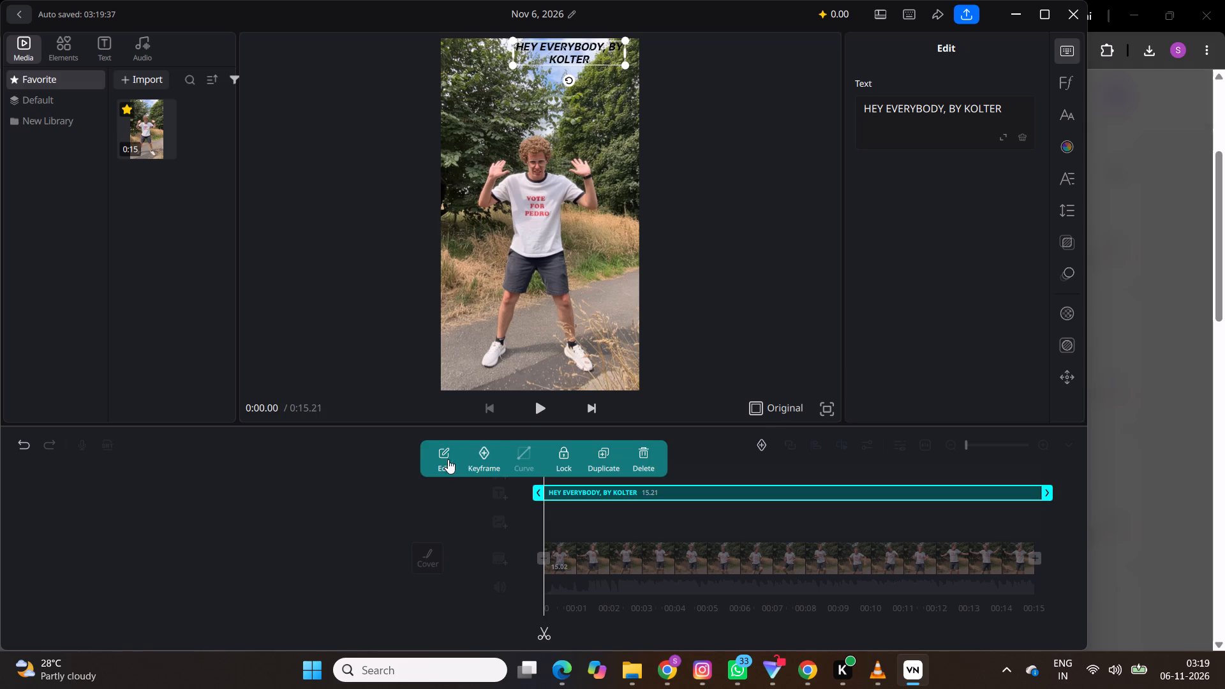
{"action": "left_click", "coordinate": [846, 530]}
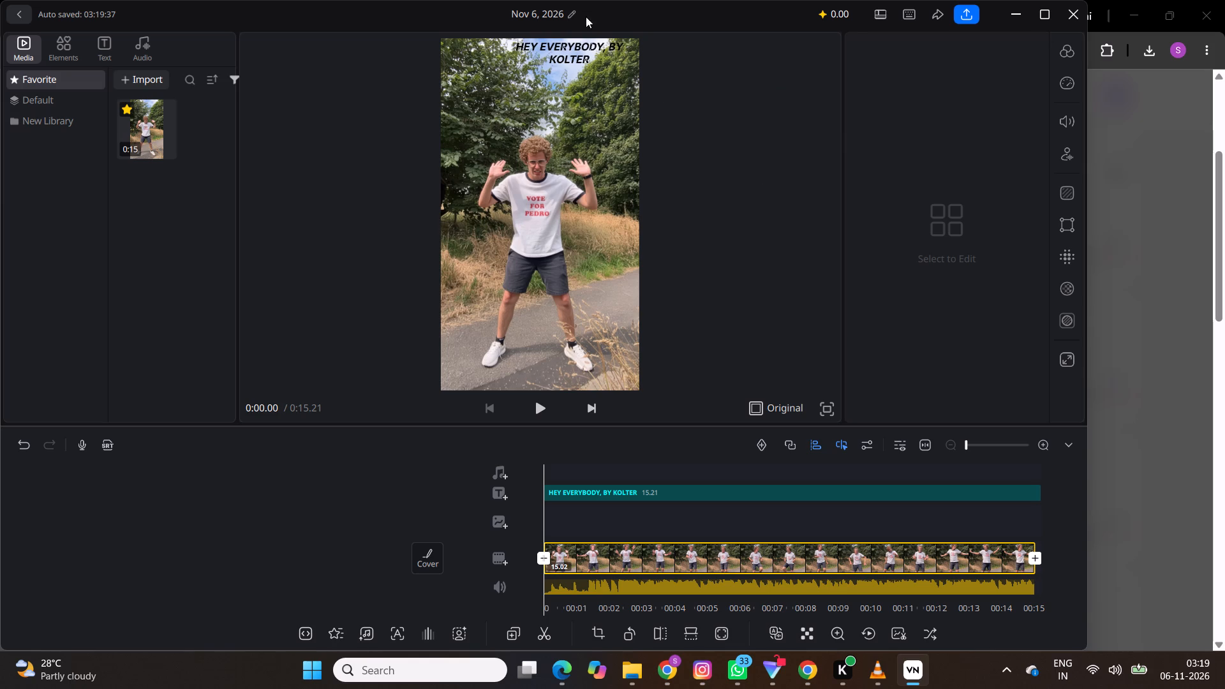
Reselect the title over the video and try to adjust its font size.
{"action": "left_click", "coordinate": [568, 50]}
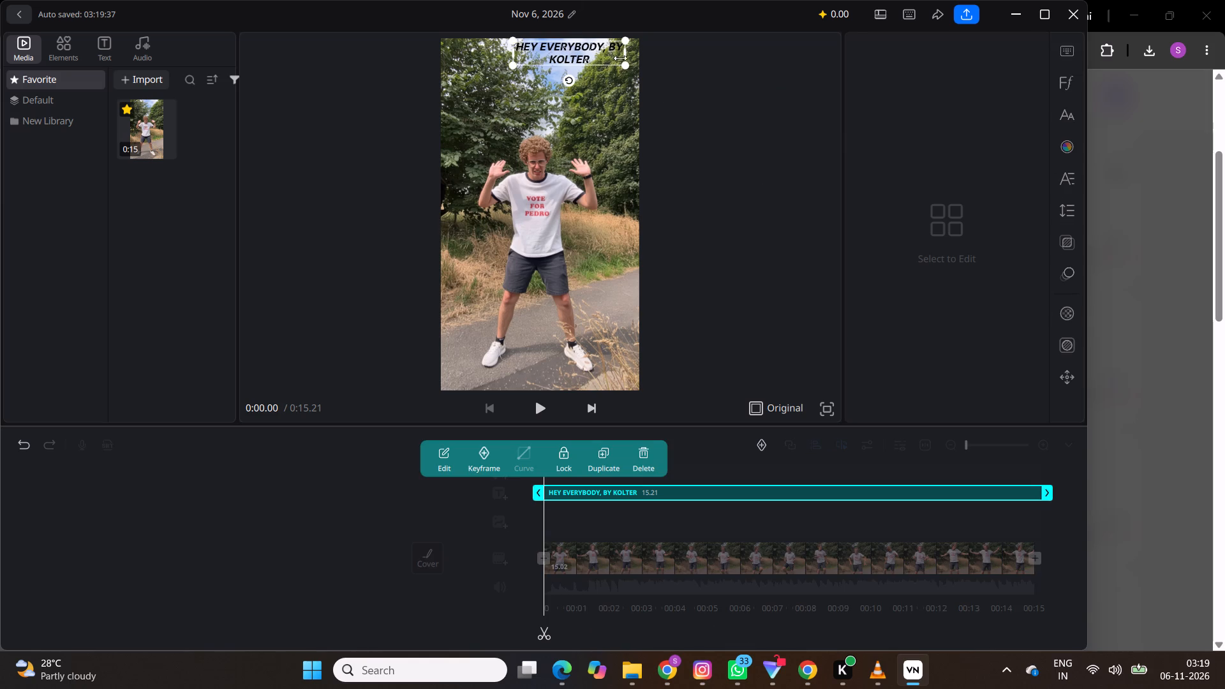
{"action": "left_click", "coordinate": [611, 57]}
{"action": "left_click", "coordinate": [623, 67]}
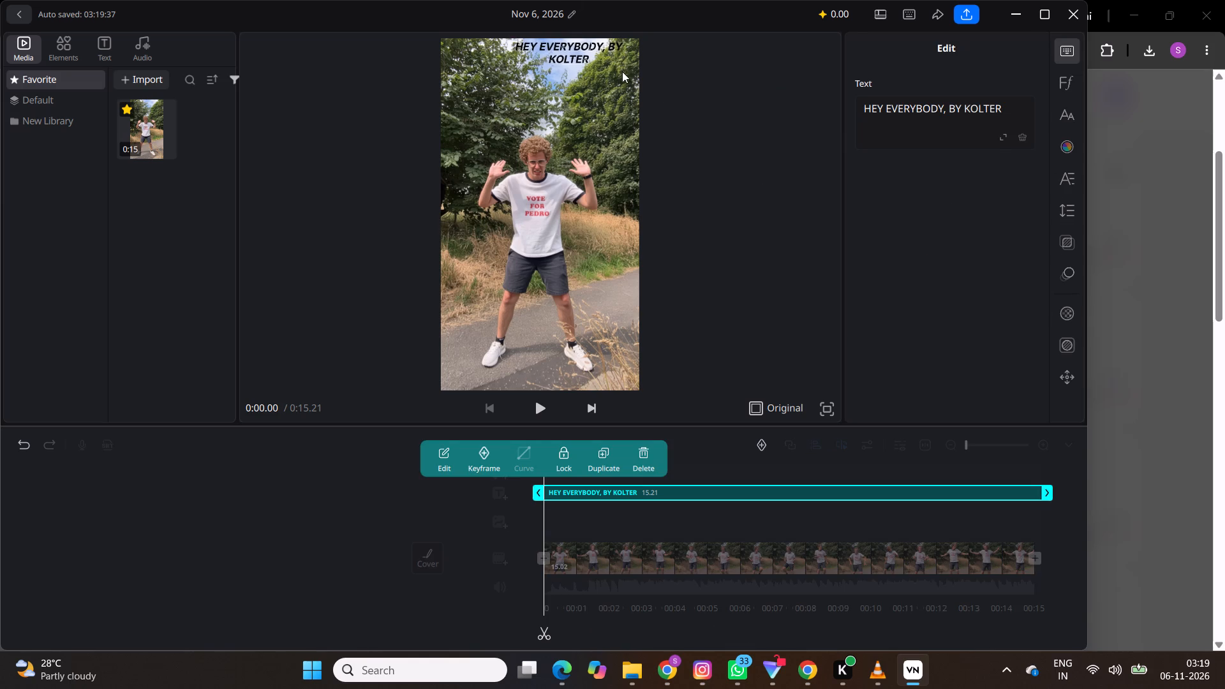
{"action": "left_click", "coordinate": [1060, 81]}
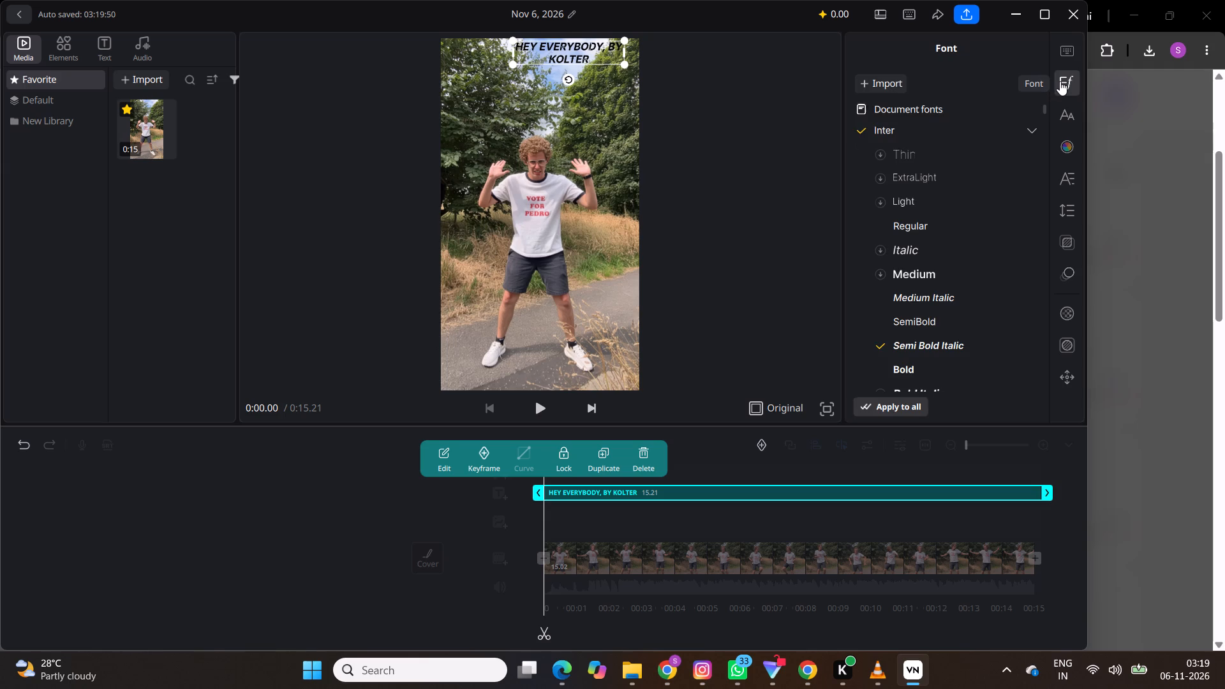
{"action": "left_click", "coordinate": [1064, 118]}
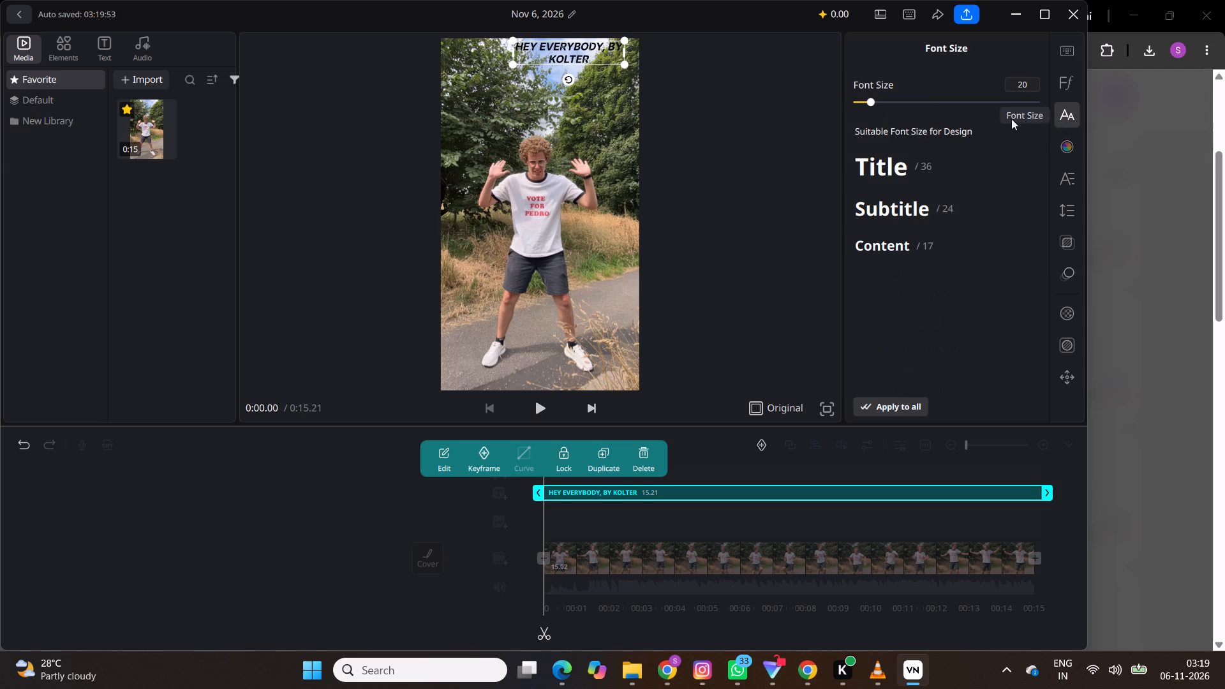
{"action": "left_click", "coordinate": [872, 107]}
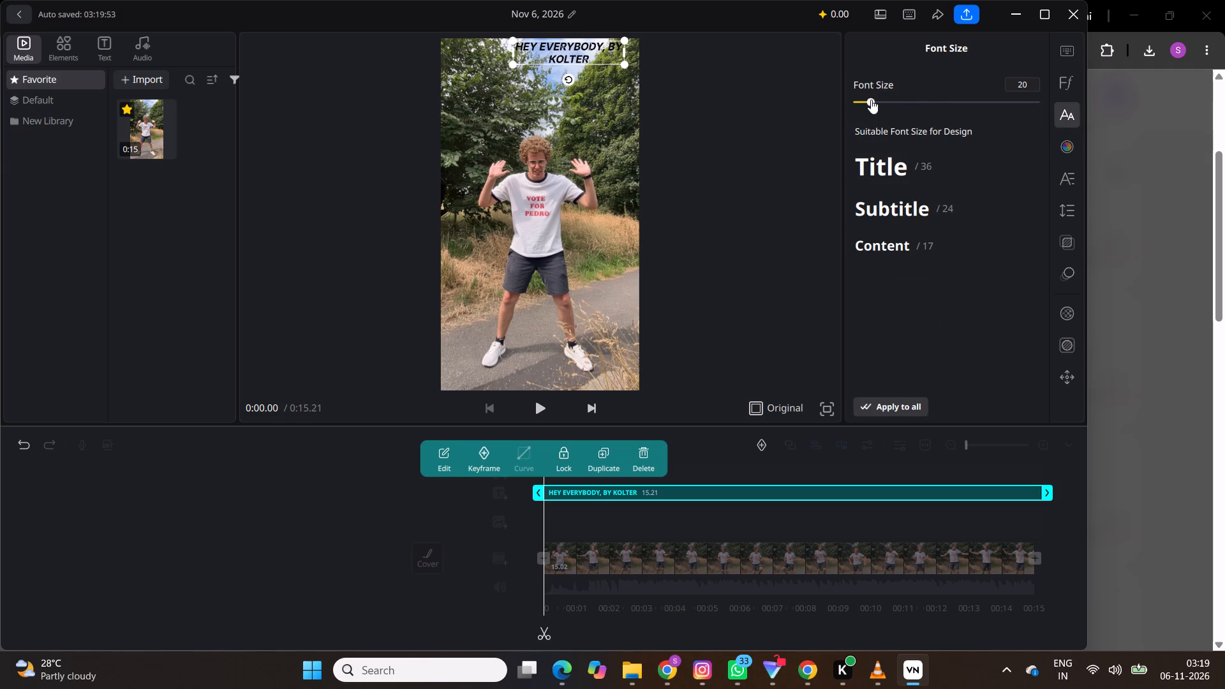
{"action": "left_click", "coordinate": [871, 98]}
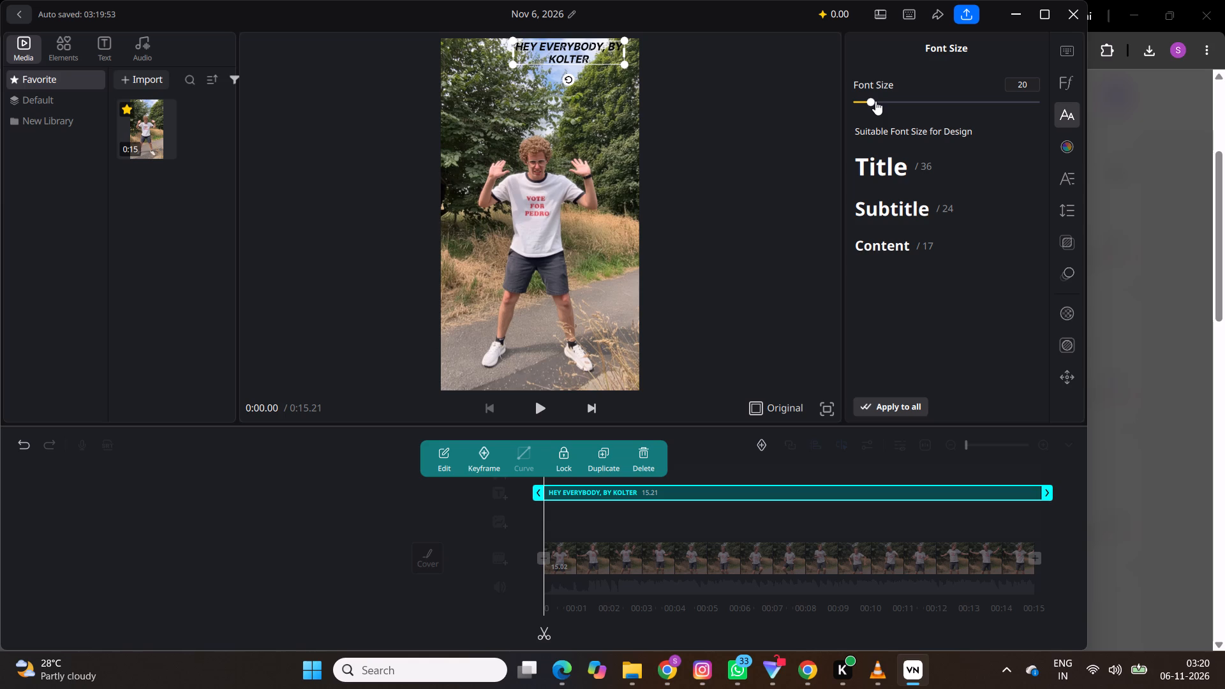
Set the title's font size to 21.
{"action": "left_click", "coordinate": [875, 101]}
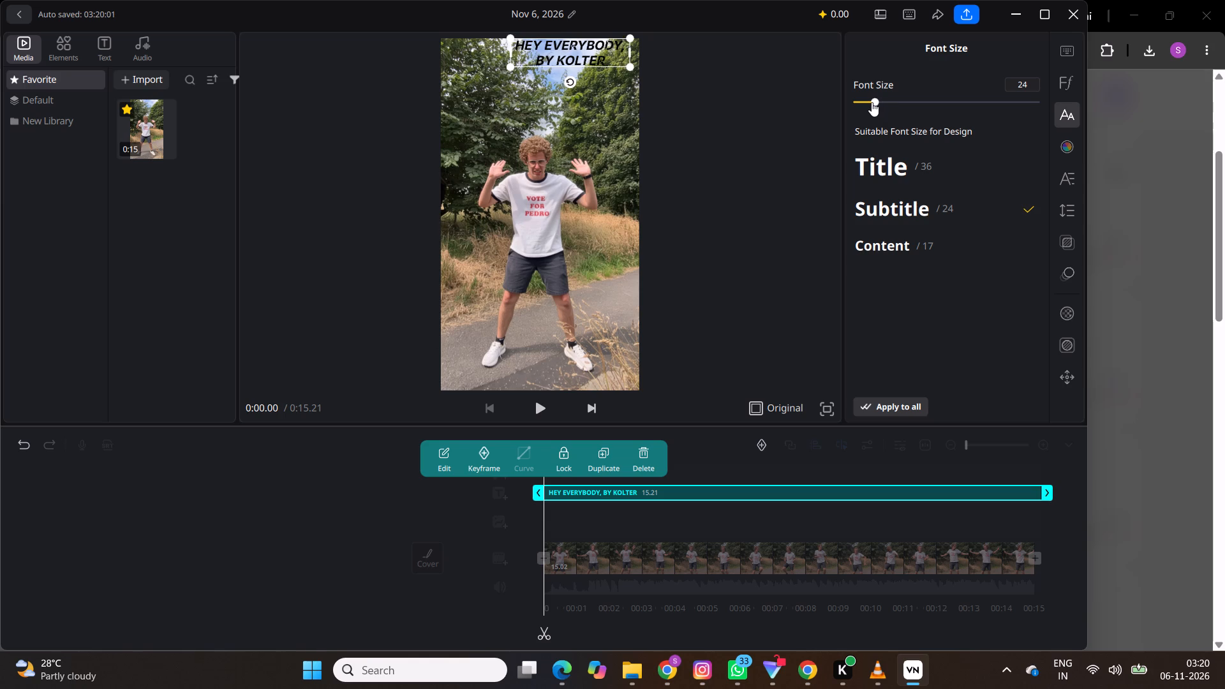
{"action": "left_click", "coordinate": [872, 103]}
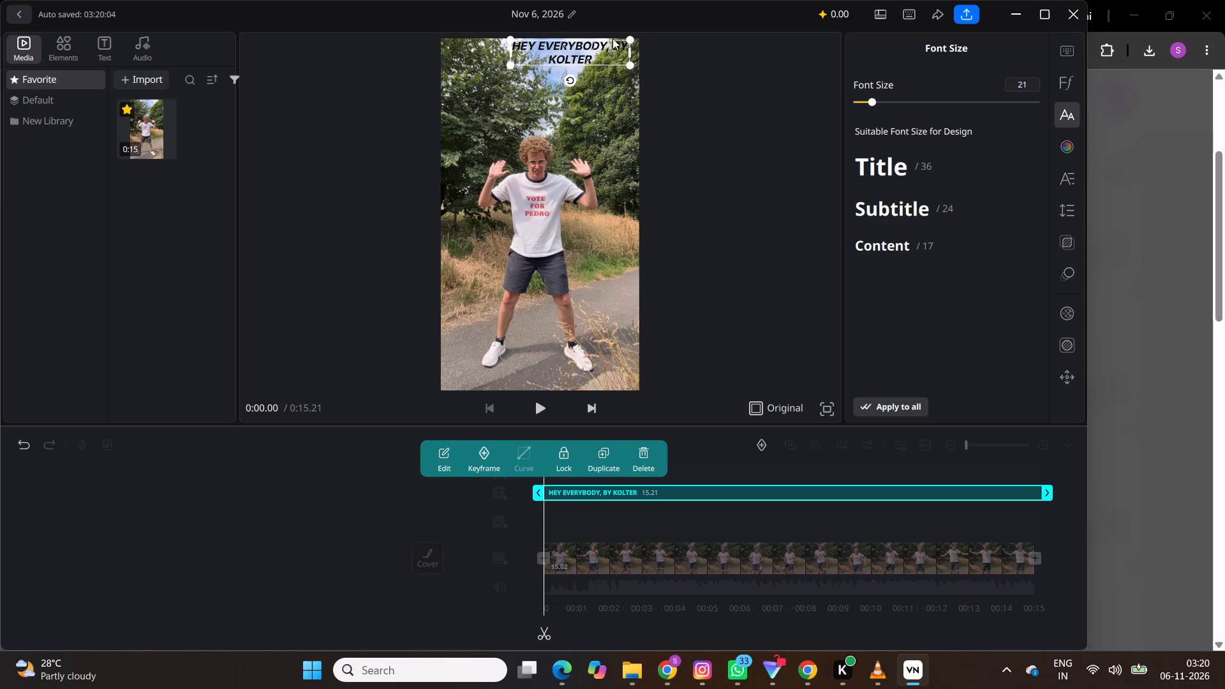
Export the titled video to the Downloads folder with automatic 1080p / 30fps quality, and return to the projects overview.
{"action": "left_click", "coordinate": [972, 15]}
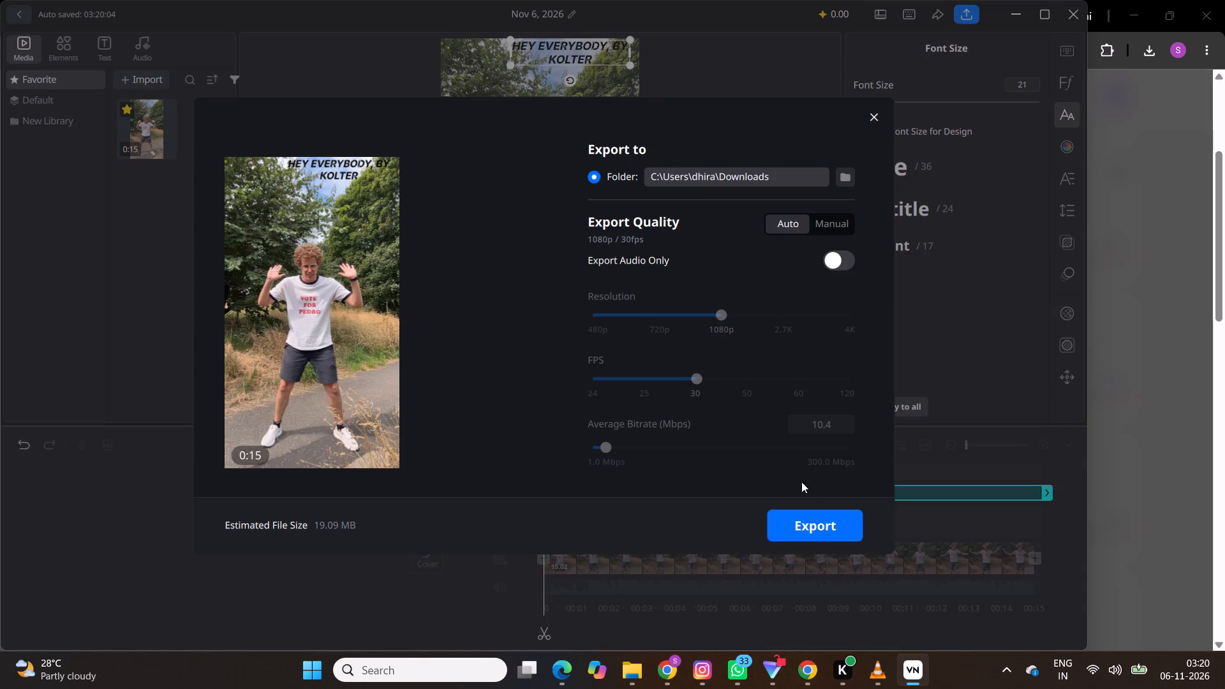
{"action": "left_click", "coordinate": [812, 531]}
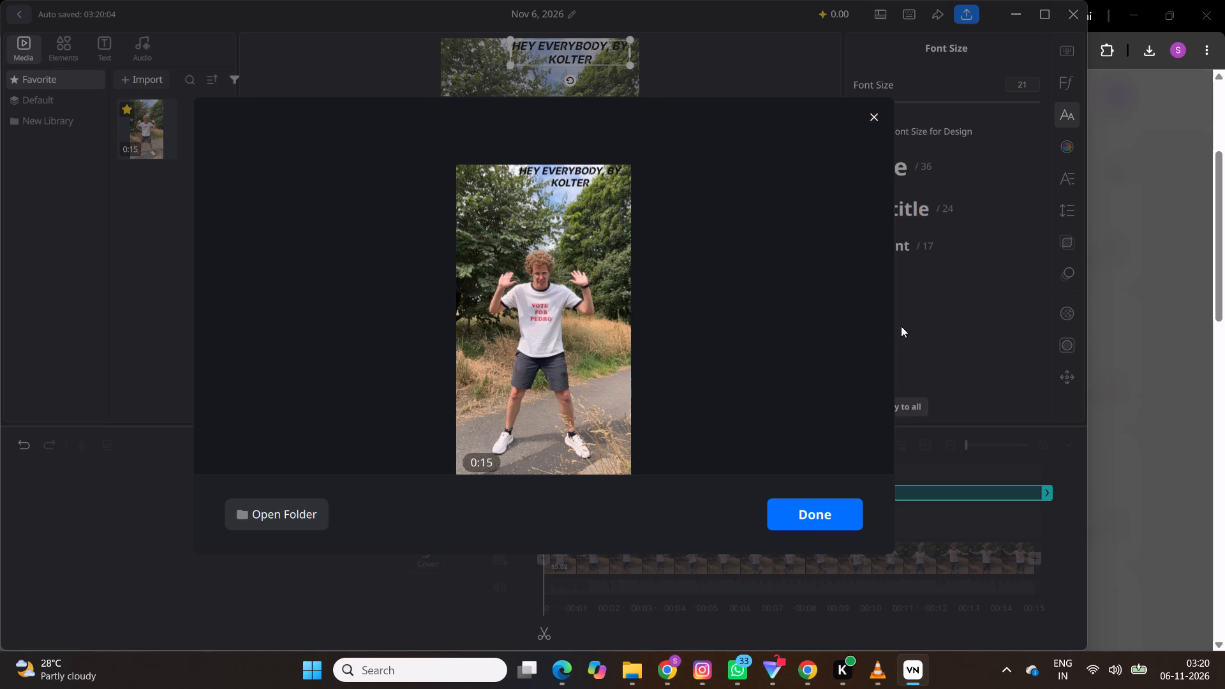
{"action": "left_click", "coordinate": [871, 118]}
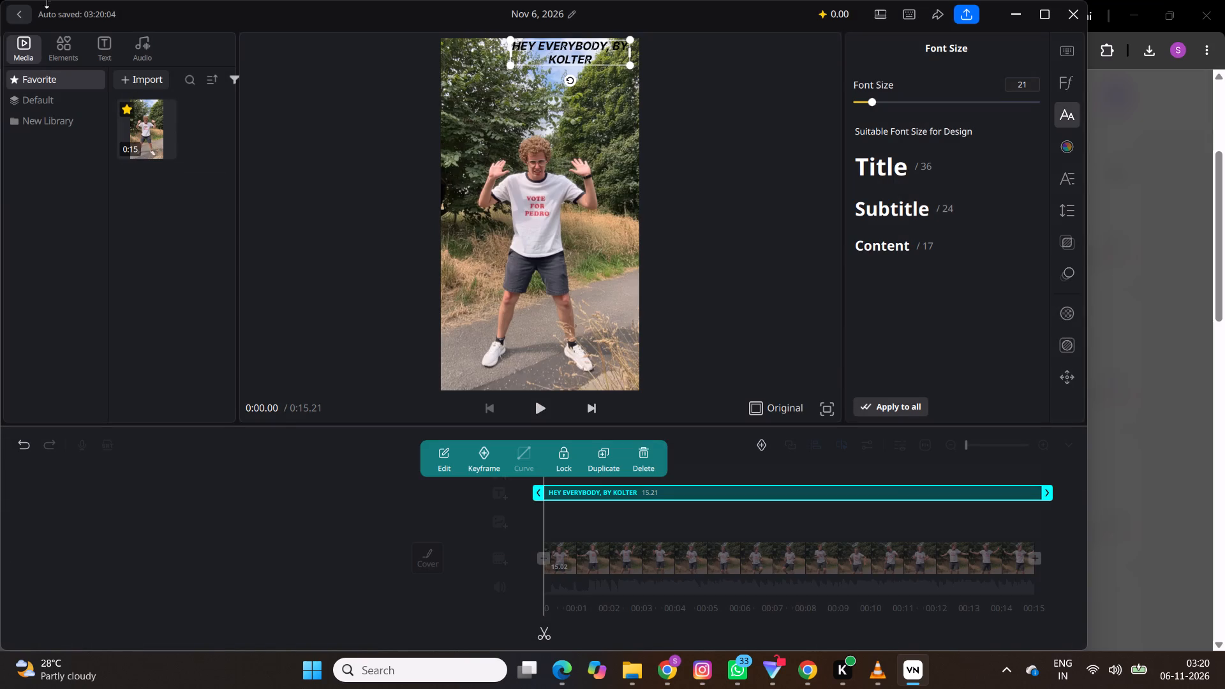
{"action": "left_click", "coordinate": [23, 14]}
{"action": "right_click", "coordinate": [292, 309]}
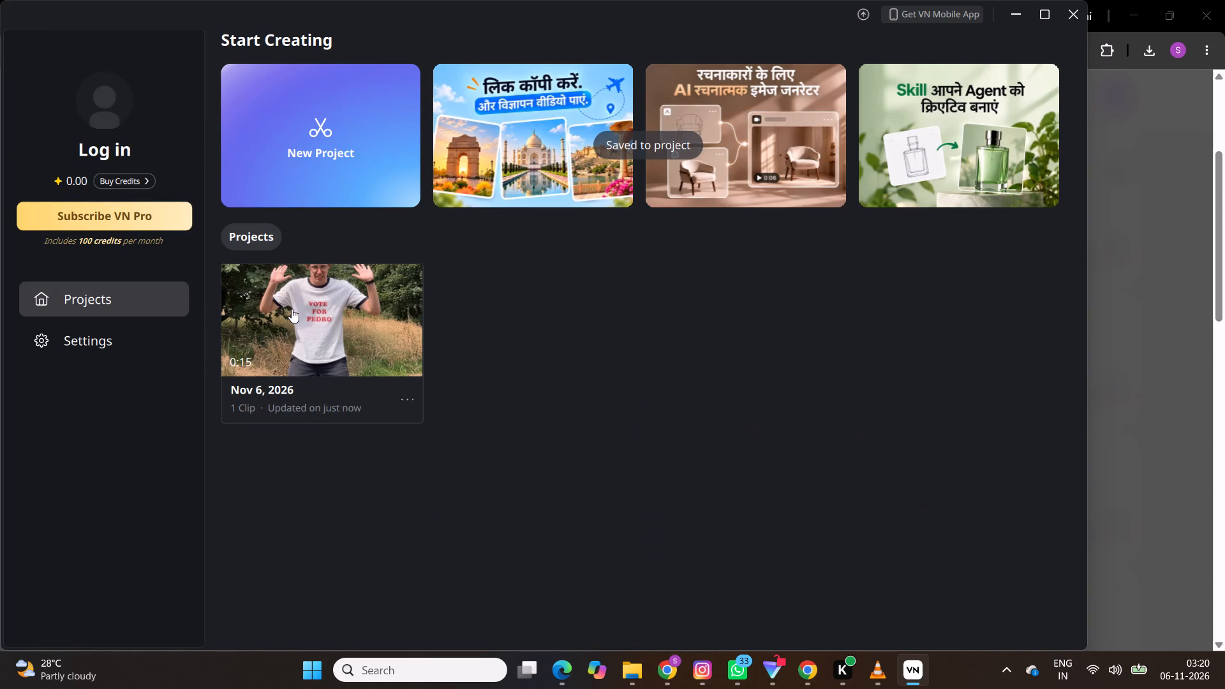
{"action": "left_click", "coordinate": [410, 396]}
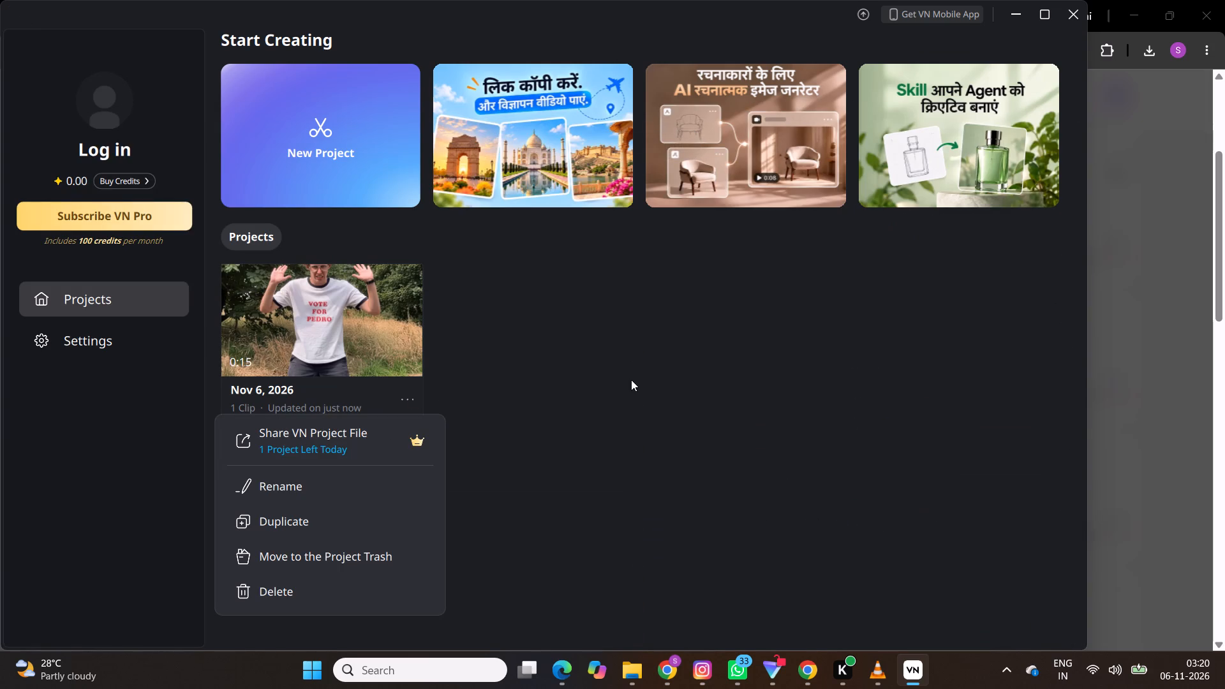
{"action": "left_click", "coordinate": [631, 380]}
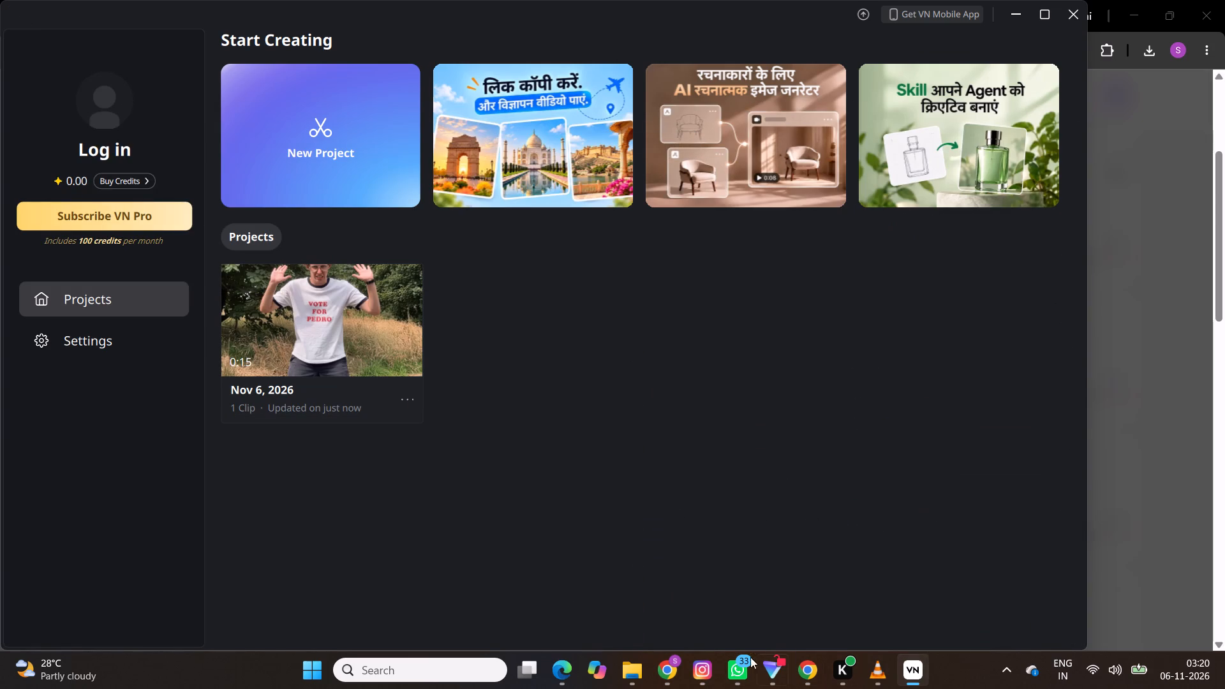
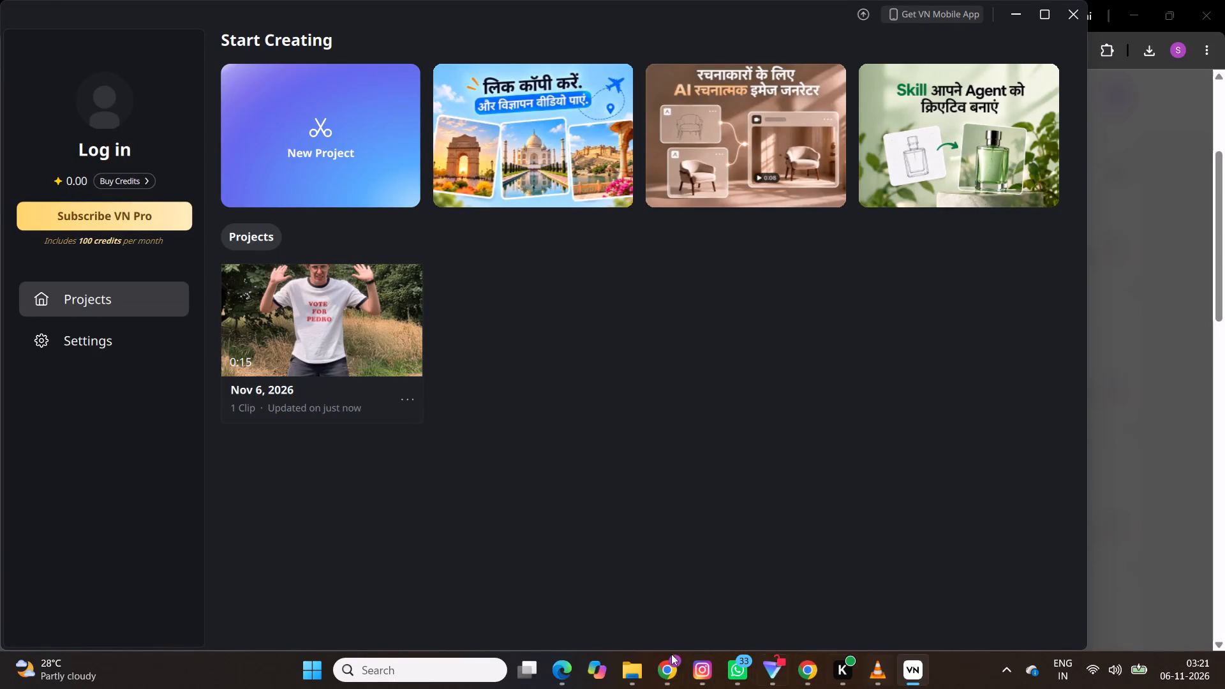
{"action": "left_click", "coordinate": [628, 687]}
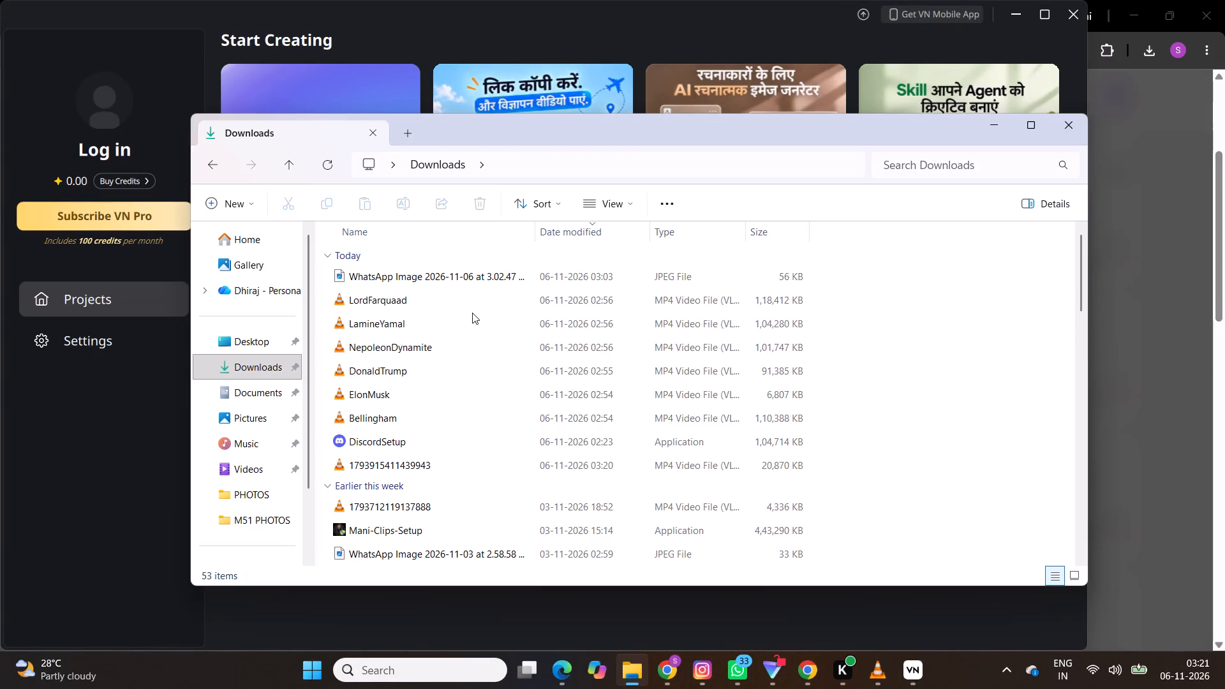
{"action": "scroll", "coordinate": [520, 307], "scroll_direction": "up", "scroll_amount": 4}
{"action": "left_click", "coordinate": [234, 377]}
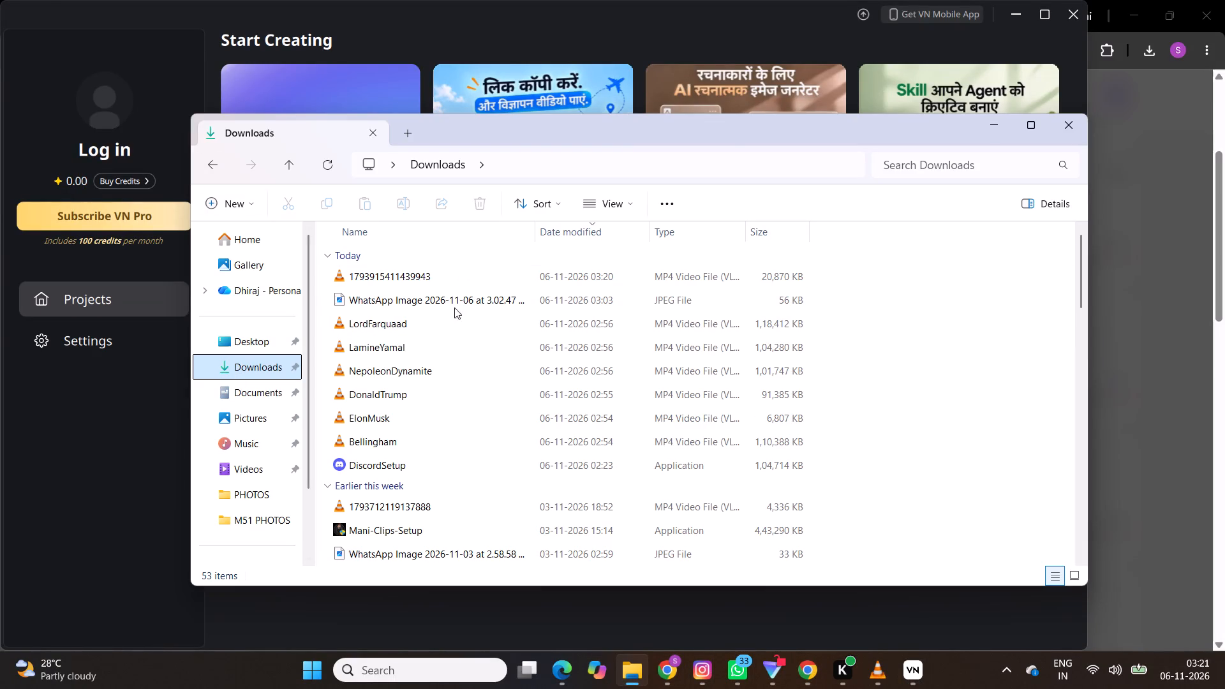
{"action": "right_click", "coordinate": [472, 279]}
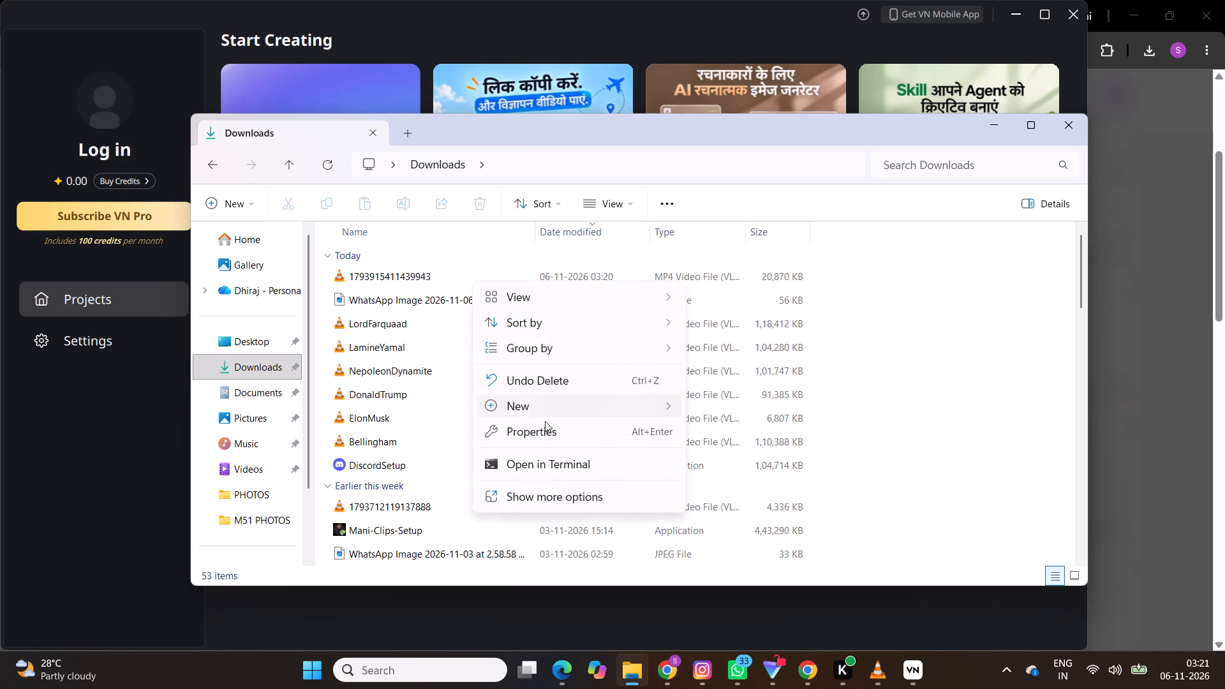
{"action": "left_click", "coordinate": [419, 276]}
{"action": "left_click", "coordinate": [481, 207]}
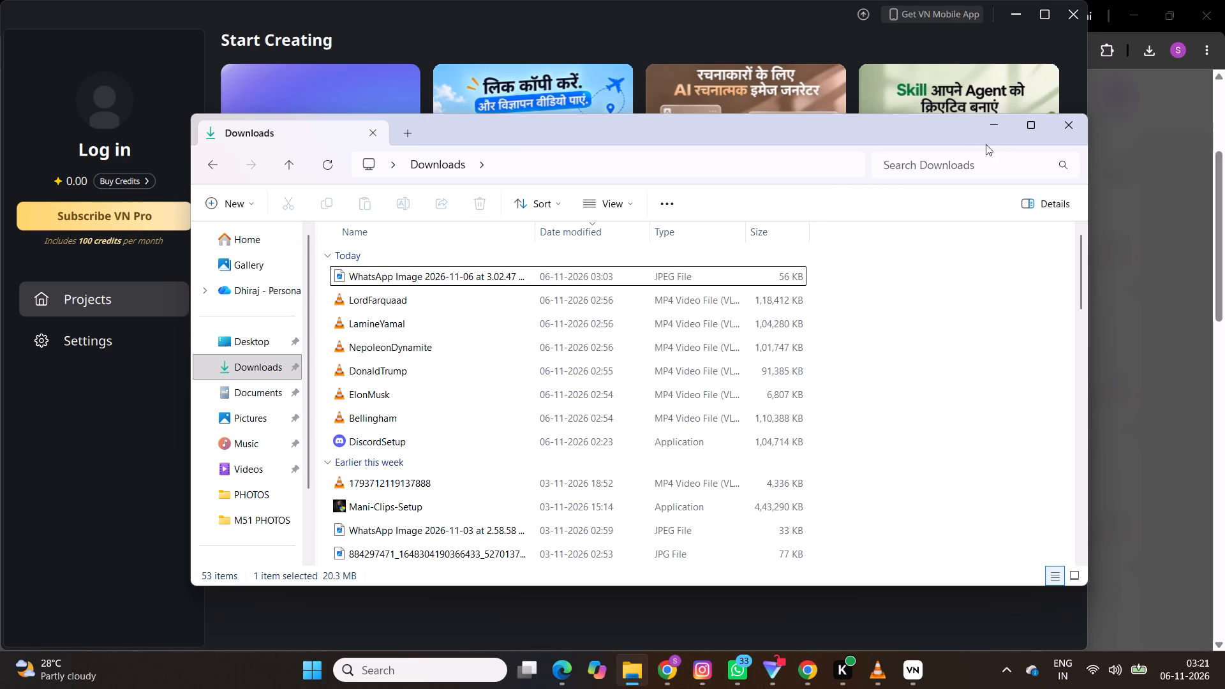
{"action": "left_click", "coordinate": [996, 128]}
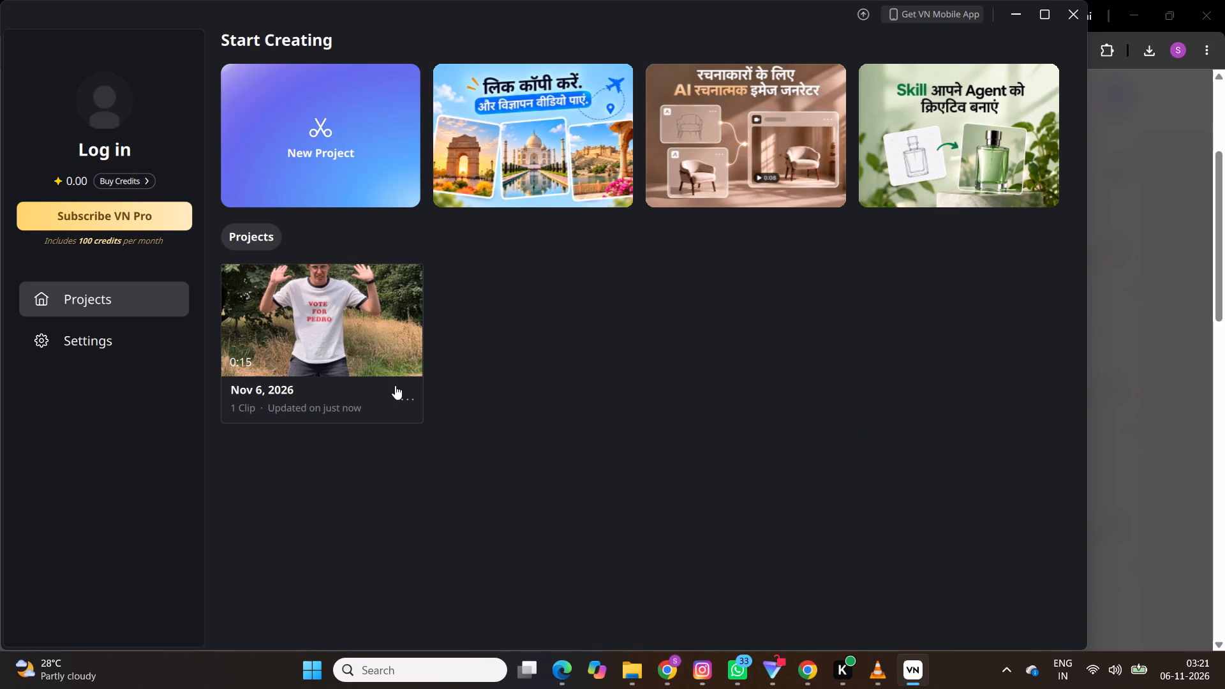
Delete the existing "Nov 6, 2026" project with the "VOTE FOR PEDRO" clip from the project list.
{"action": "left_click", "coordinate": [409, 403]}
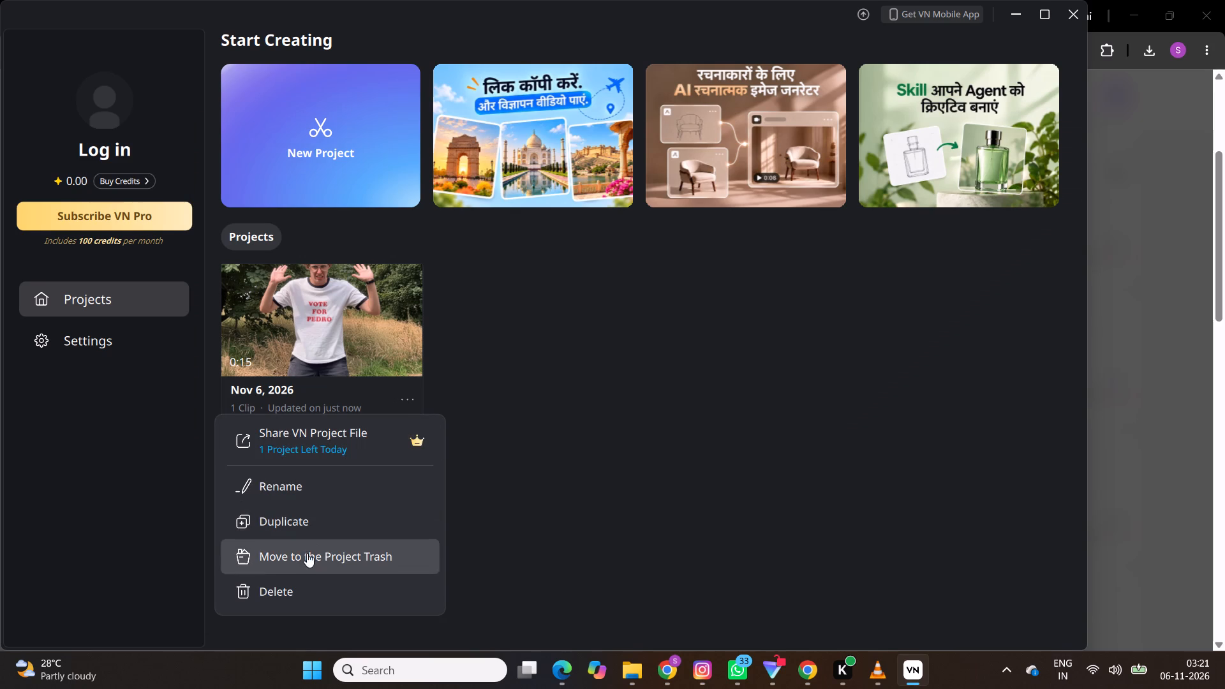
{"action": "left_click", "coordinate": [295, 586]}
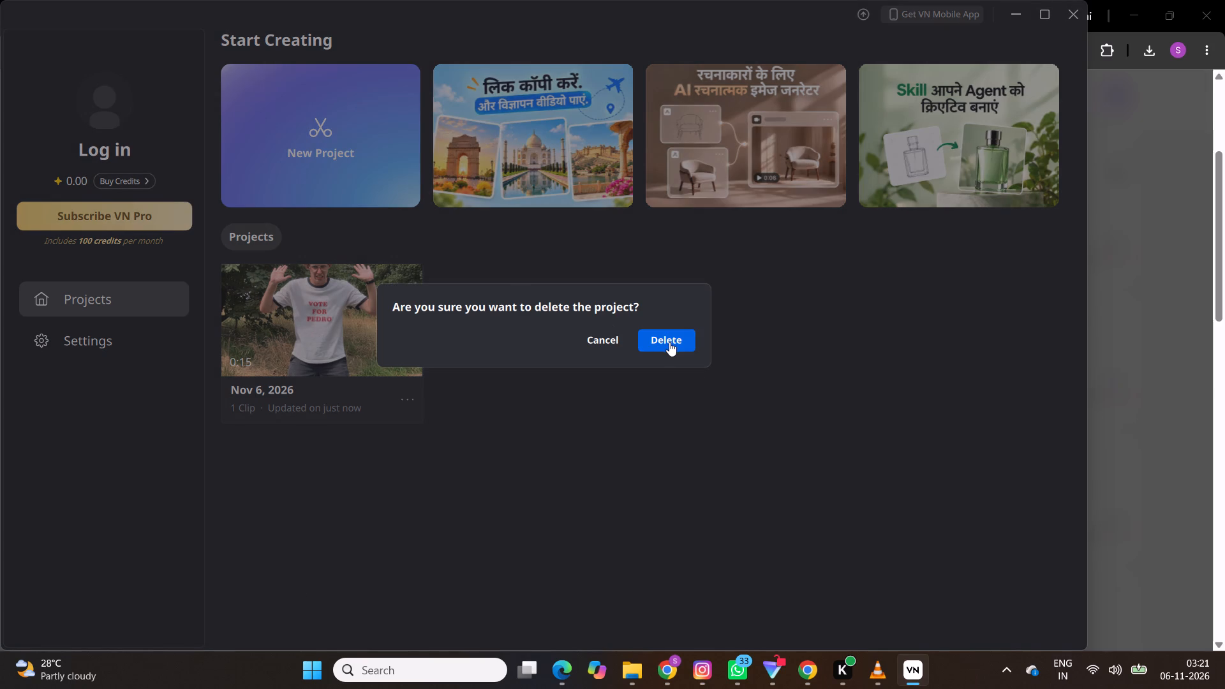
{"action": "left_click", "coordinate": [669, 342]}
Create a new project and delete the previous clip from its Favorite media library.
{"action": "left_click", "coordinate": [259, 126]}
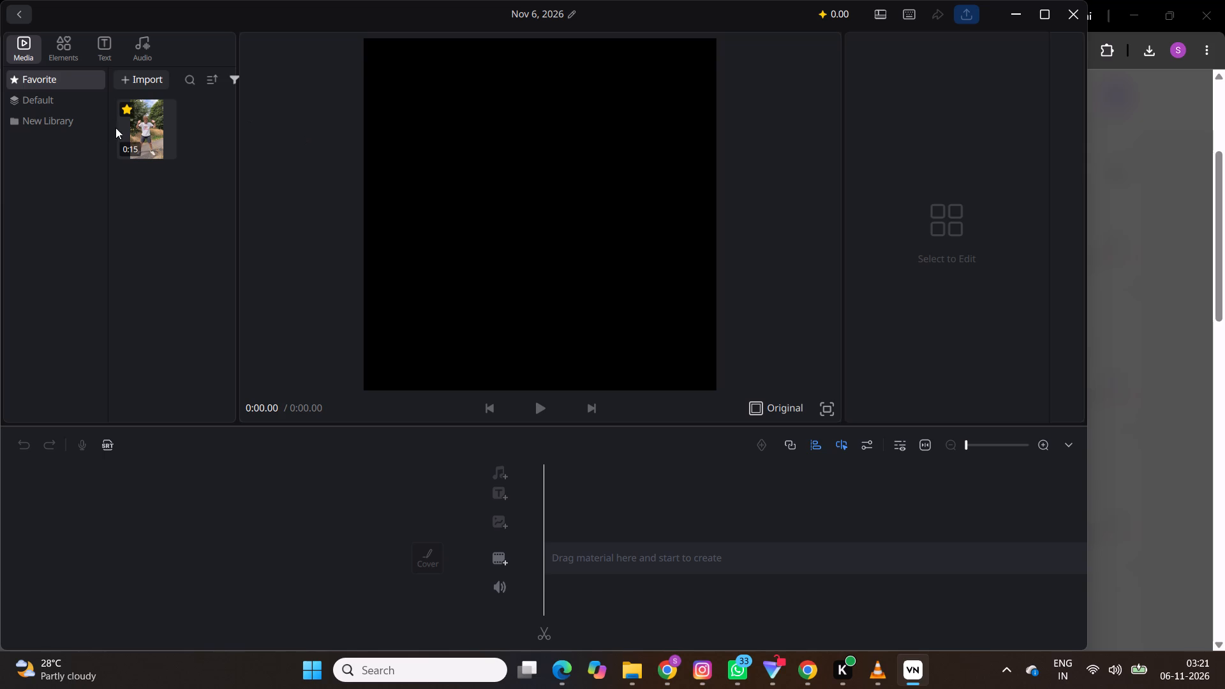
{"action": "right_click", "coordinate": [134, 141]}
{"action": "left_click", "coordinate": [181, 154]}
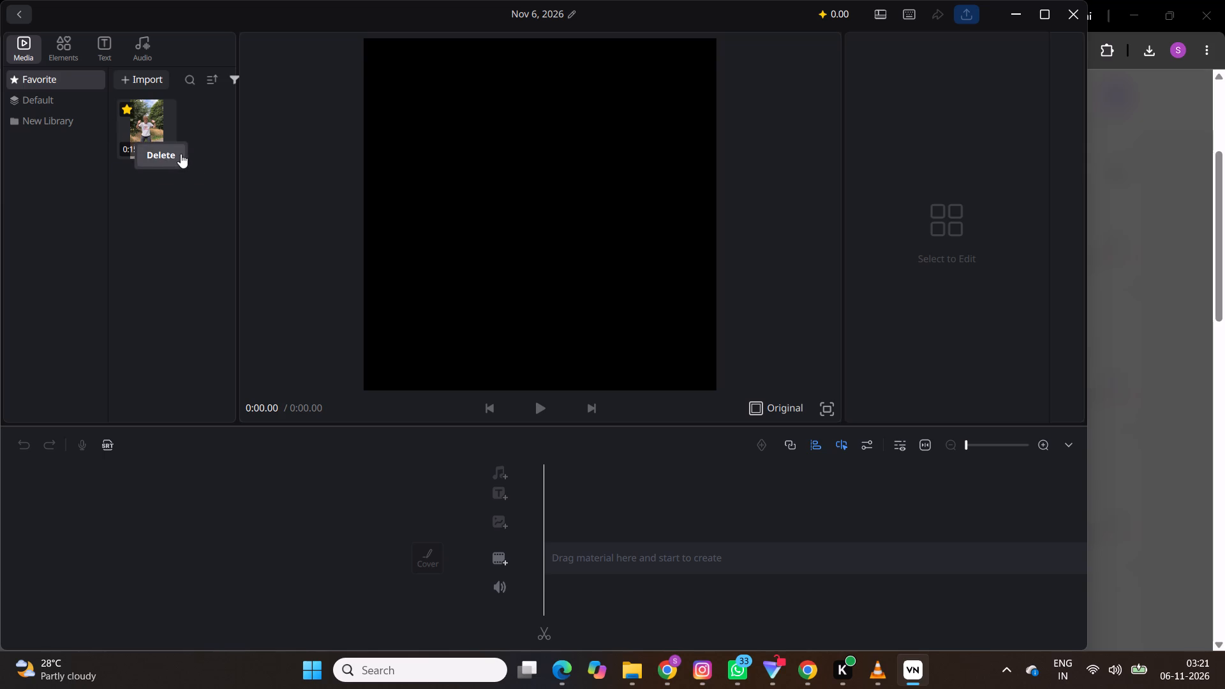
{"action": "left_click", "coordinate": [657, 343]}
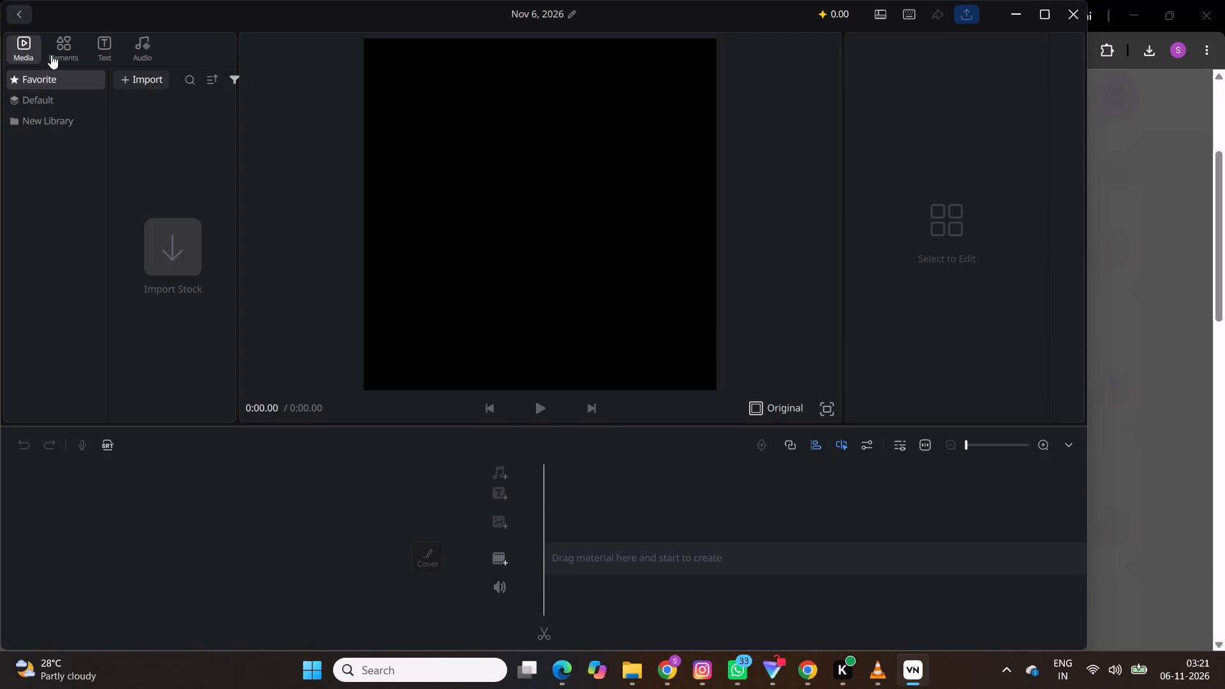
Import the DonaldTrump video from Downloads and place it on the main video track of the timeline.
{"action": "left_click", "coordinate": [154, 84]}
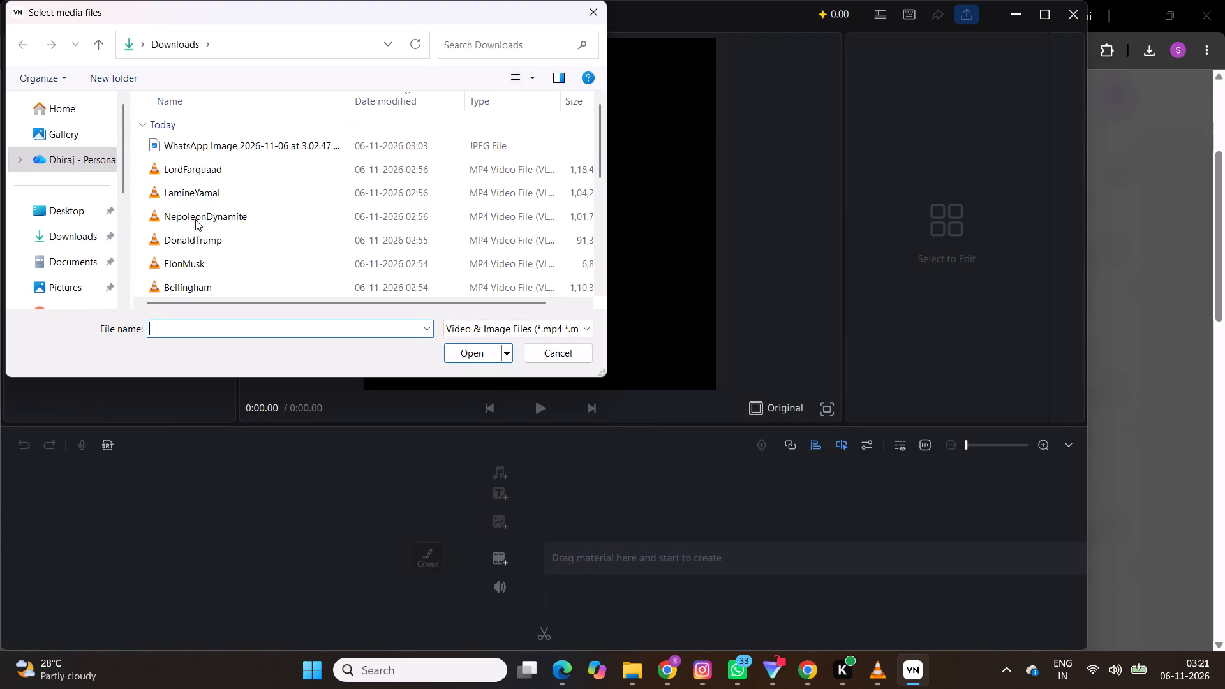
{"action": "scroll", "coordinate": [267, 179], "scroll_direction": "up", "scroll_amount": 1}
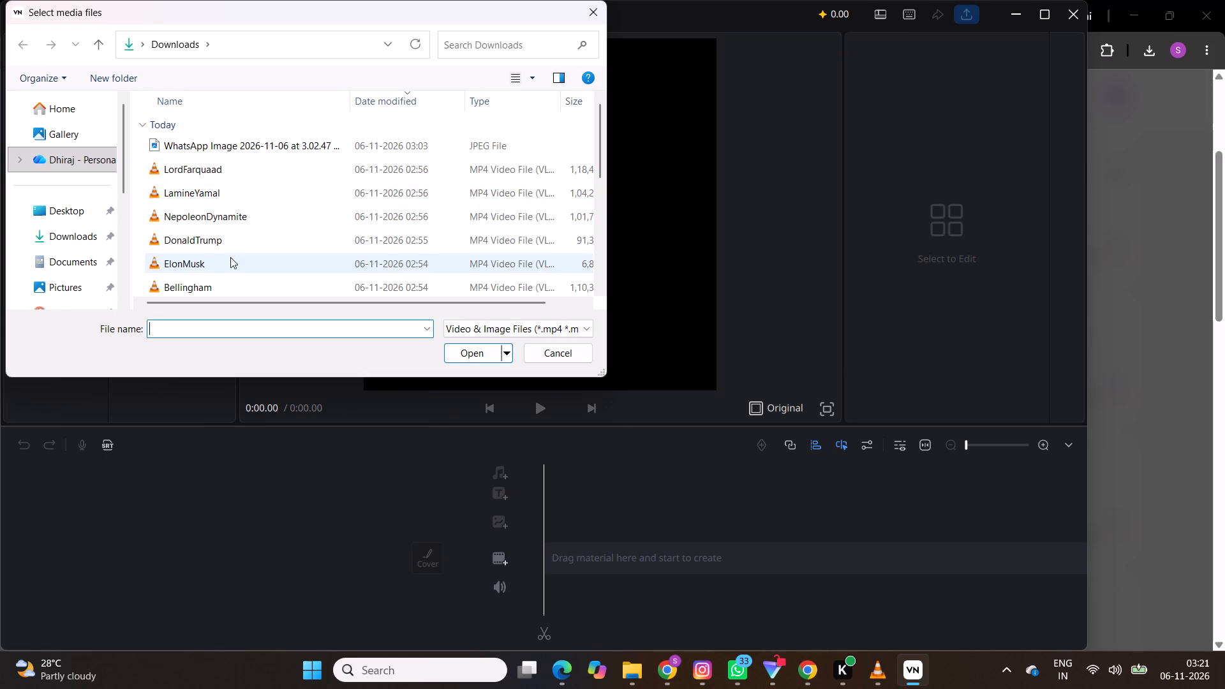
{"action": "left_click", "coordinate": [235, 241]}
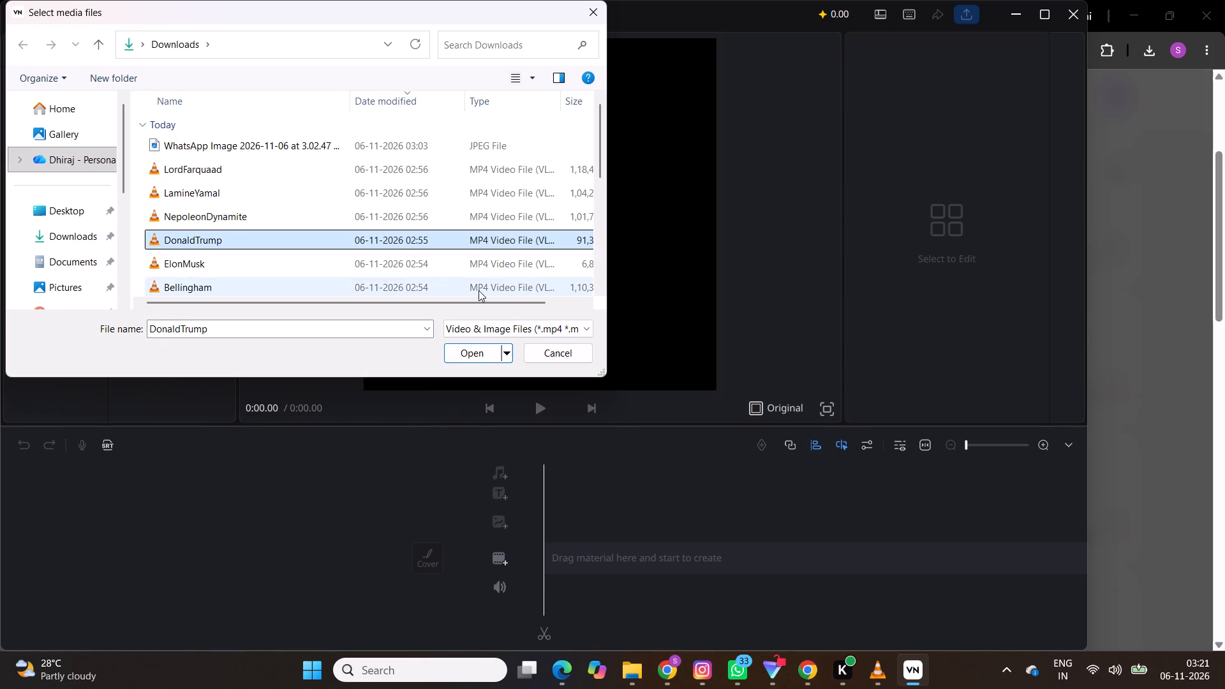
{"action": "left_click", "coordinate": [470, 348]}
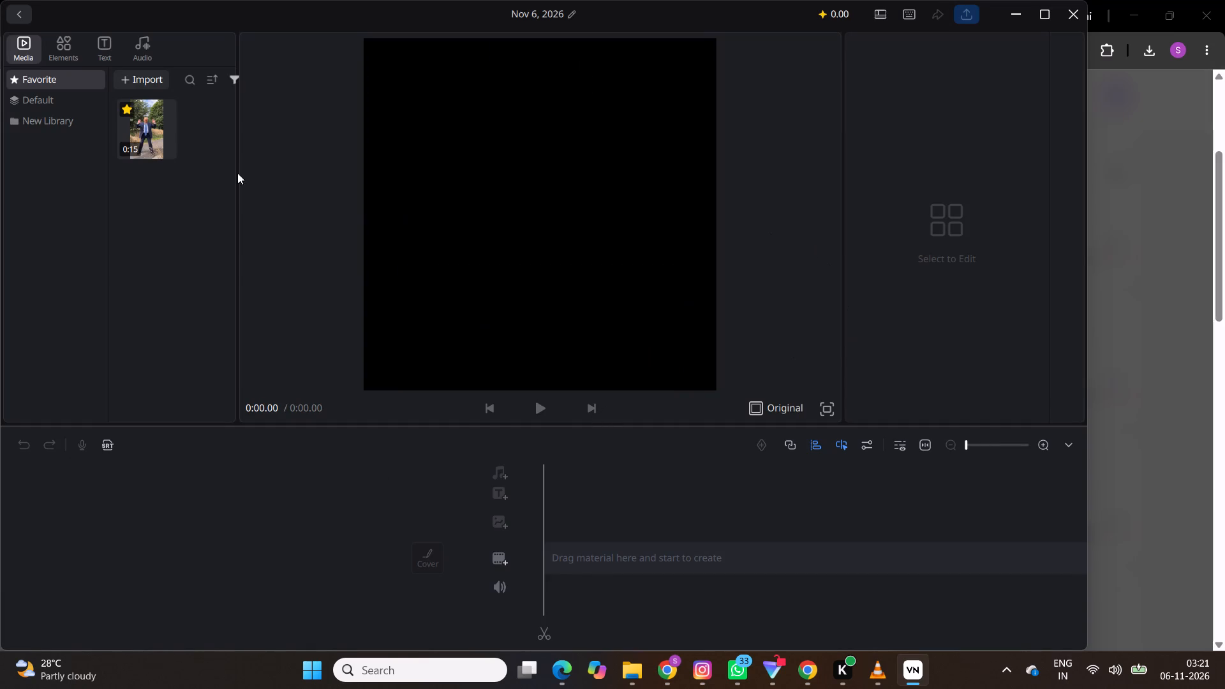
{"action": "left_click_drag", "start_coordinate": [157, 134], "coordinate": [679, 545]}
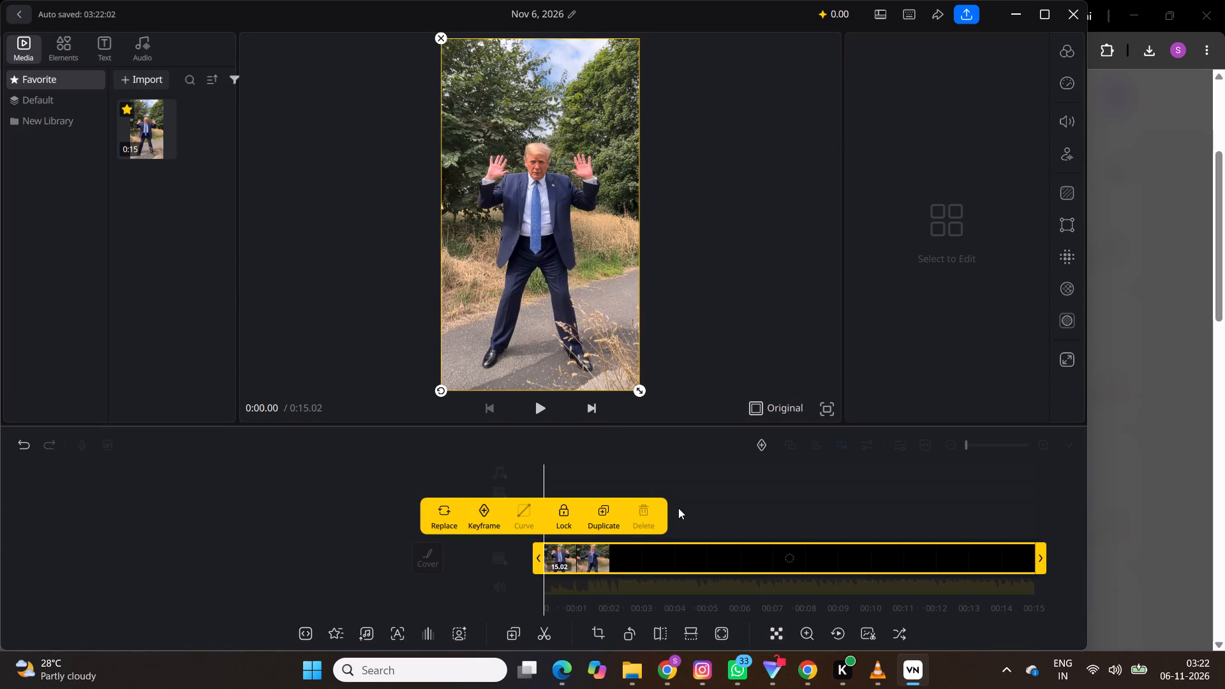
{"action": "left_click", "coordinate": [769, 486]}
Add a title at the start of the timeline with the text "HEY EVERYBODY, BY KOLTER".
{"action": "left_click", "coordinate": [501, 496]}
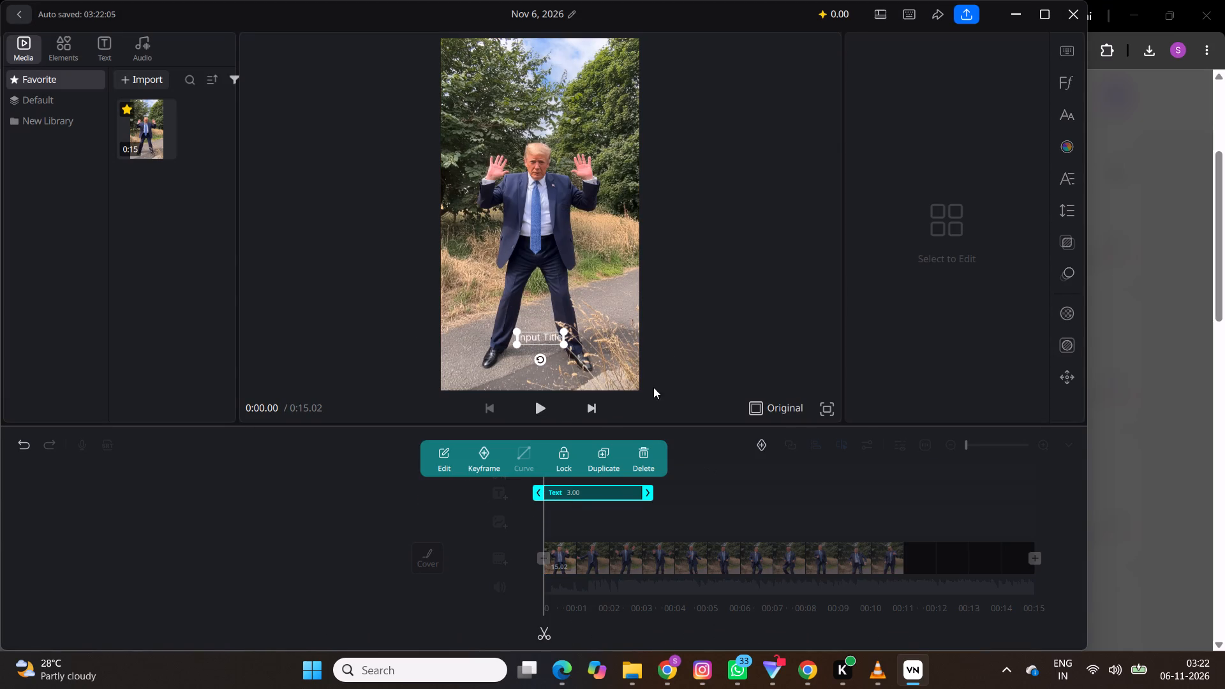
{"action": "left_click", "coordinate": [448, 458]}
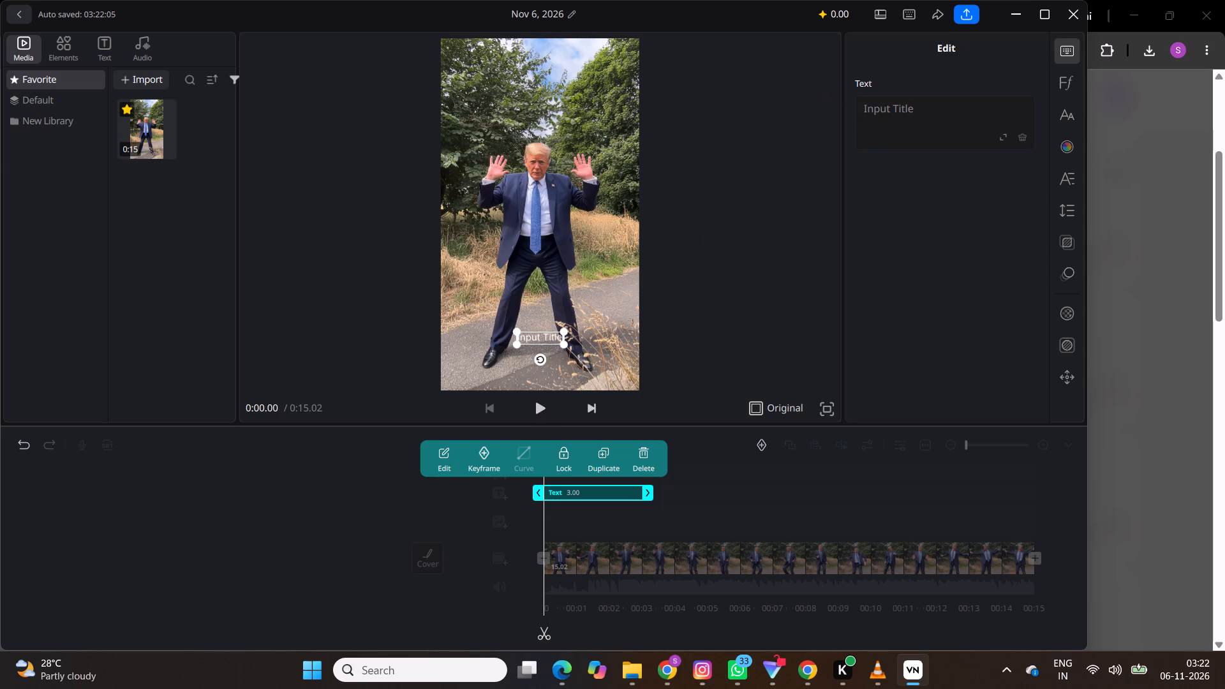
{"action": "left_click", "coordinate": [873, 113]}
{"action": "key", "text": "ctrl+v"}
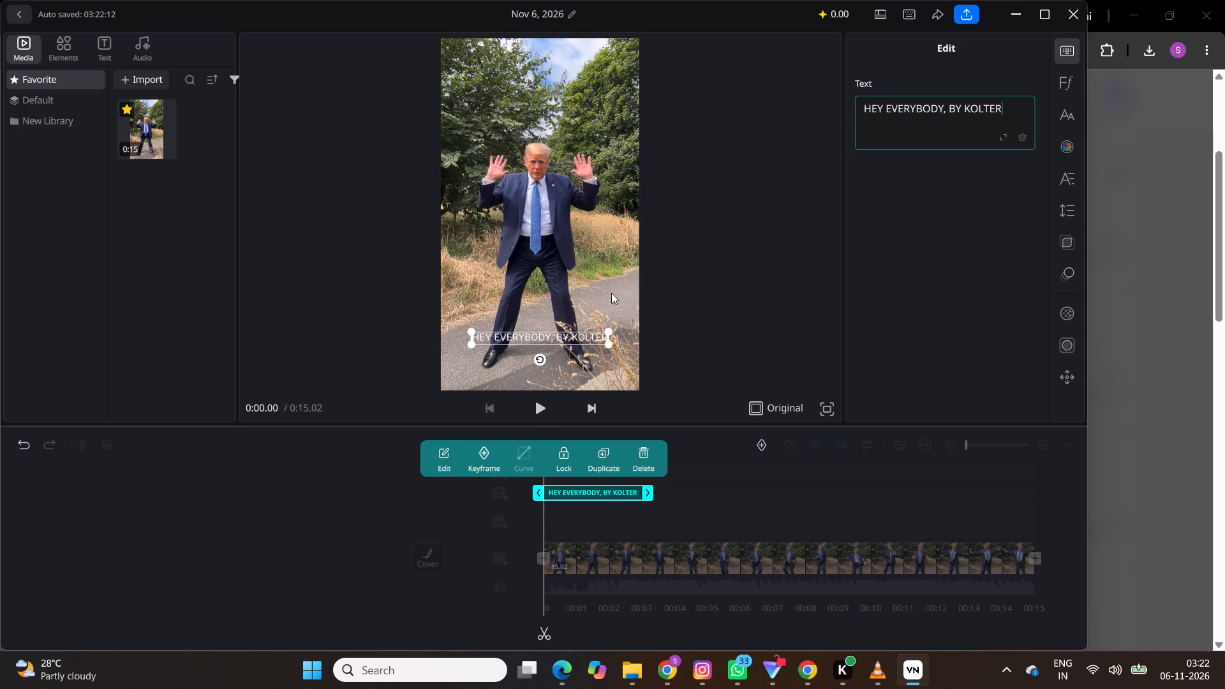
Set the title's font style to Semi Bold Italic and its font size to 21.
{"action": "left_click", "coordinate": [1073, 86]}
{"action": "scroll", "coordinate": [917, 267], "scroll_direction": "down", "scroll_amount": 1}
{"action": "left_click", "coordinate": [928, 307]}
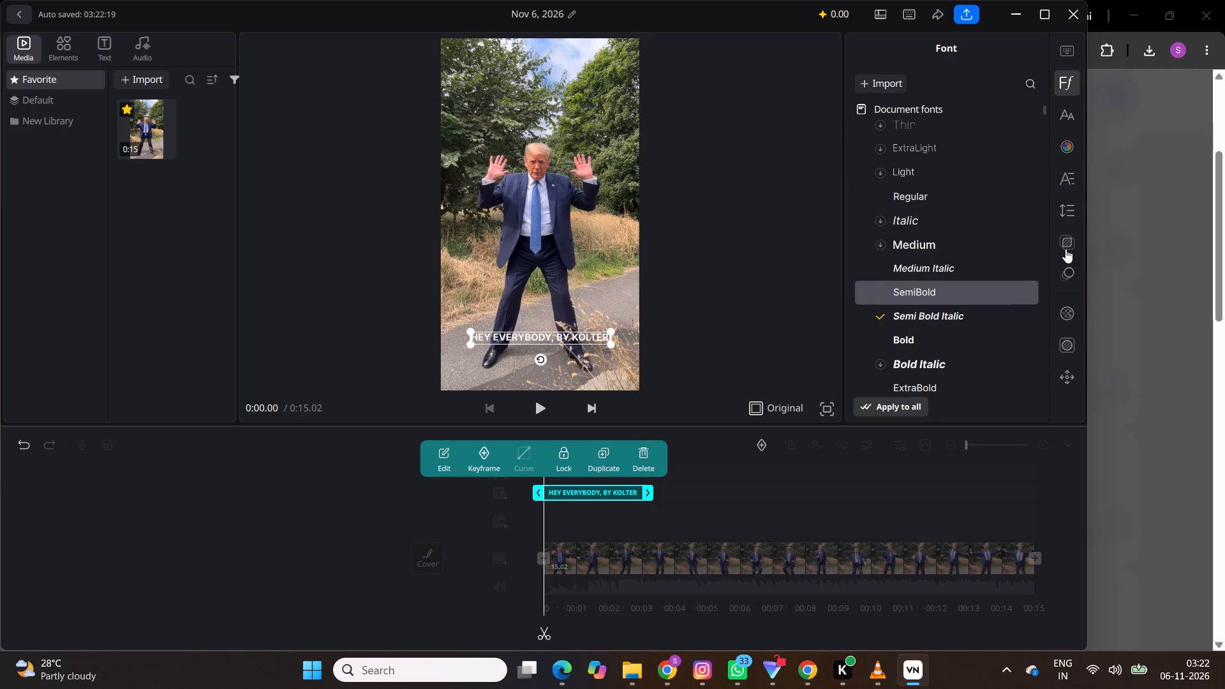
{"action": "left_click", "coordinate": [1069, 111]}
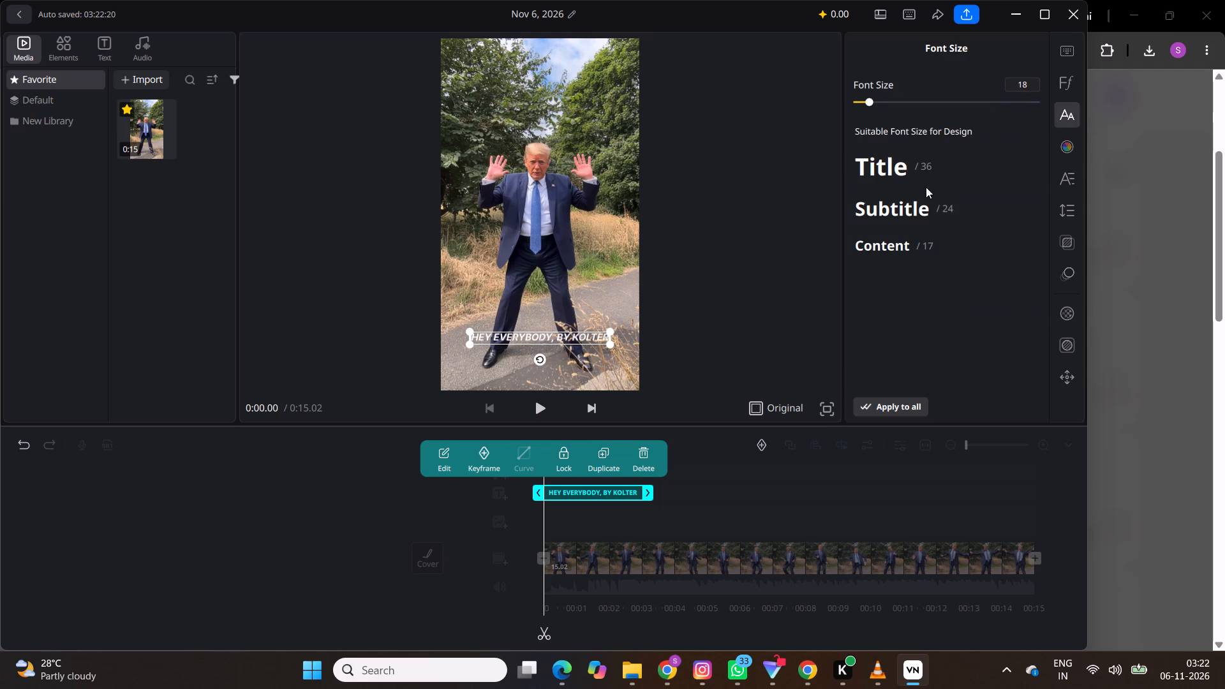
{"action": "left_click", "coordinate": [869, 102]}
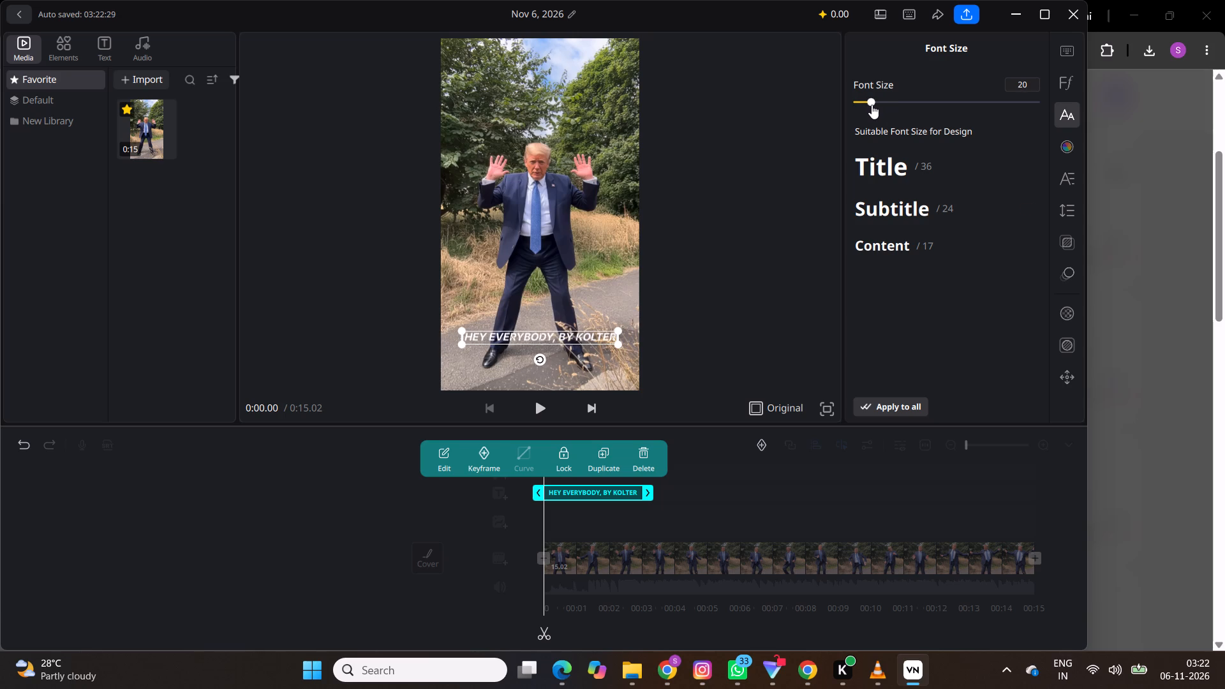
{"action": "left_click", "coordinate": [872, 105]}
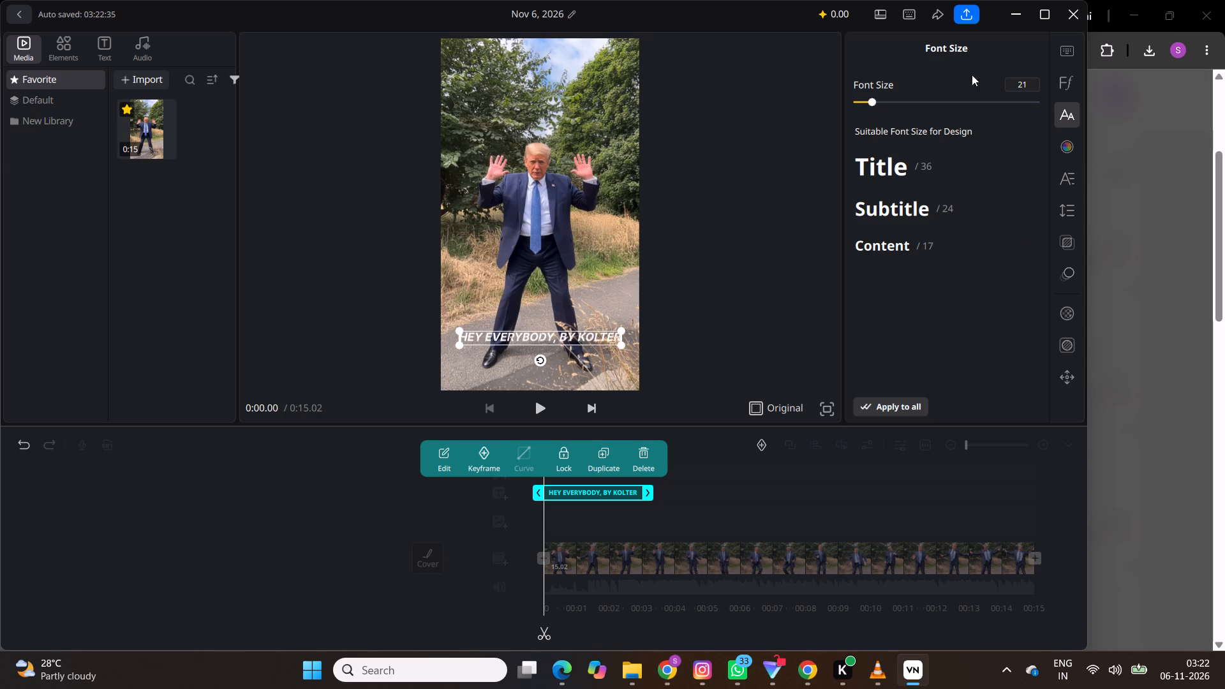
Change the title's text color to black (RGB 0, 0, 0).
{"action": "left_click", "coordinate": [1065, 135]}
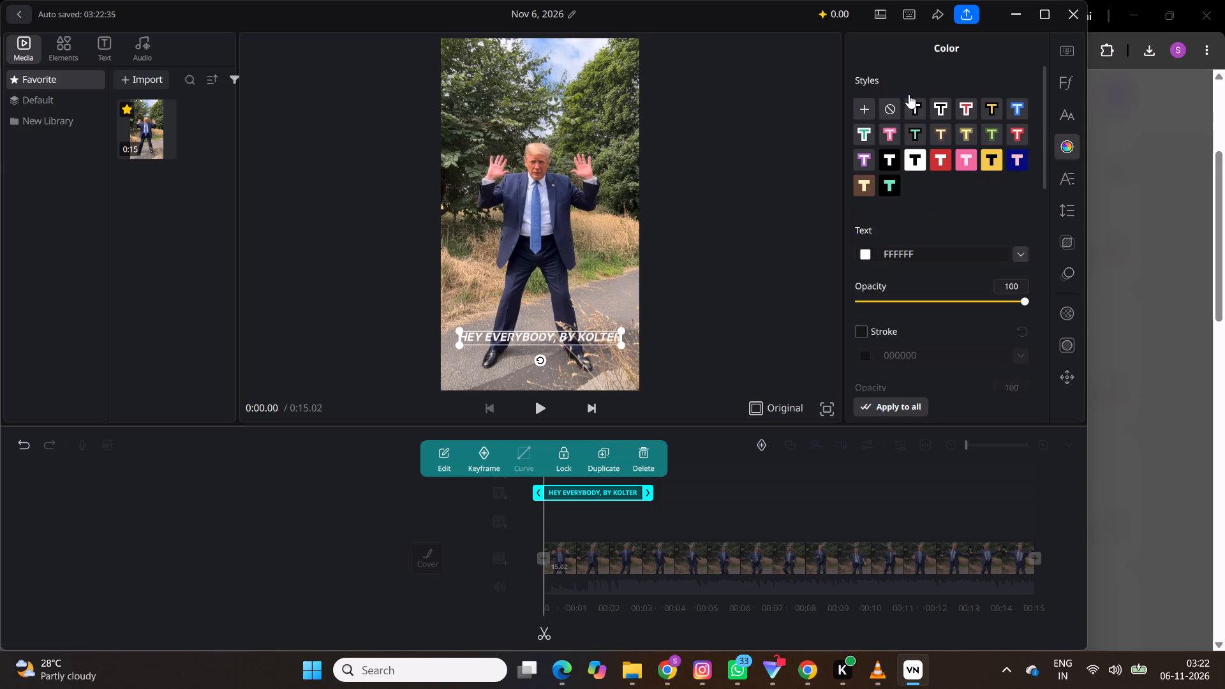
{"action": "left_click", "coordinate": [980, 250]}
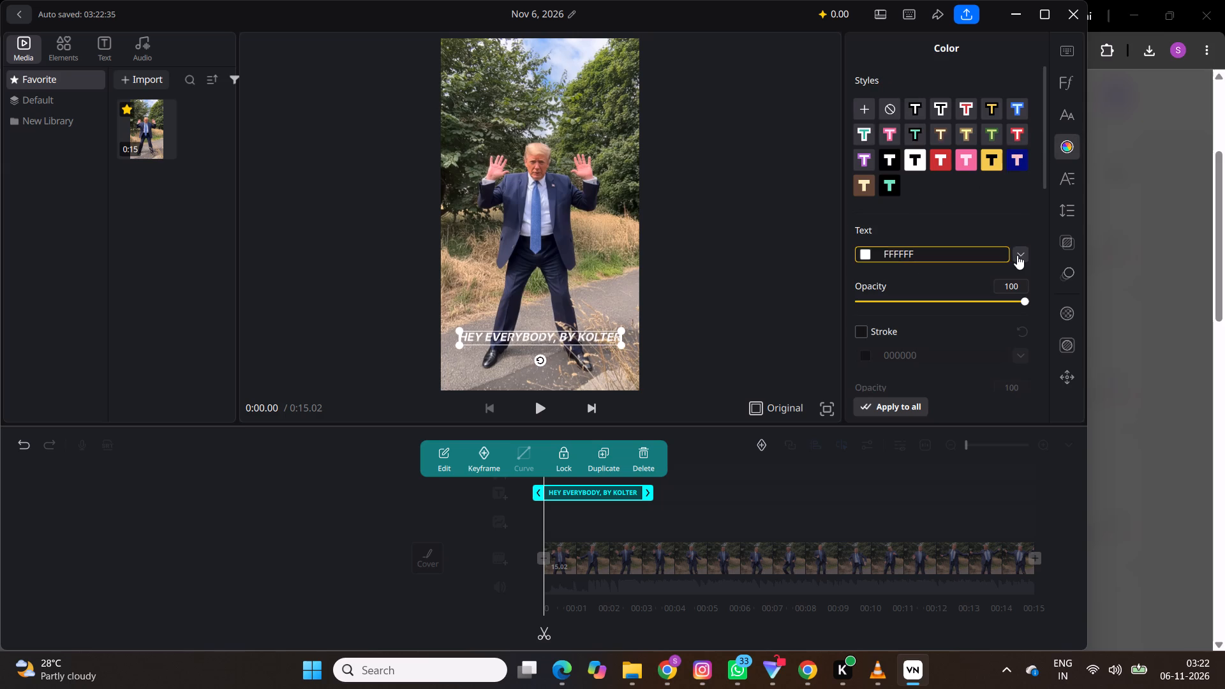
{"action": "left_click", "coordinate": [1017, 255]}
{"action": "left_click", "coordinate": [918, 389]}
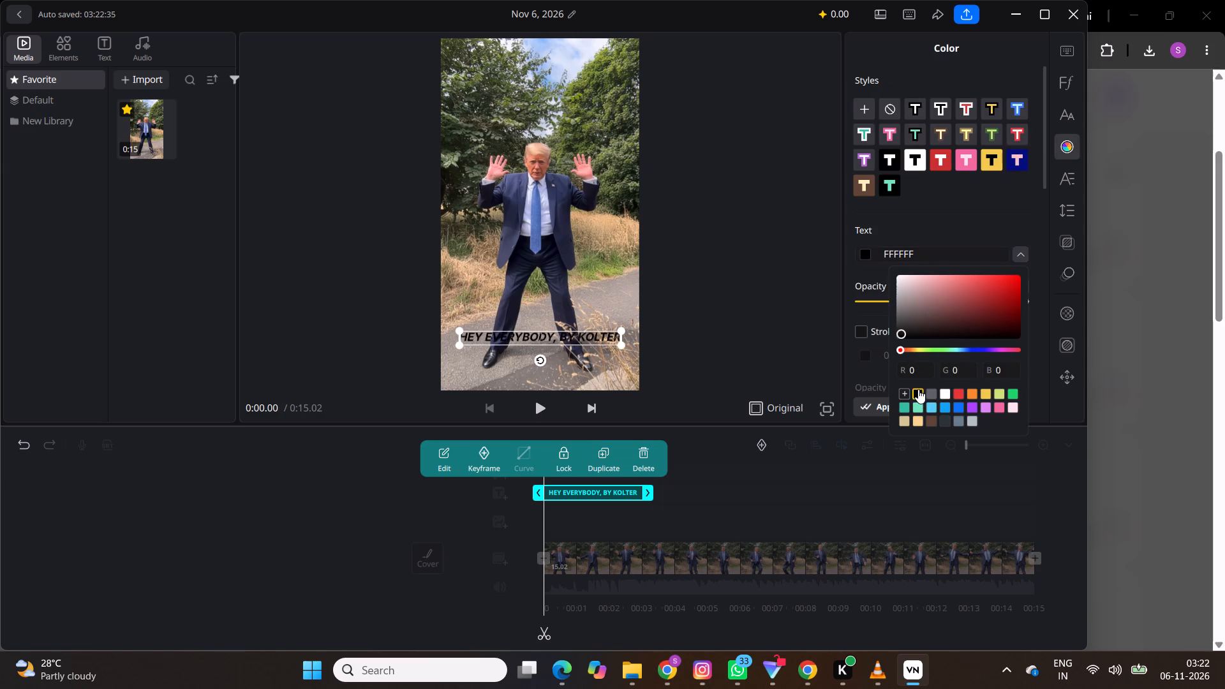
Narrow the title's text box so "BY KOLTER" wraps onto a second line, and move it over the sky at the top of the frame.
{"action": "left_click_drag", "start_coordinate": [620, 344], "coordinate": [607, 344]}
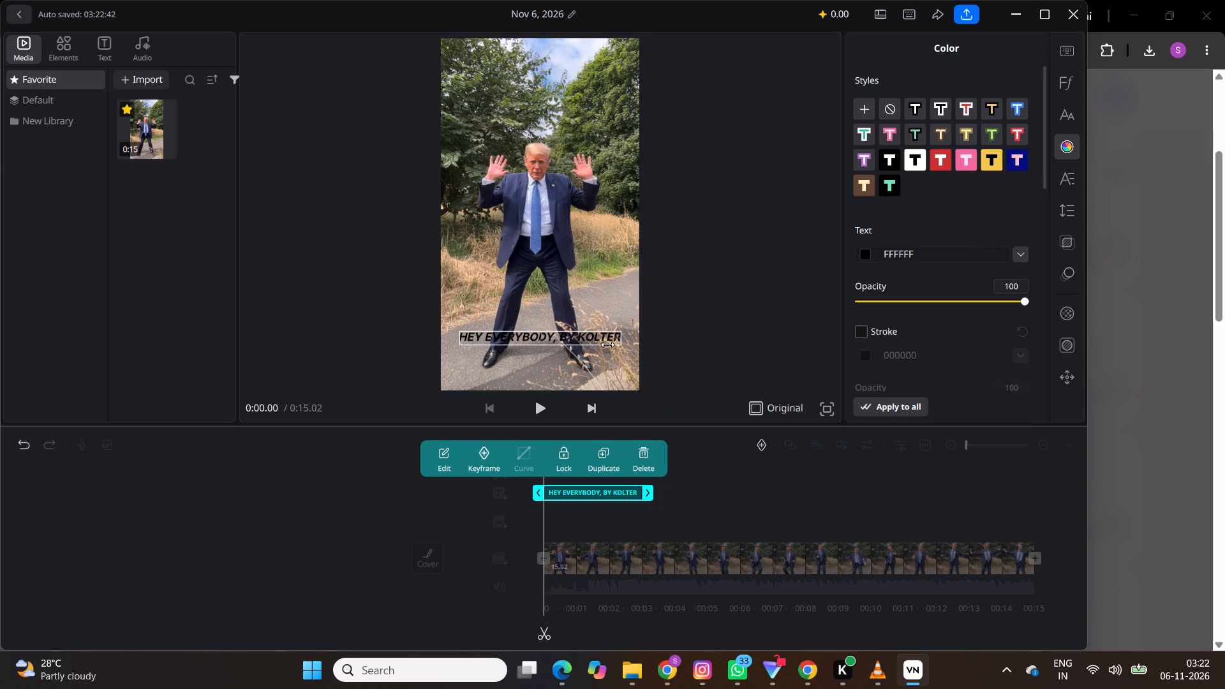
{"action": "left_click_drag", "start_coordinate": [607, 344], "coordinate": [563, 344]}
{"action": "left_click_drag", "start_coordinate": [521, 336], "coordinate": [569, 124]}
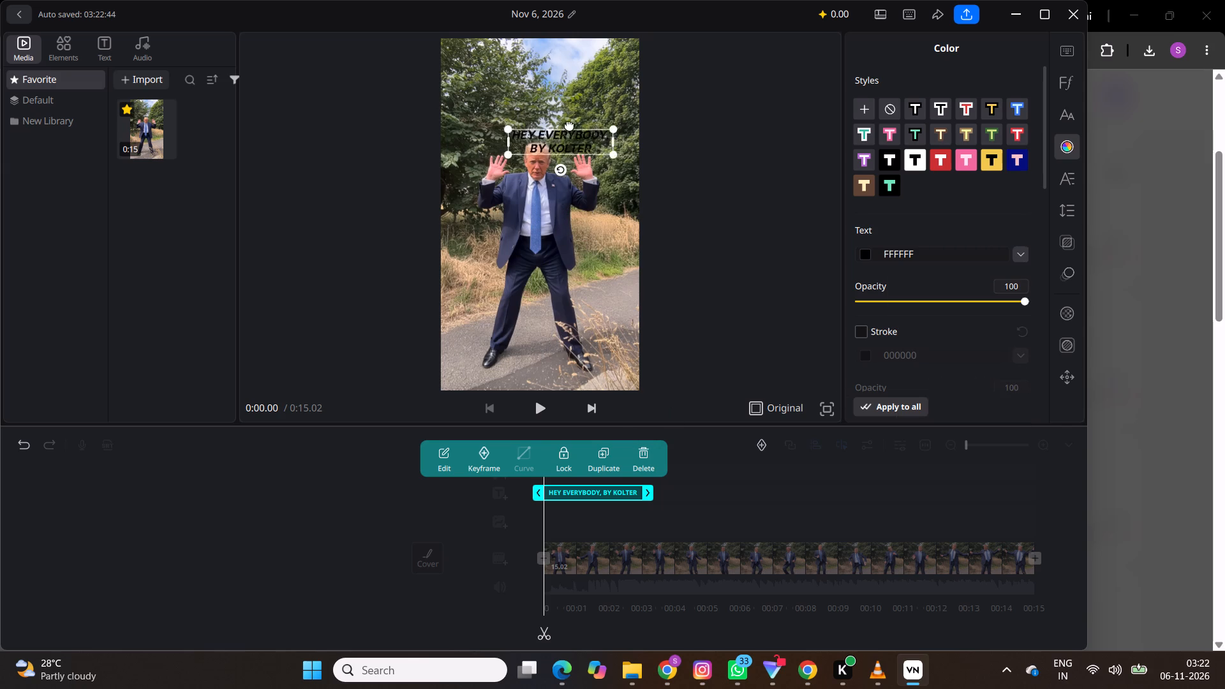
{"action": "left_click_drag", "start_coordinate": [569, 124], "coordinate": [574, 47]}
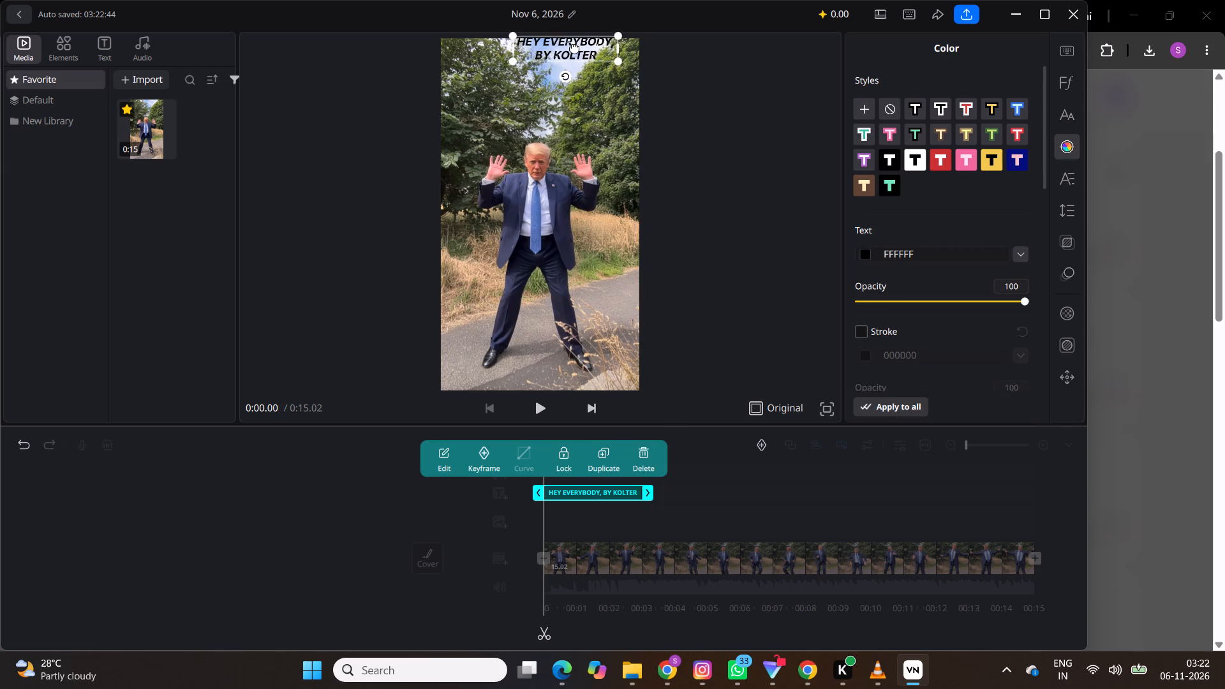
{"action": "left_click_drag", "start_coordinate": [574, 47], "coordinate": [576, 52]}
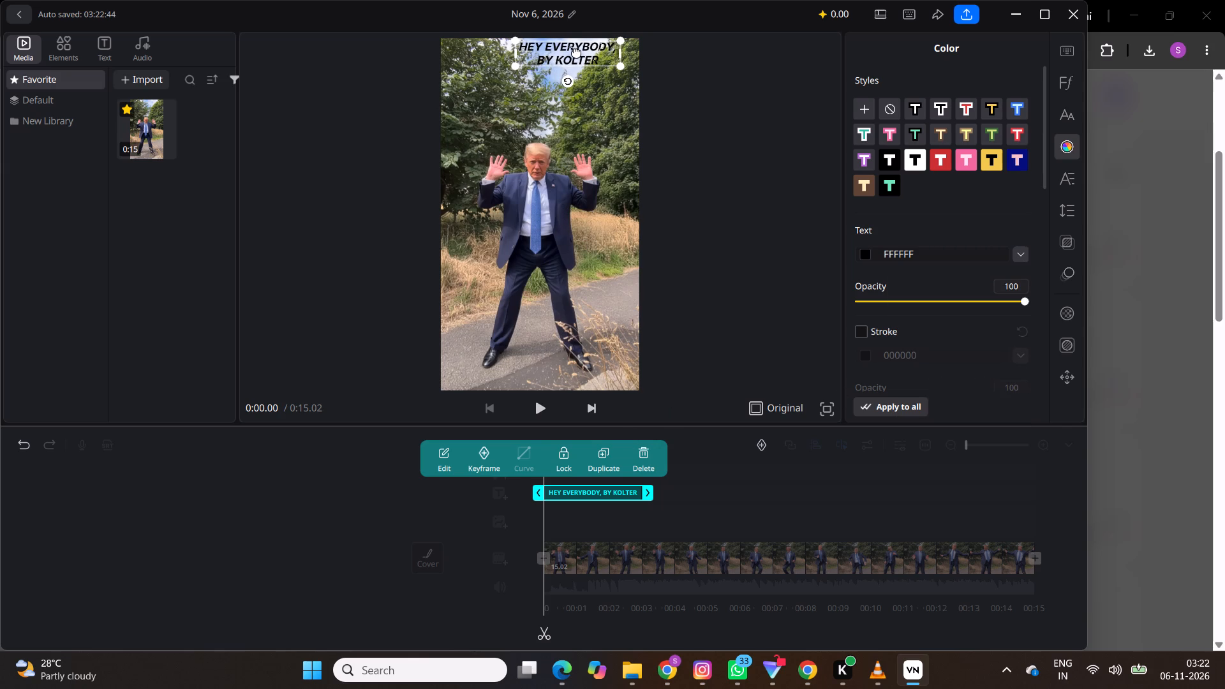
{"action": "left_click", "coordinate": [746, 241]}
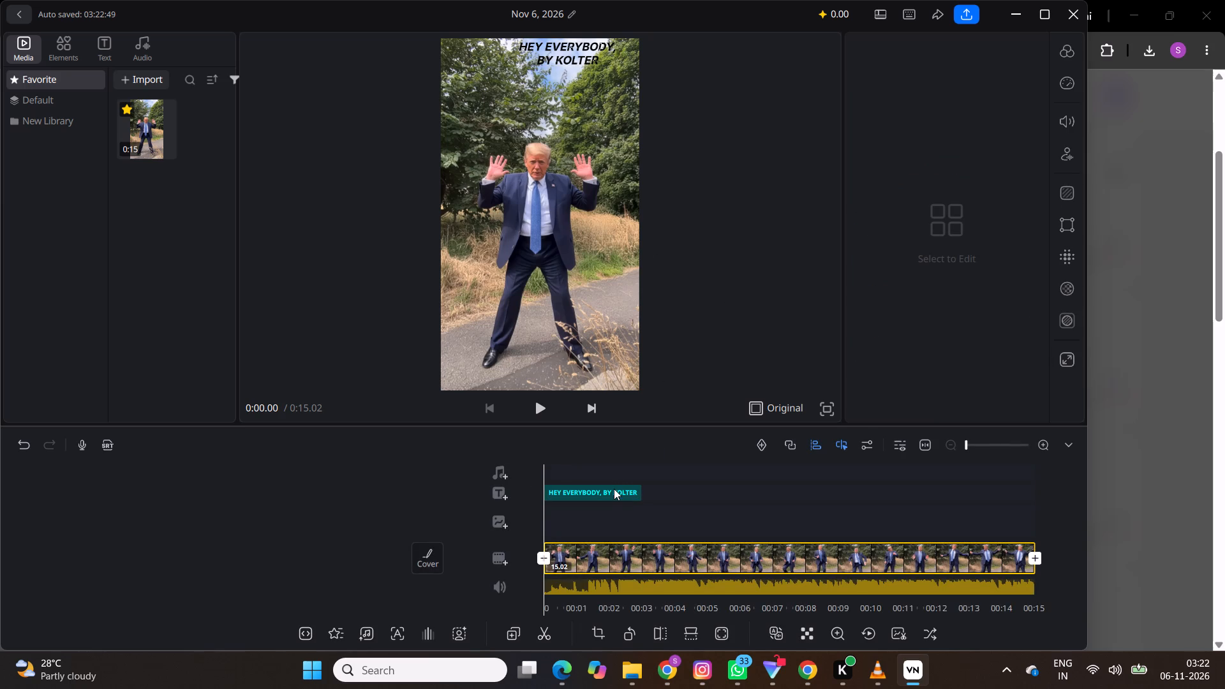
Extend the title's duration on the timeline to 15.02 so that it spans the whole video clip.
{"action": "left_click", "coordinate": [614, 489]}
{"action": "left_click_drag", "start_coordinate": [575, 493], "coordinate": [796, 482]}
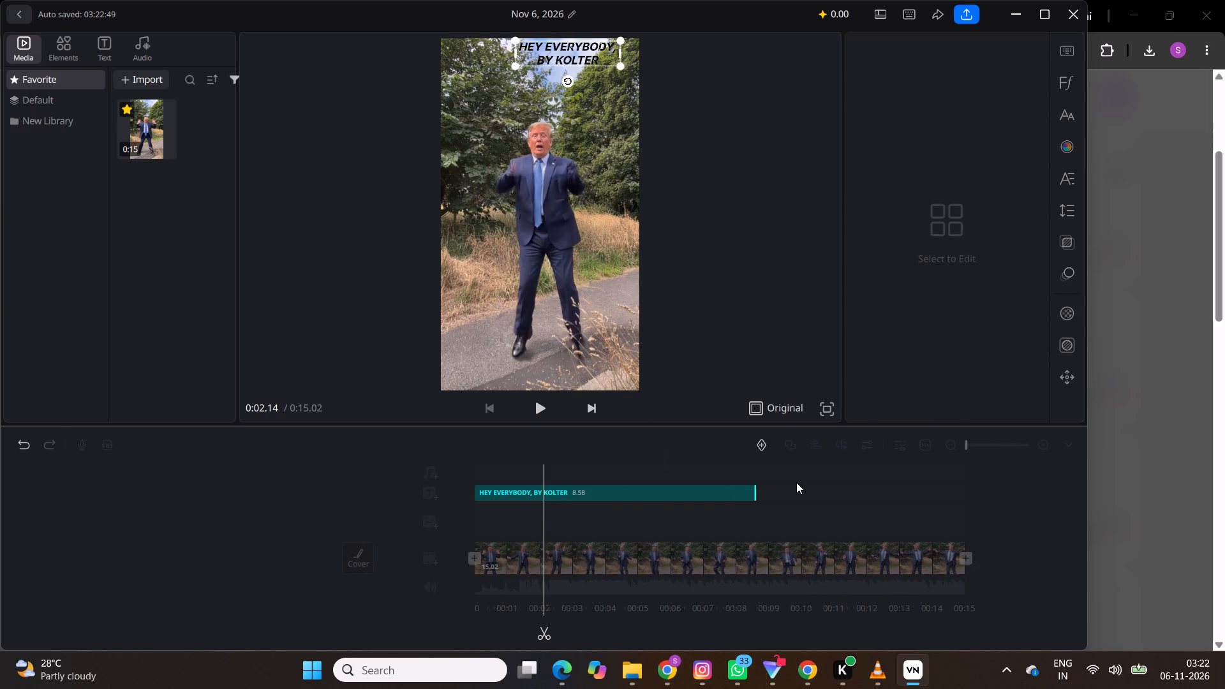
{"action": "left_click_drag", "start_coordinate": [796, 482], "coordinate": [967, 521]}
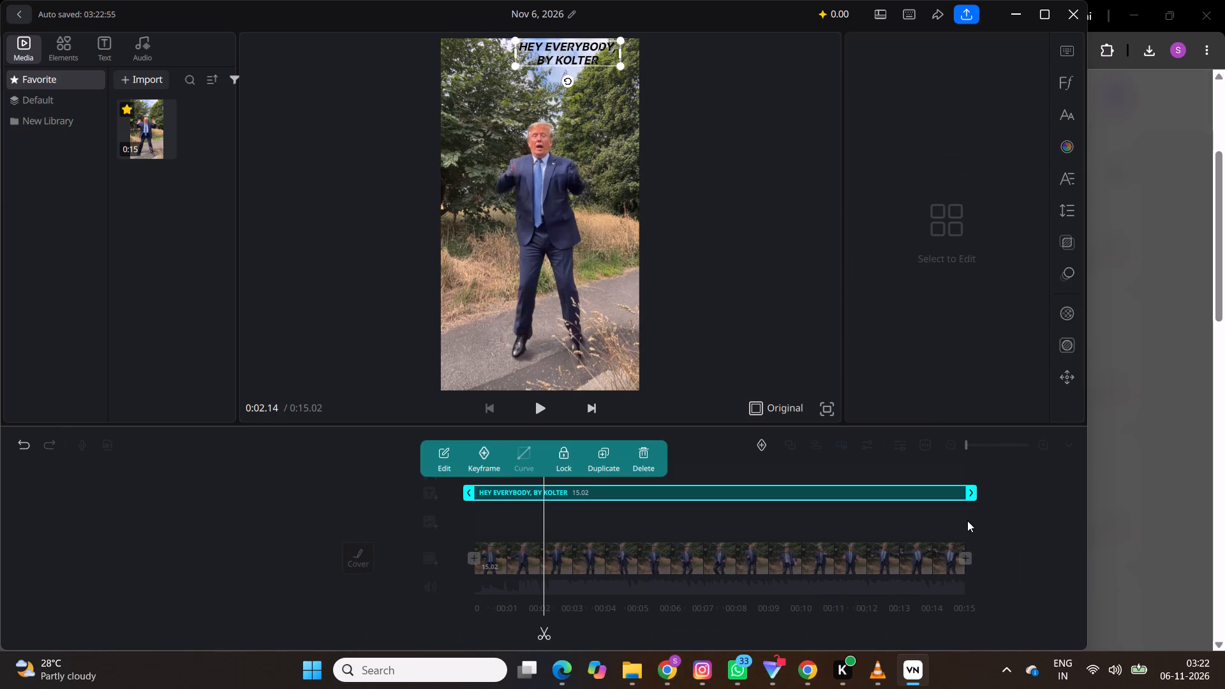
Preview a short stretch of the titled video, and export it to the Downloads folder with automatic quality at 1080p and 30 fps.
{"action": "left_click", "coordinate": [1010, 554]}
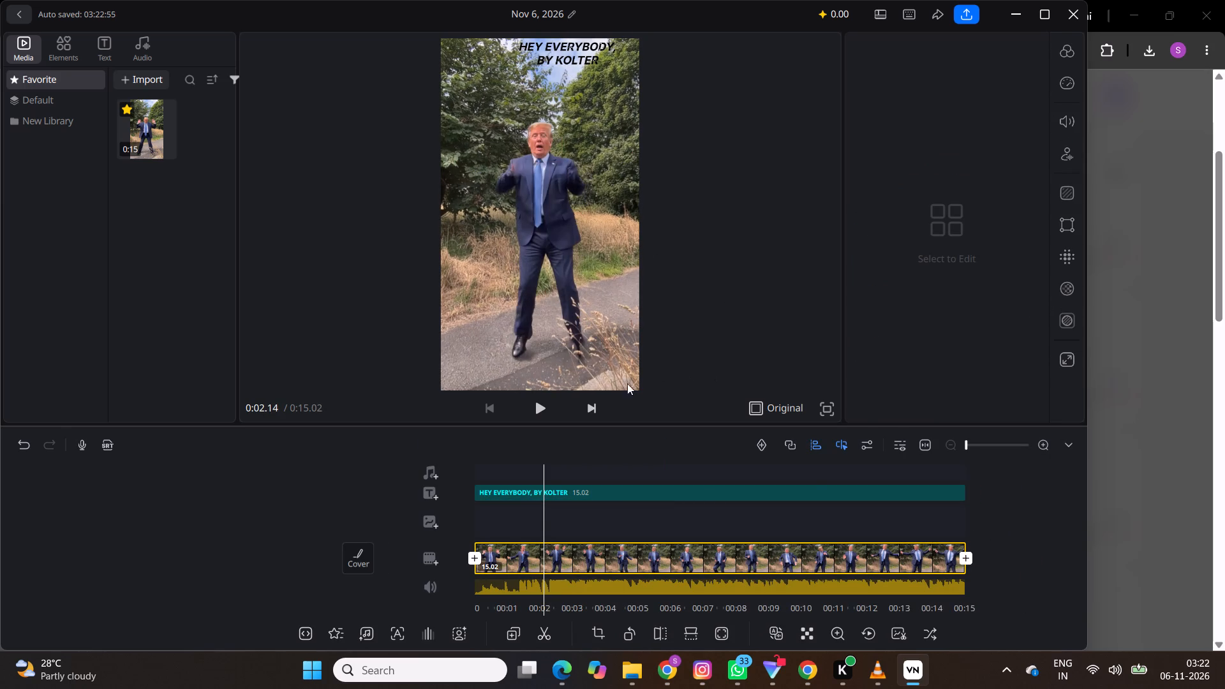
{"action": "left_click", "coordinate": [536, 403]}
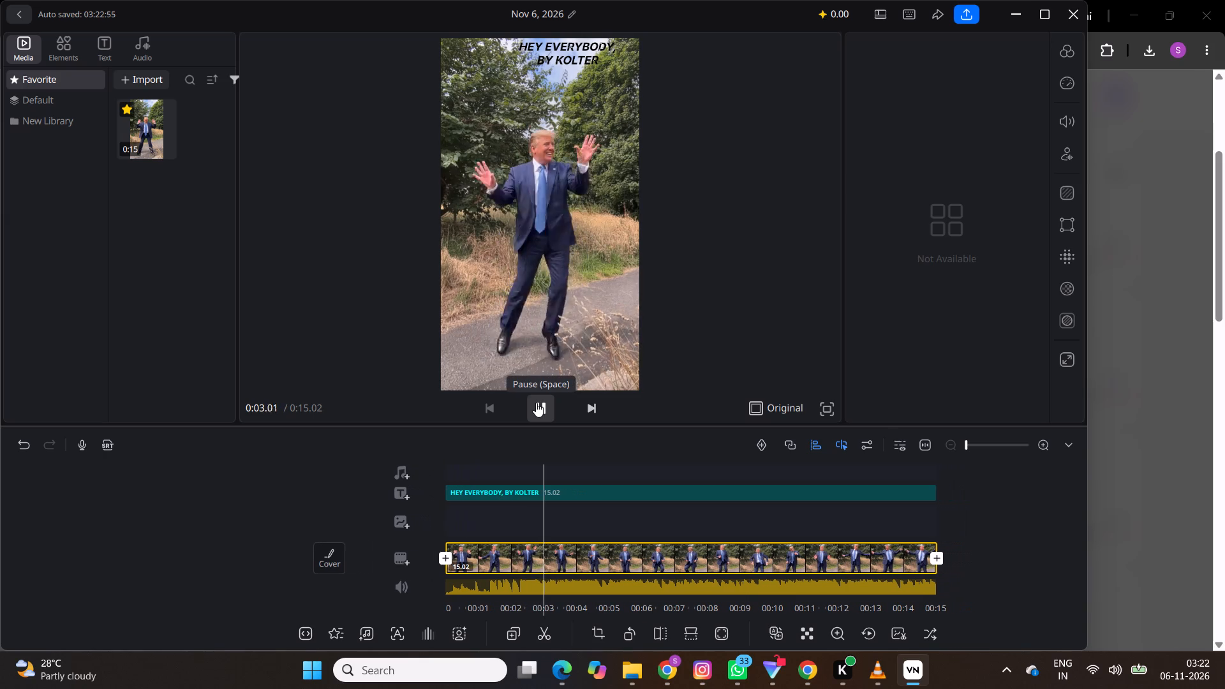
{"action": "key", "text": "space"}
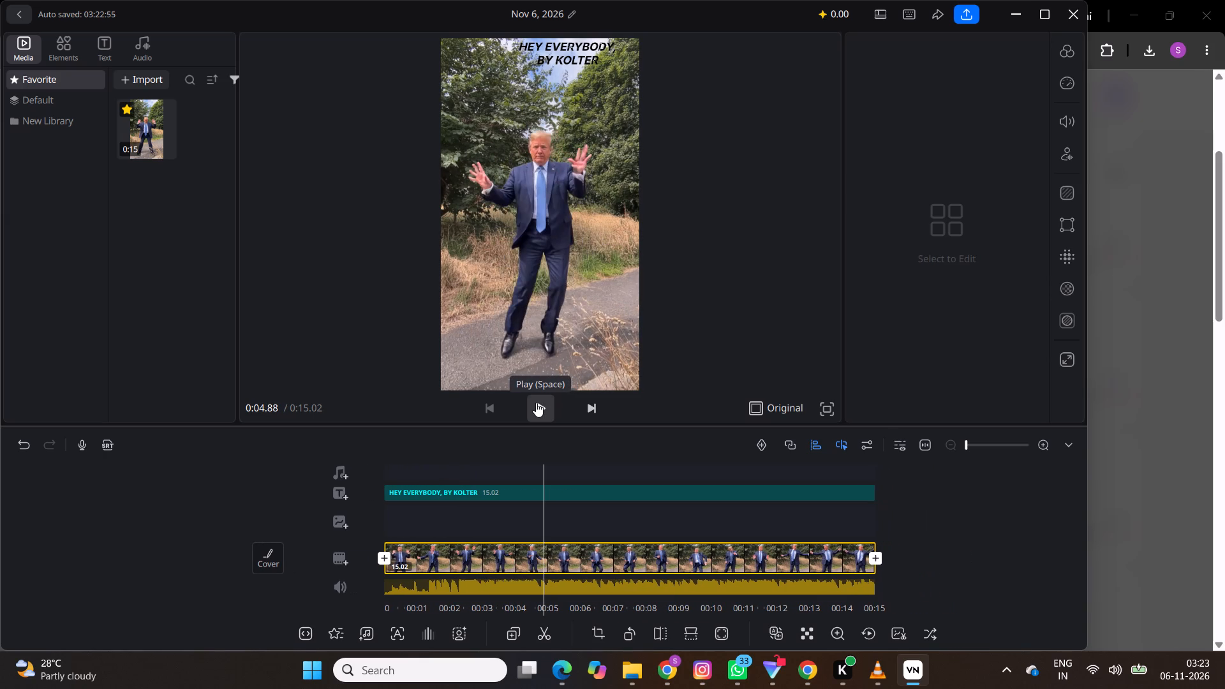
{"action": "left_click", "coordinate": [970, 15]}
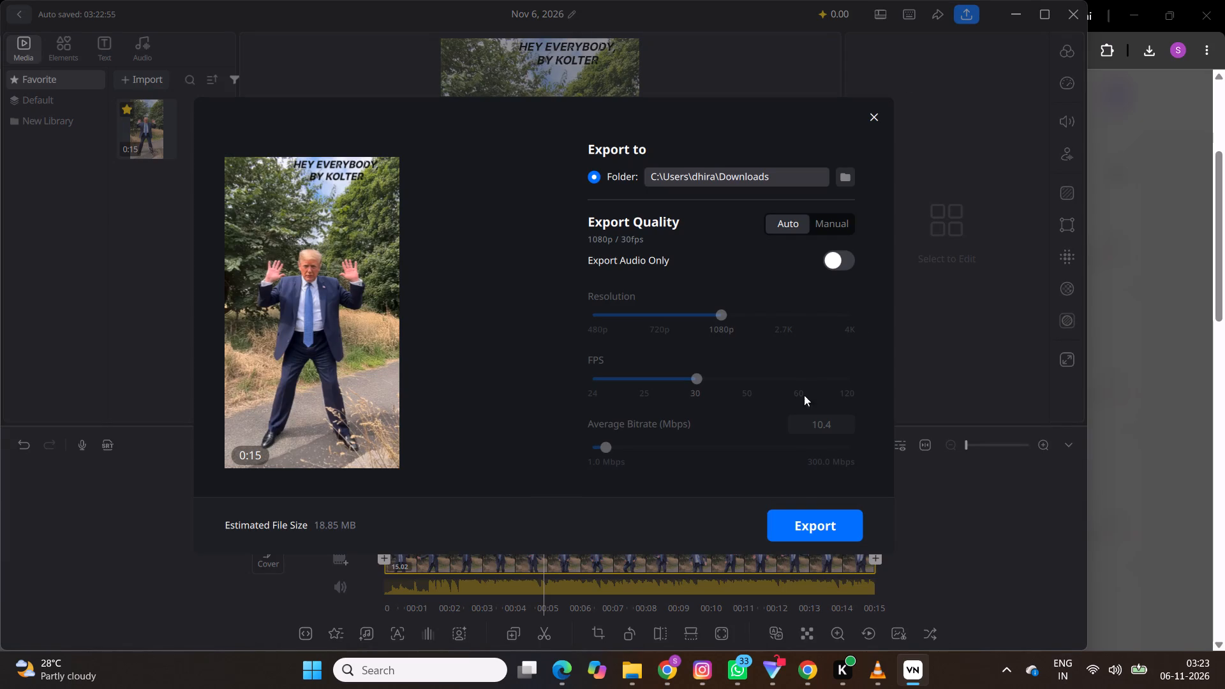
{"action": "left_click", "coordinate": [799, 525]}
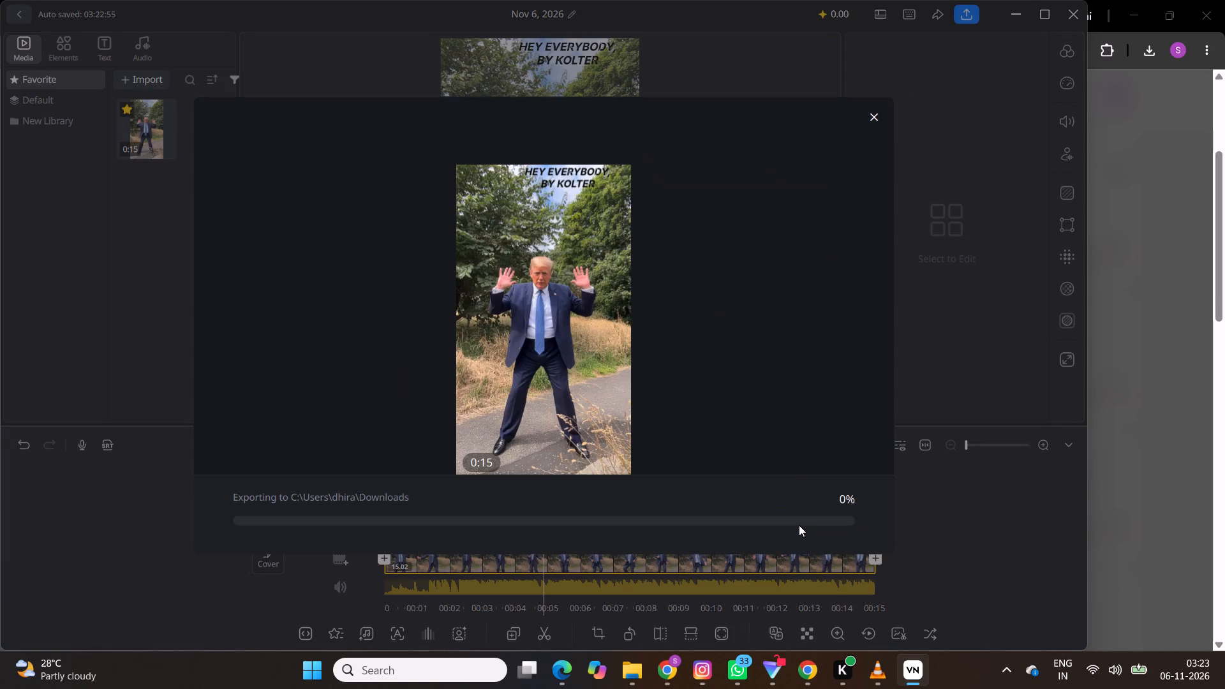
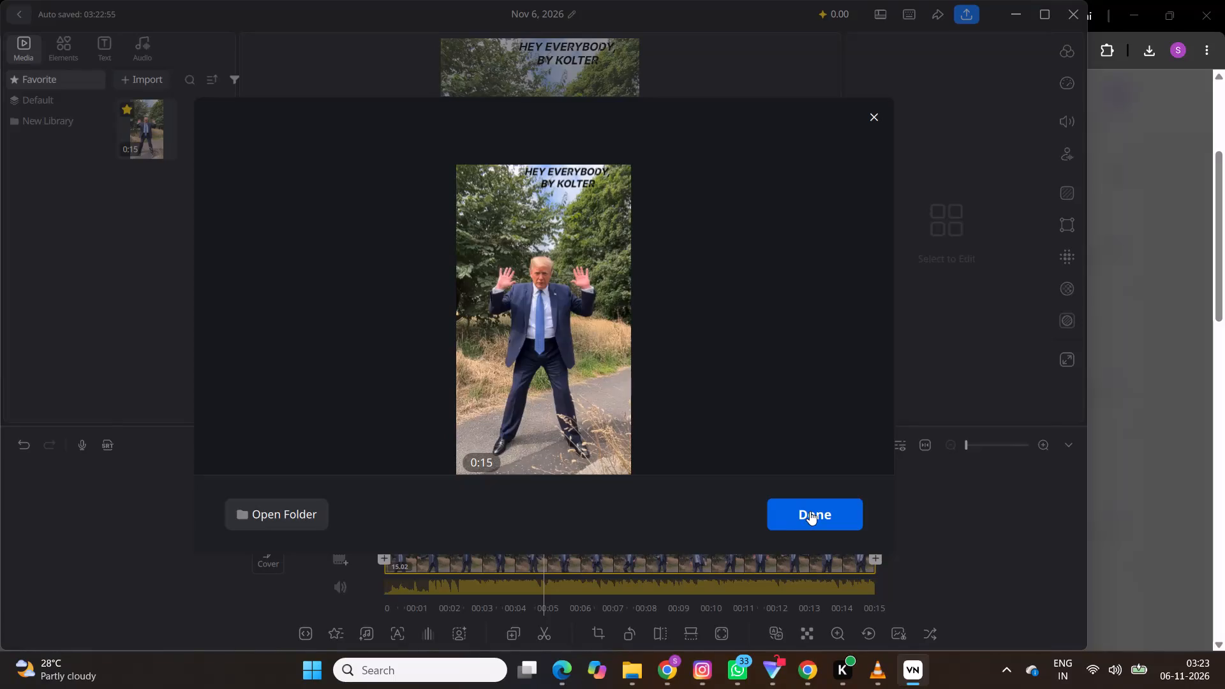
{"action": "left_click", "coordinate": [271, 508]}
{"action": "scroll", "coordinate": [484, 343], "scroll_direction": "up", "scroll_amount": 4}
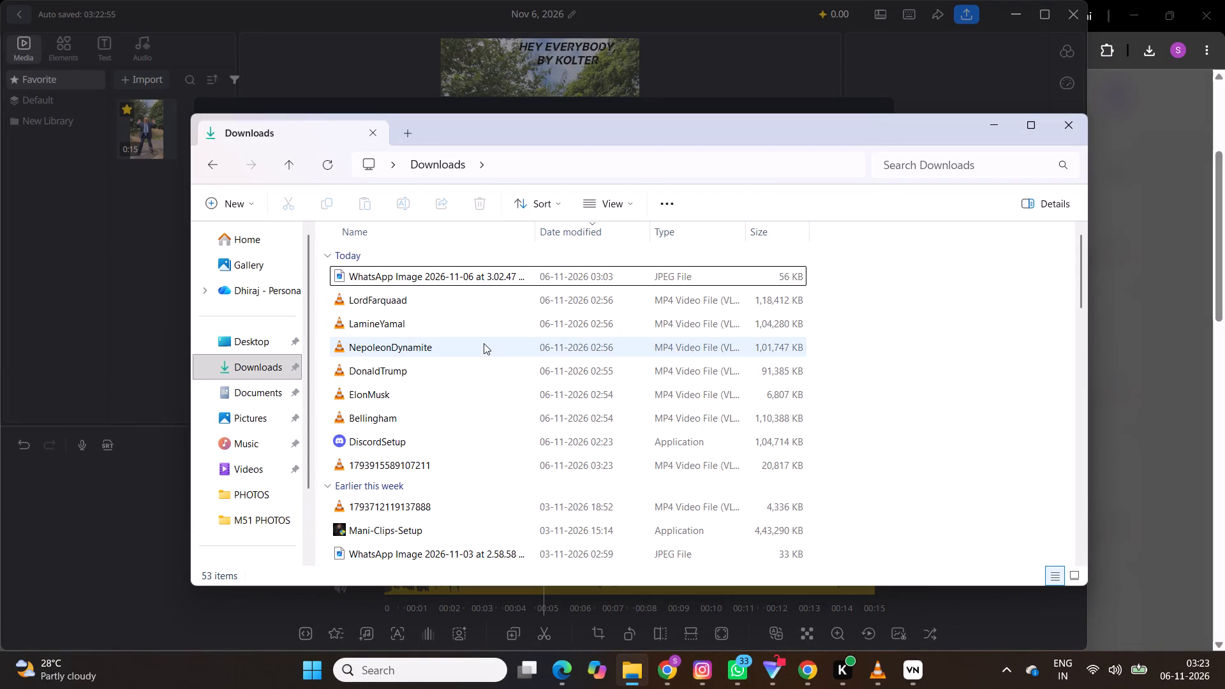
{"action": "left_click", "coordinate": [209, 165]}
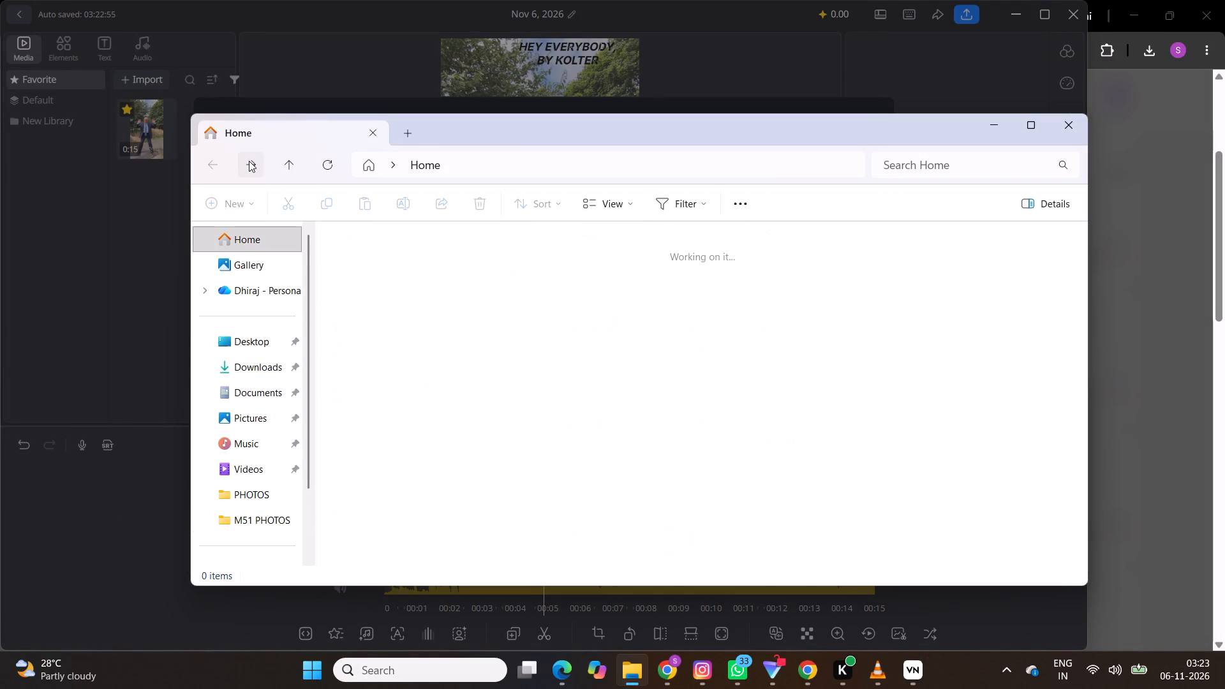
{"action": "left_click", "coordinate": [249, 161]}
{"action": "right_click", "coordinate": [462, 279]}
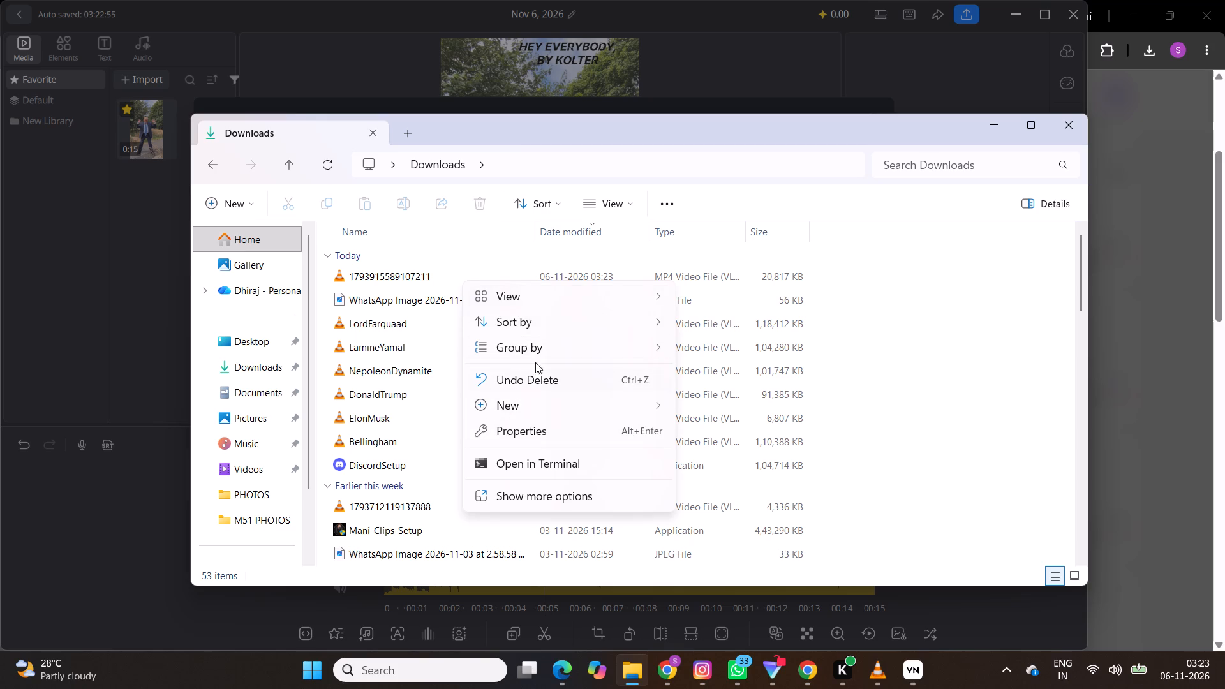
{"action": "right_click", "coordinate": [433, 274]}
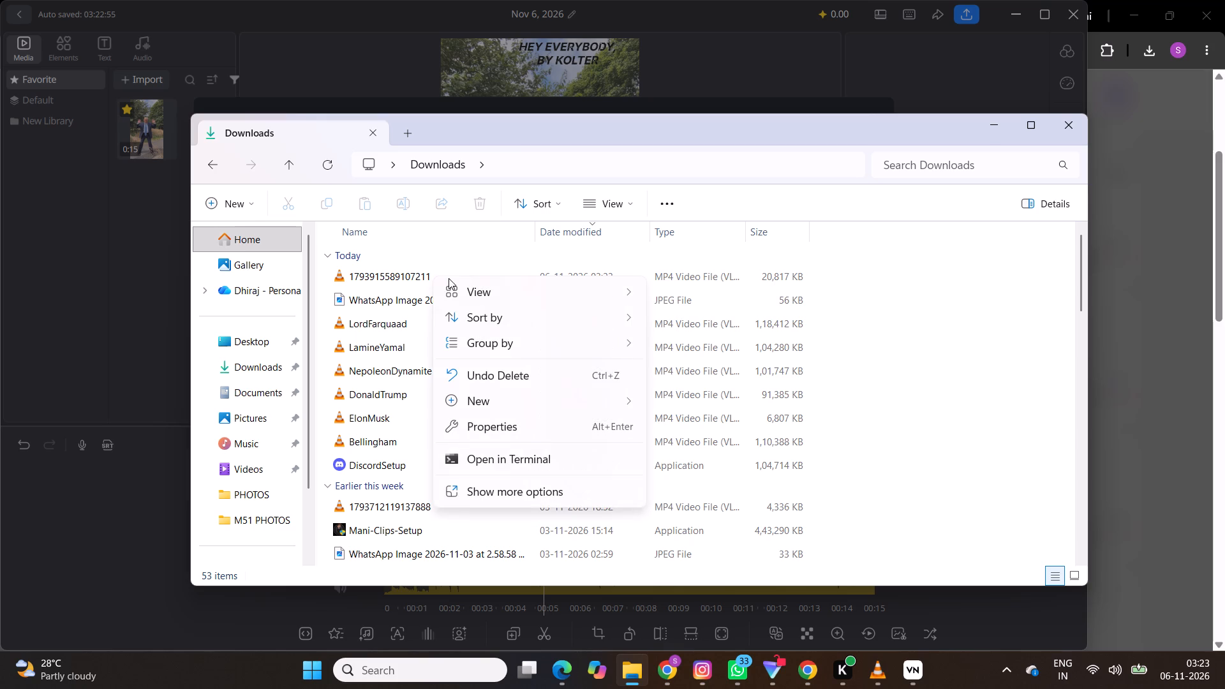
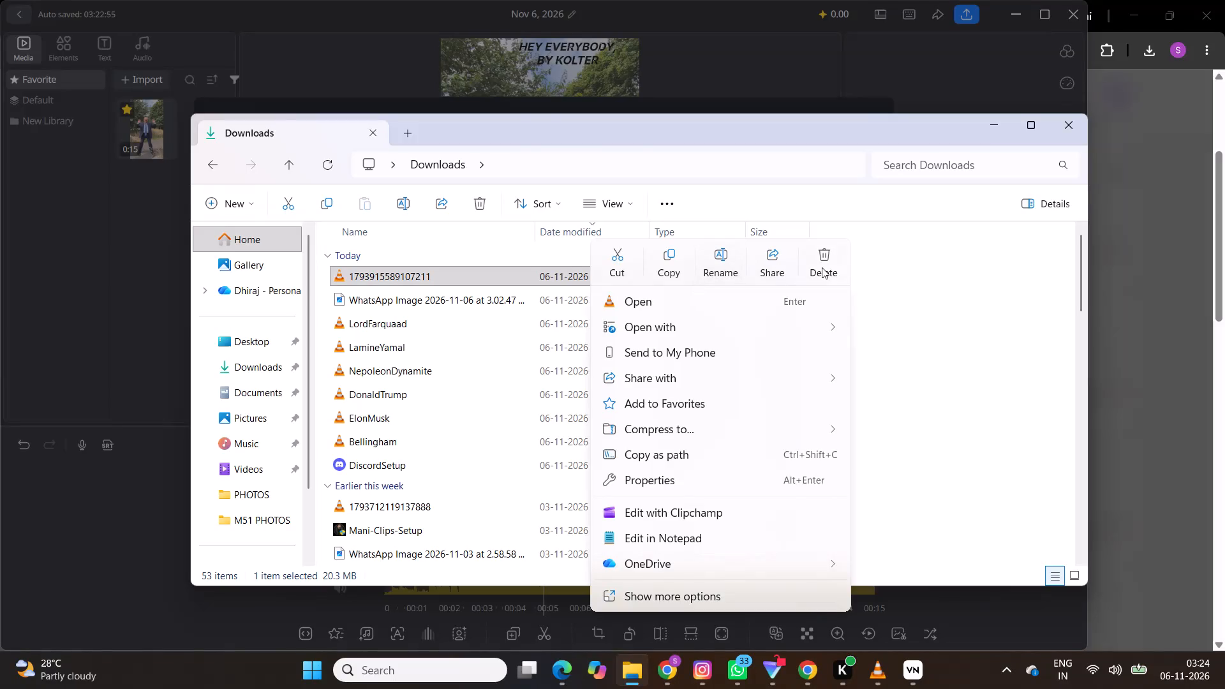
{"action": "left_click", "coordinate": [824, 267]}
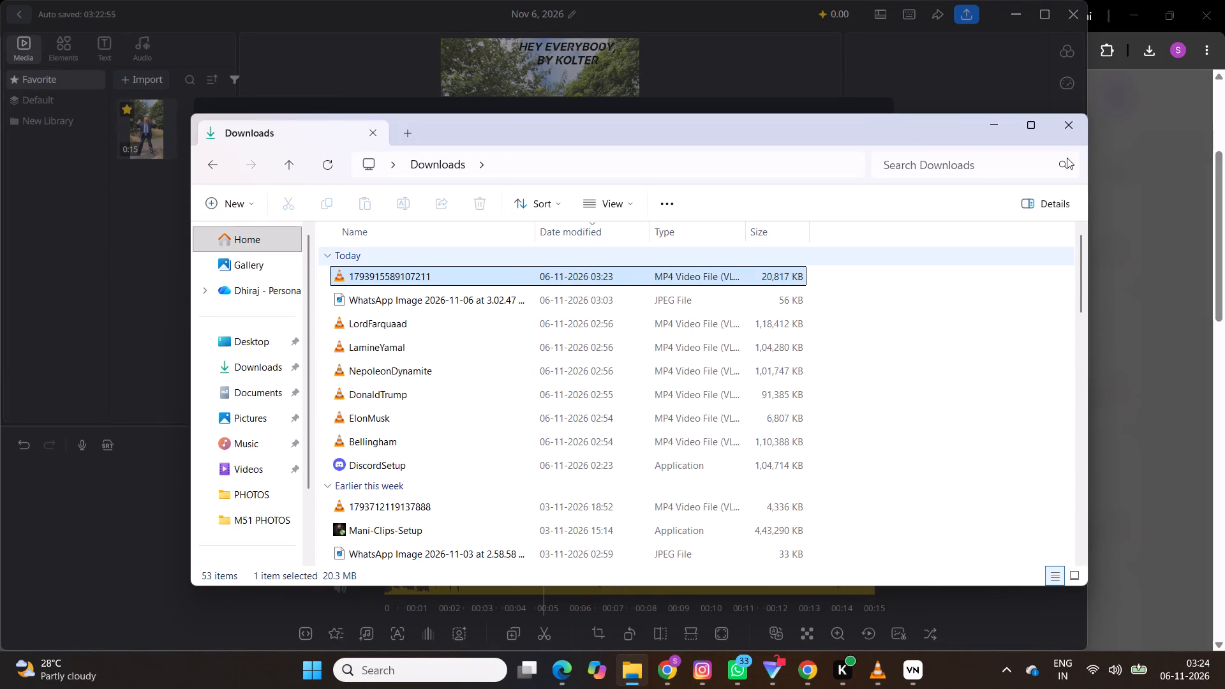
Switch to Chrome and open the Hey Everybody [CLIPPING] campaign on Clipster to check its requirements.
{"action": "left_click", "coordinate": [1097, 295]}
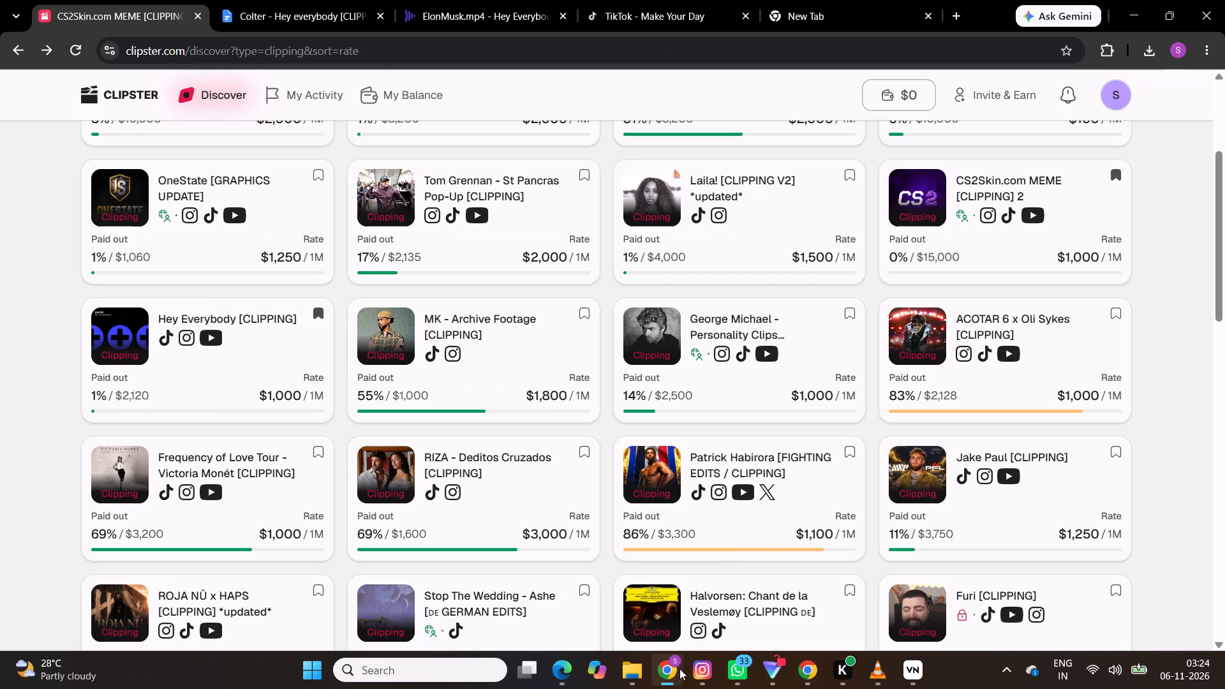
{"action": "left_click", "coordinate": [195, 354]}
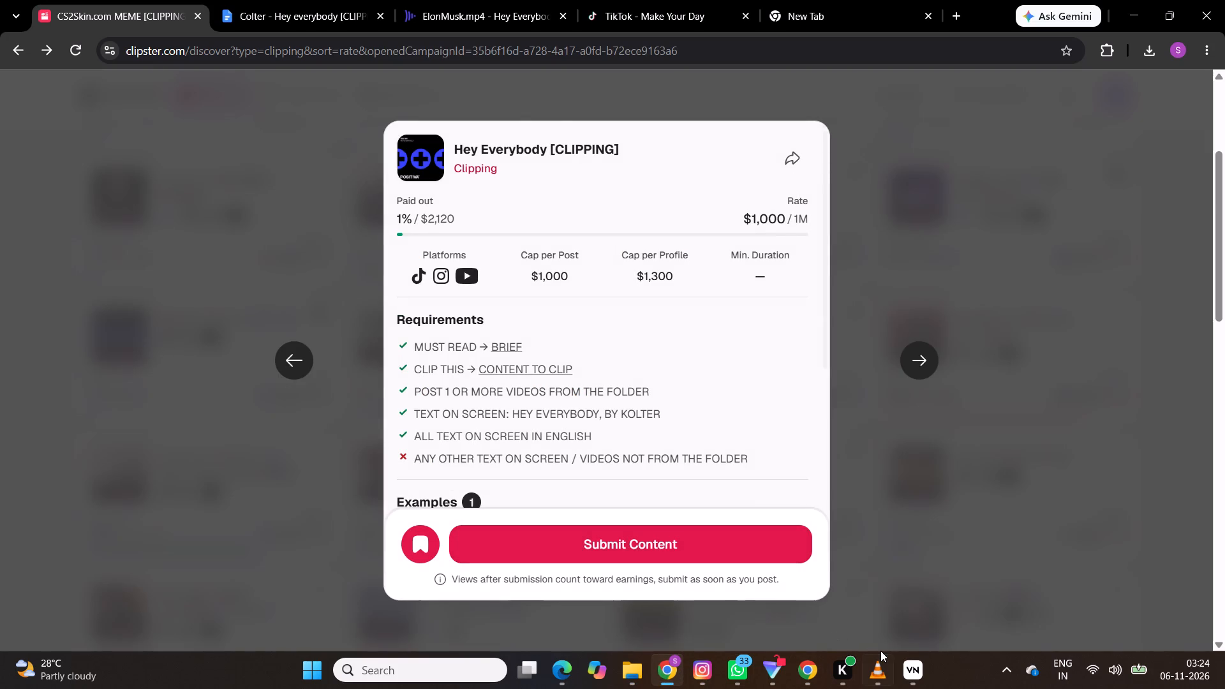
Switch back to the VN editor, where the exported dance video is previewed.
{"action": "left_click", "coordinate": [912, 674]}
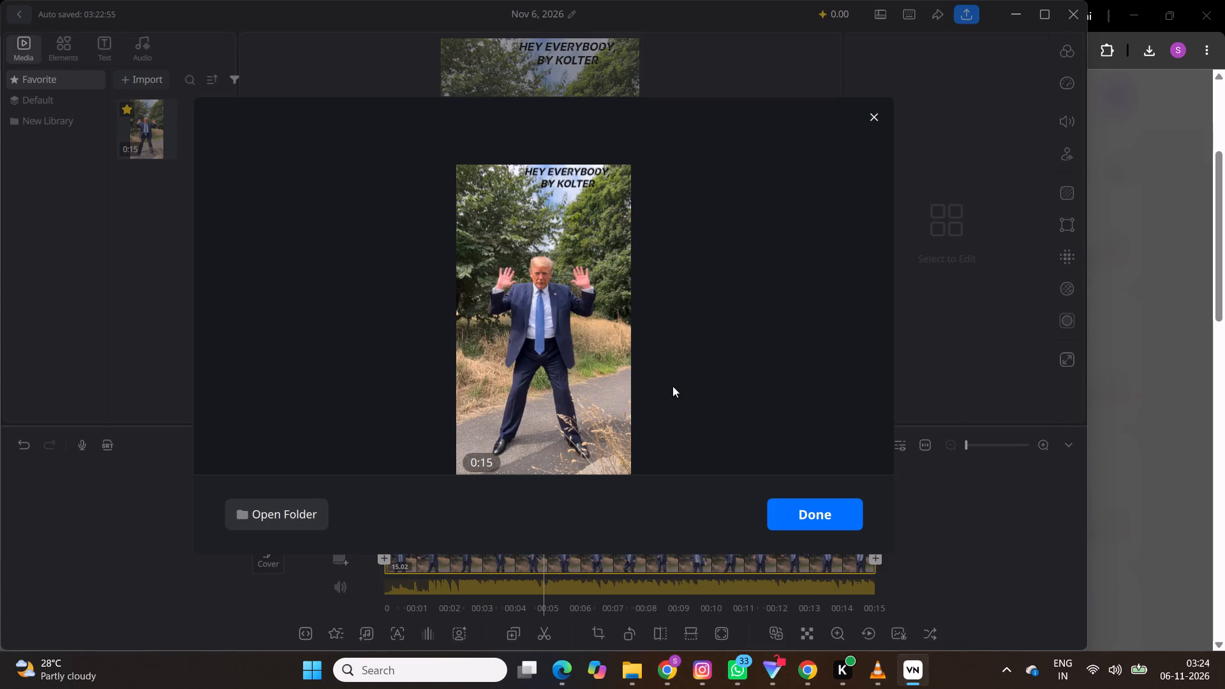
Close the export result, return to the project list, and delete the Nov 6, 2026 project.
{"action": "left_click", "coordinate": [875, 115]}
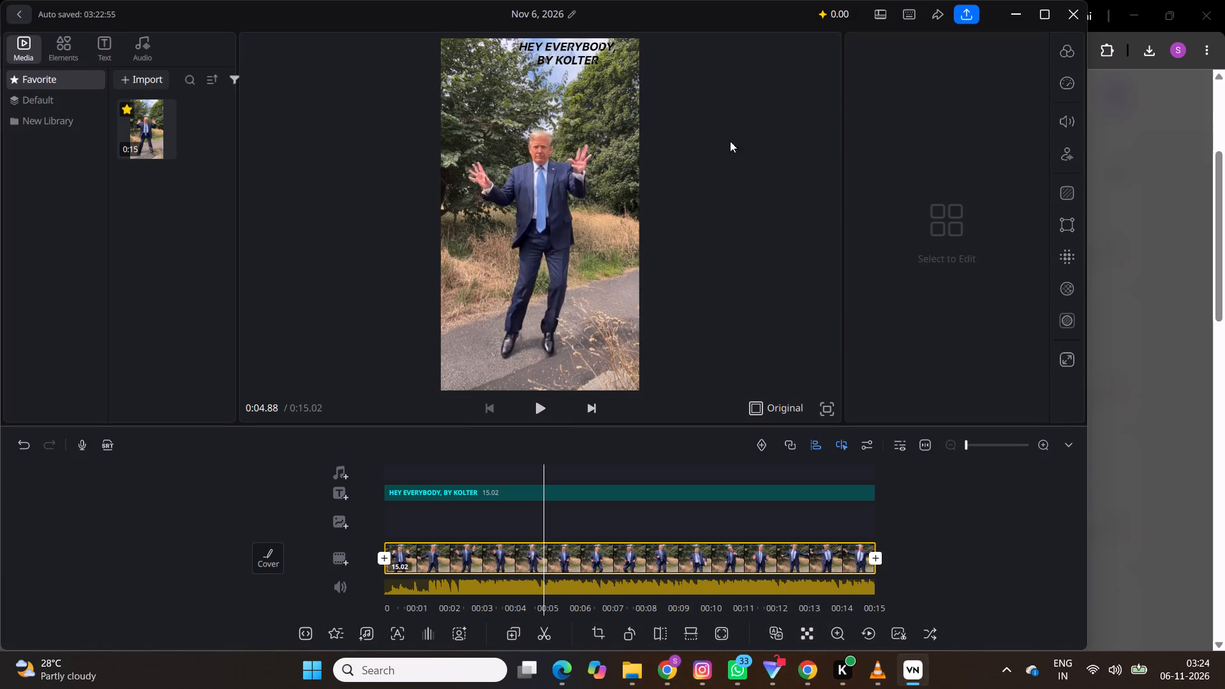
{"action": "left_click", "coordinate": [14, 14]}
{"action": "right_click", "coordinate": [292, 277]}
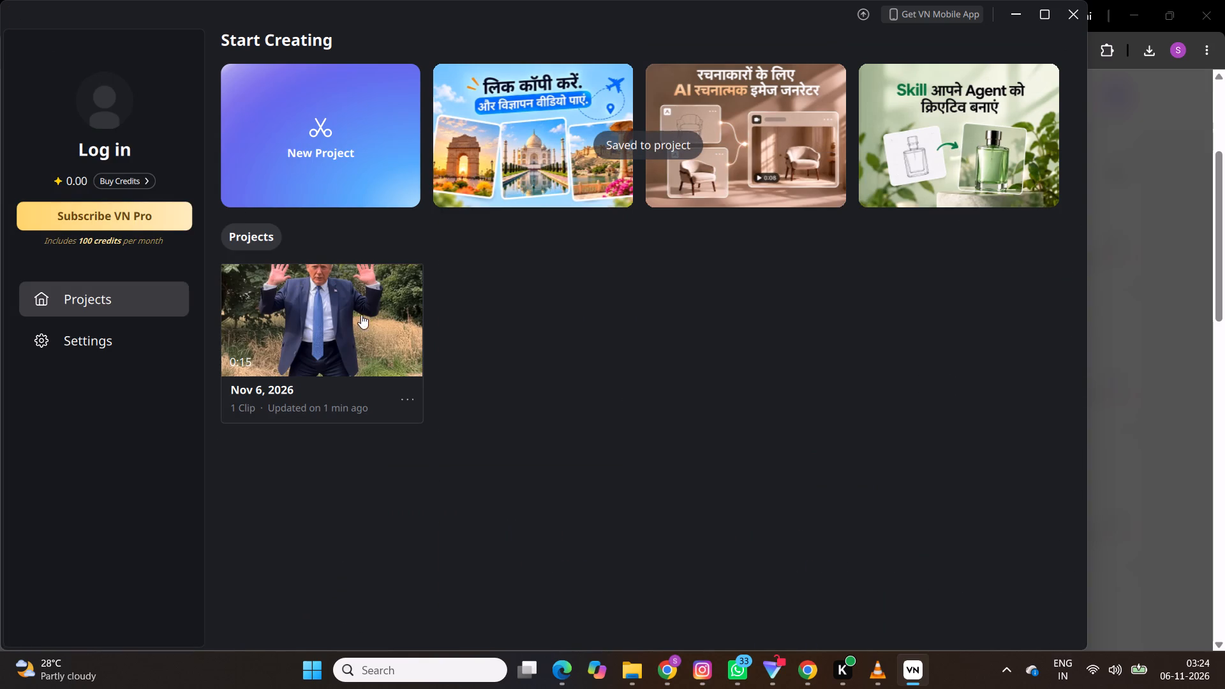
{"action": "left_click", "coordinate": [408, 400]}
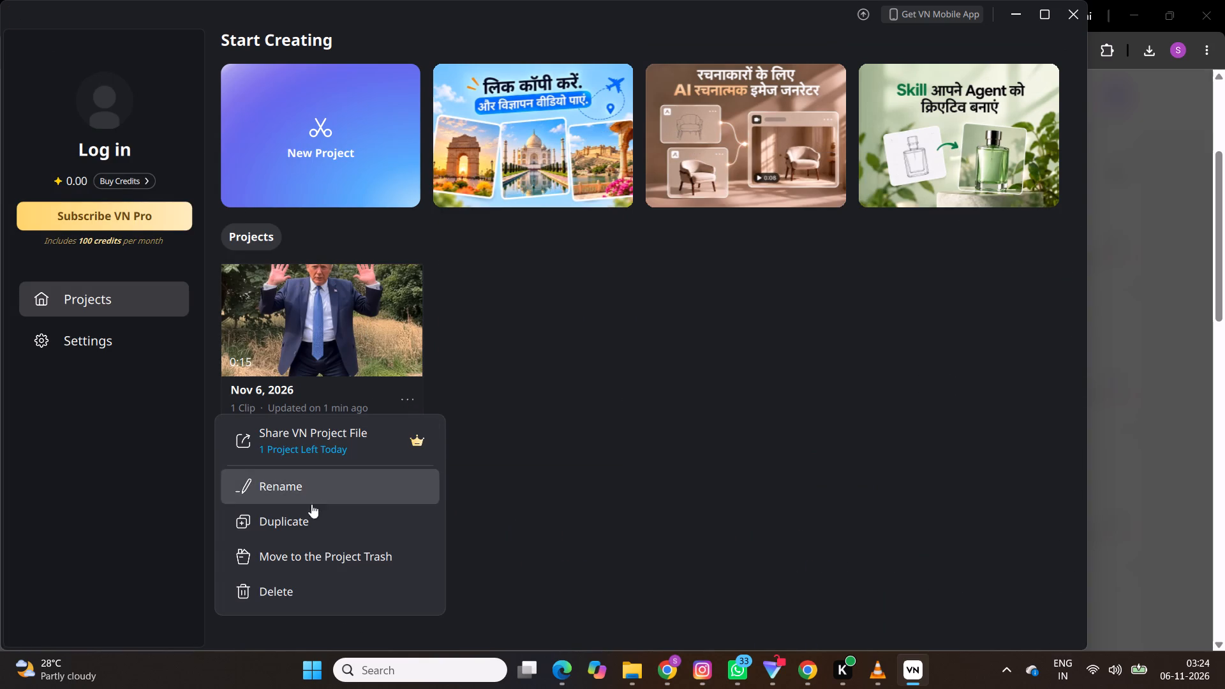
{"action": "left_click", "coordinate": [278, 597]}
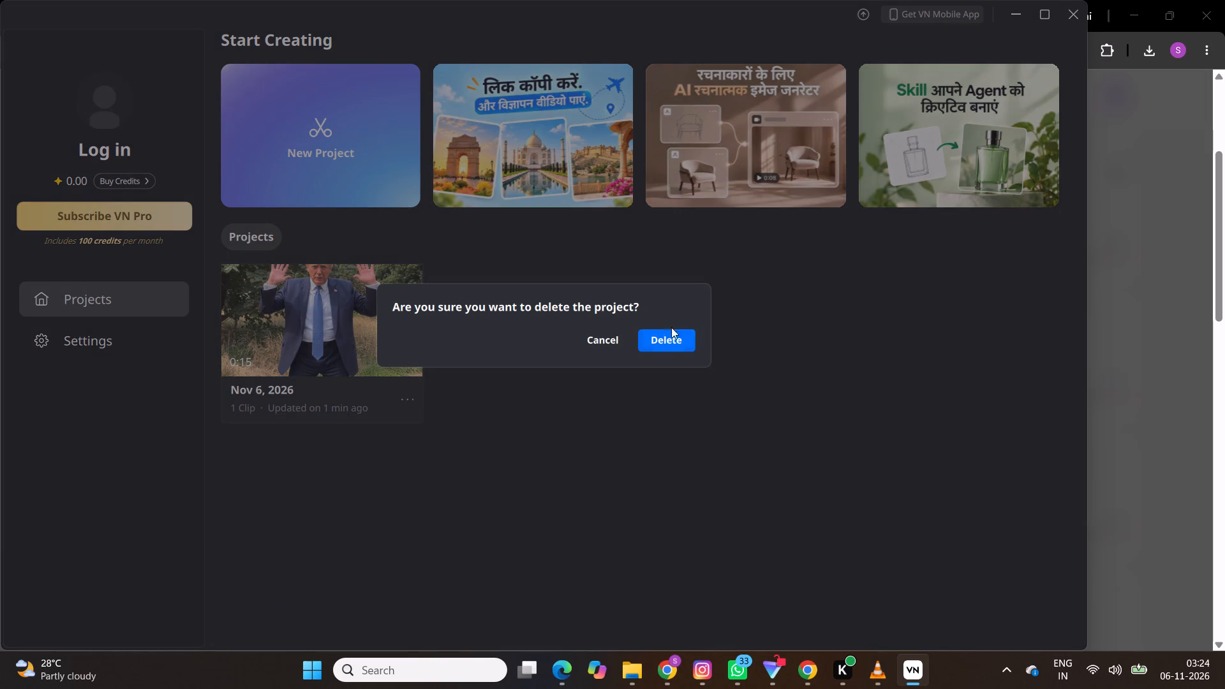
{"action": "left_click", "coordinate": [668, 336]}
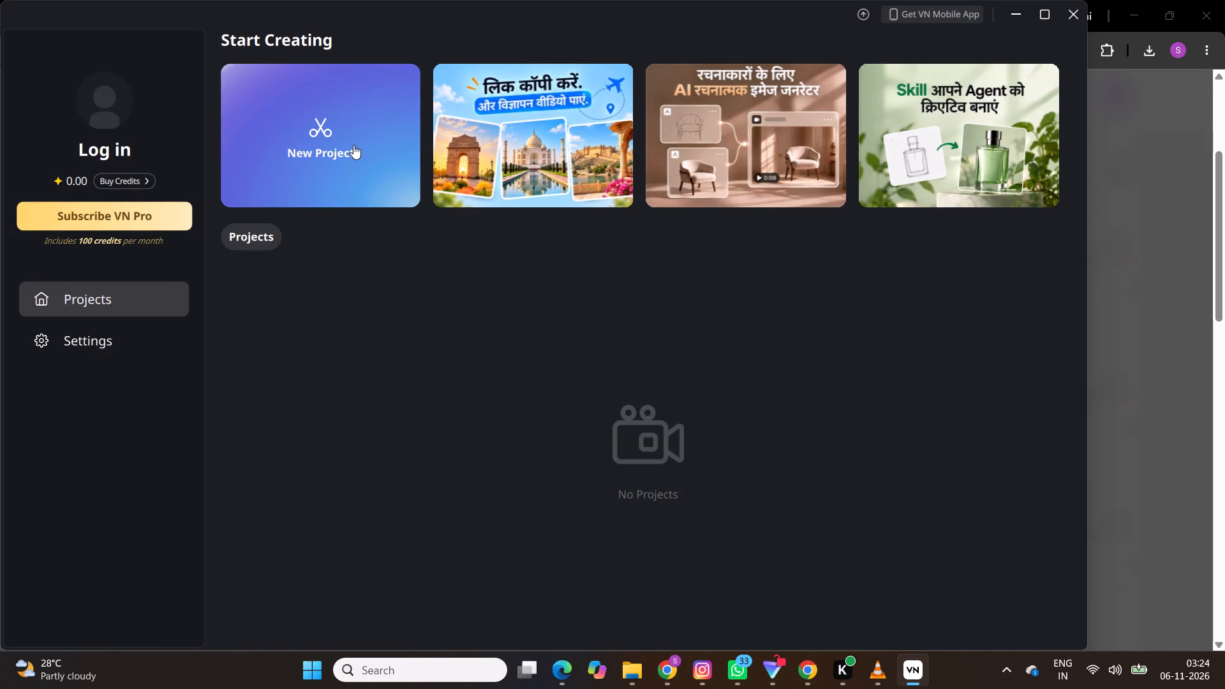
Create a new video project.
{"action": "left_click", "coordinate": [350, 147]}
{"action": "left_click", "coordinate": [344, 159]}
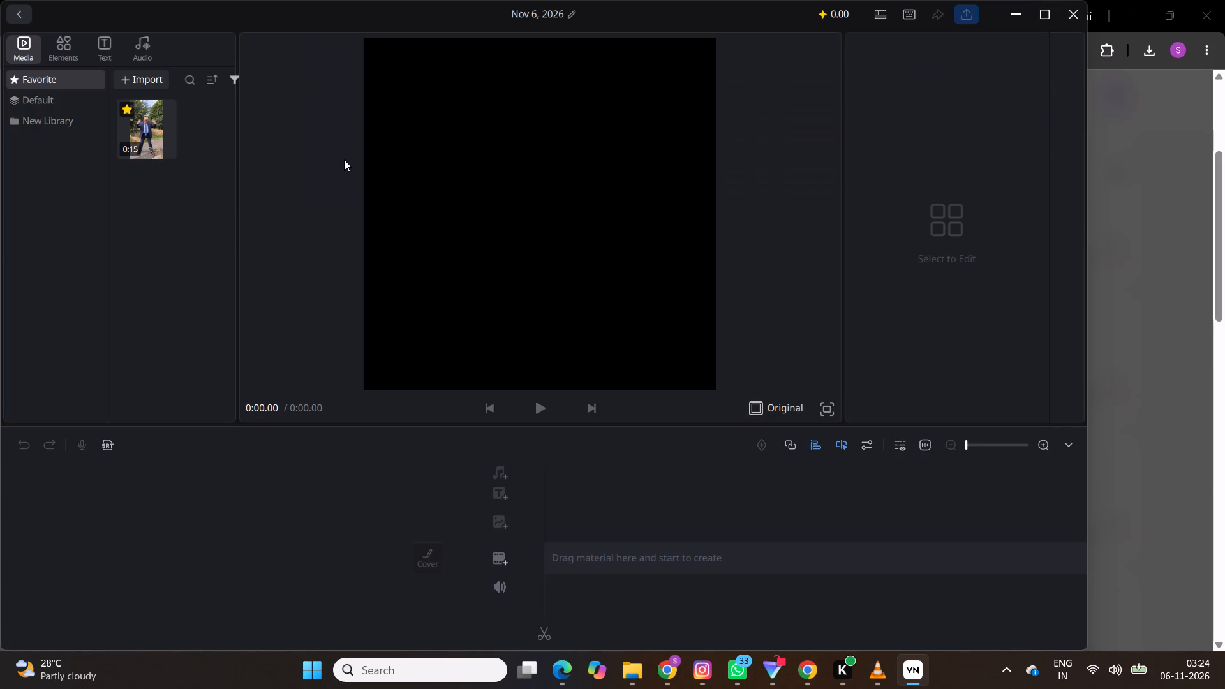
Delete the DonaldTrump clip from the favorite media library.
{"action": "right_click", "coordinate": [152, 125]}
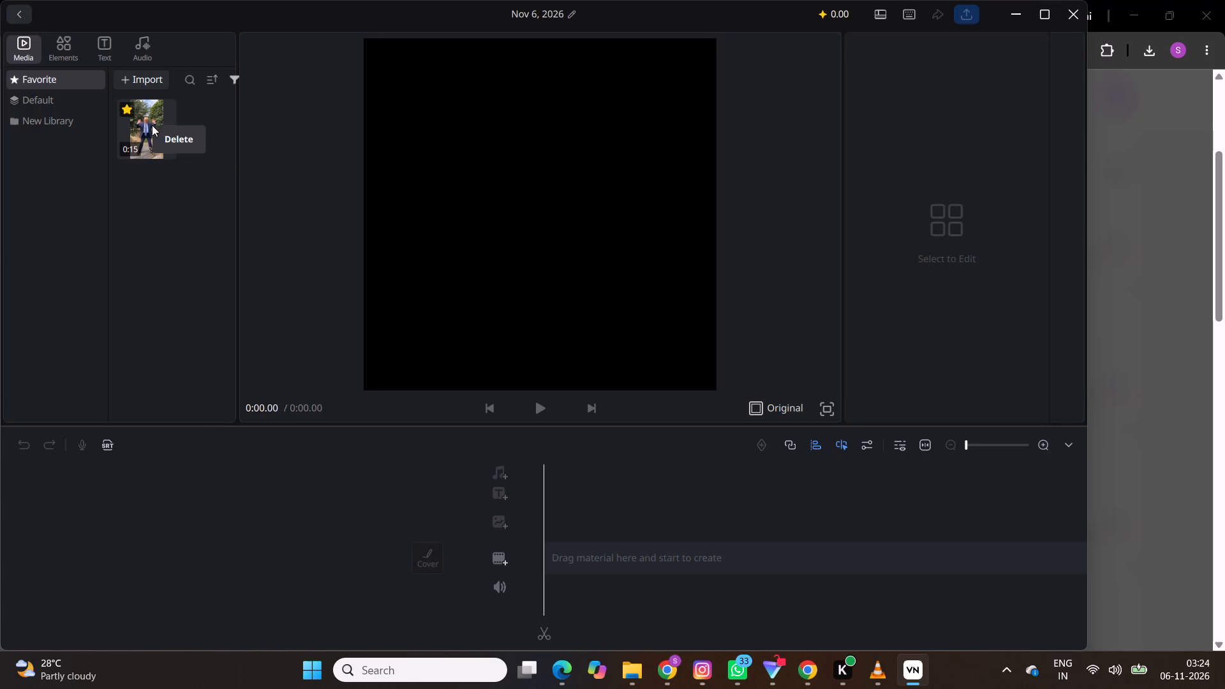
{"action": "left_click", "coordinate": [166, 131]}
{"action": "left_click", "coordinate": [166, 131]}
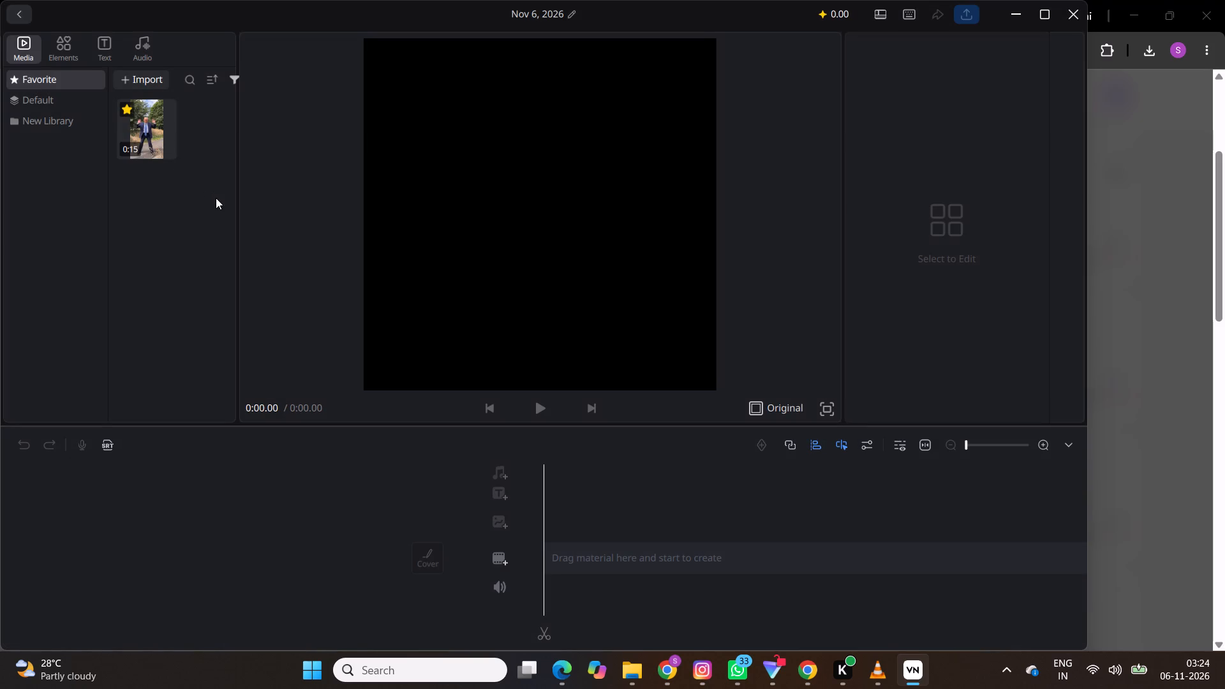
{"action": "left_click", "coordinate": [157, 137]}
{"action": "right_click", "coordinate": [154, 130]}
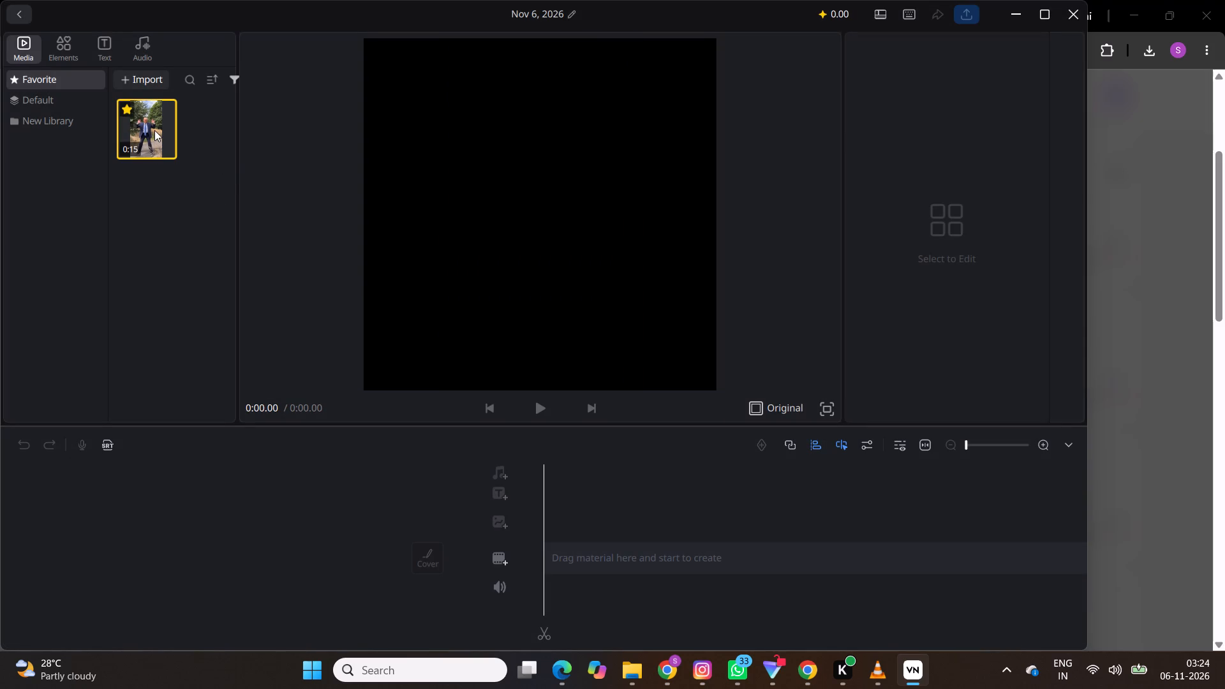
{"action": "left_click", "coordinate": [195, 150]}
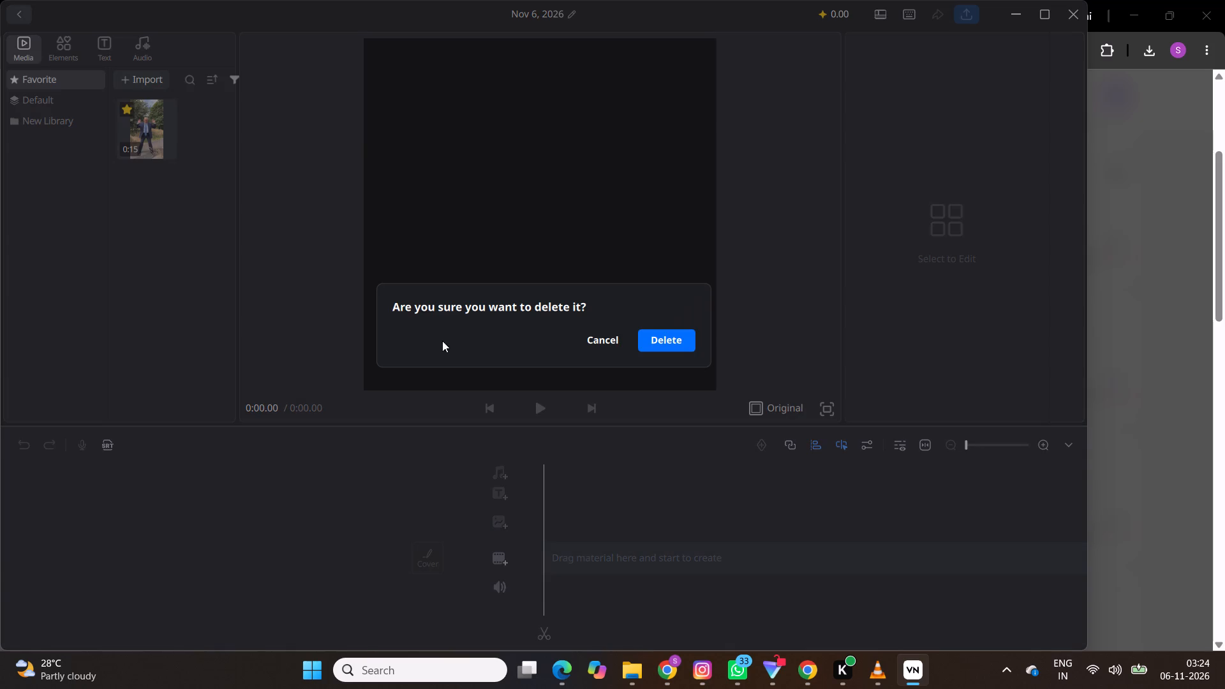
{"action": "left_click", "coordinate": [679, 334]}
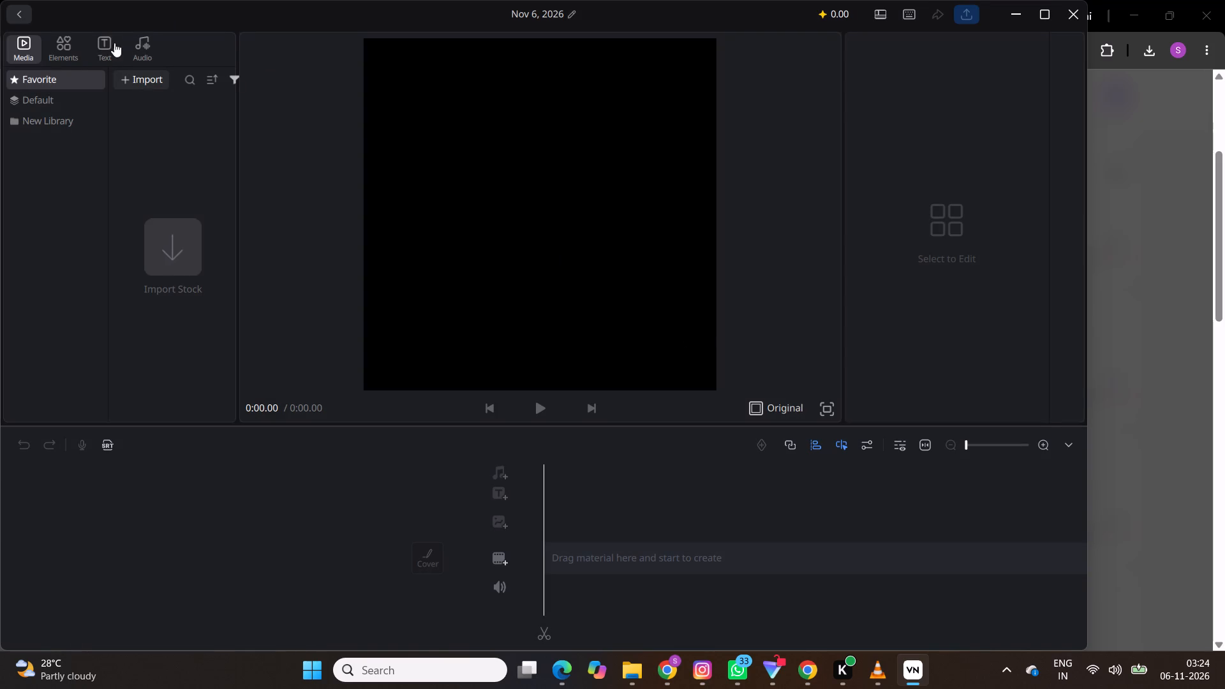
Import the ElonMusk video from the Downloads folder into the media library.
{"action": "left_click", "coordinate": [186, 234]}
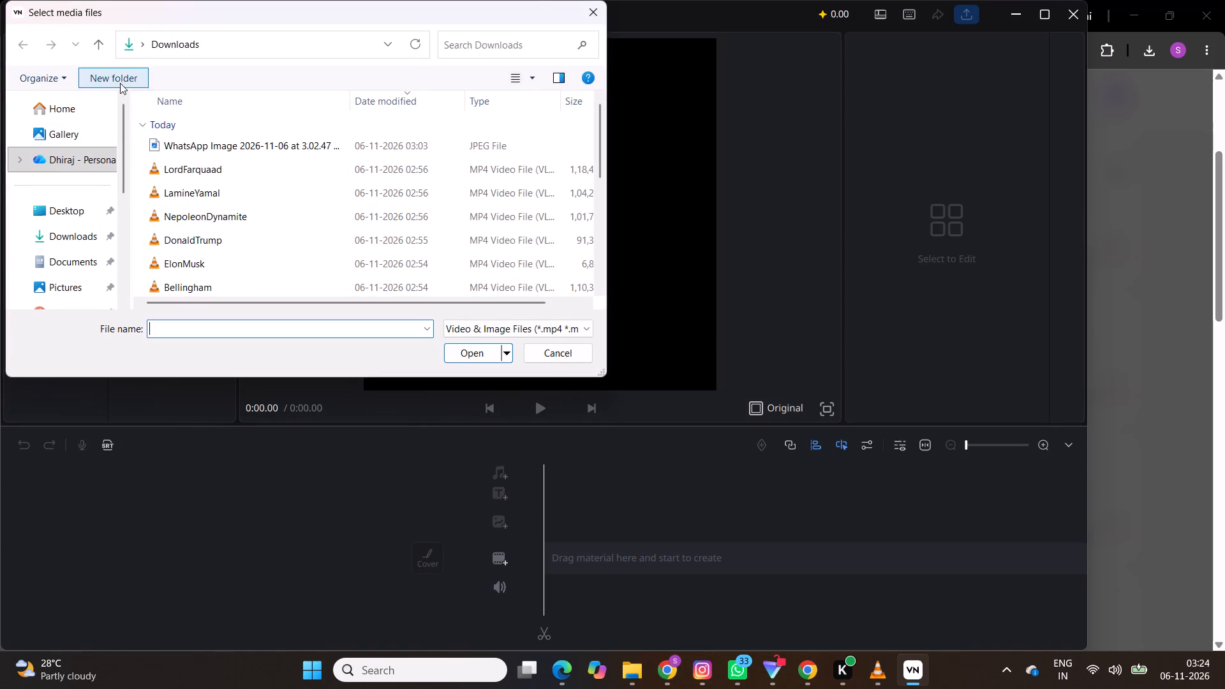
{"action": "scroll", "coordinate": [207, 211], "scroll_direction": "up", "scroll_amount": 2}
{"action": "scroll", "coordinate": [223, 191], "scroll_direction": "down", "scroll_amount": 1}
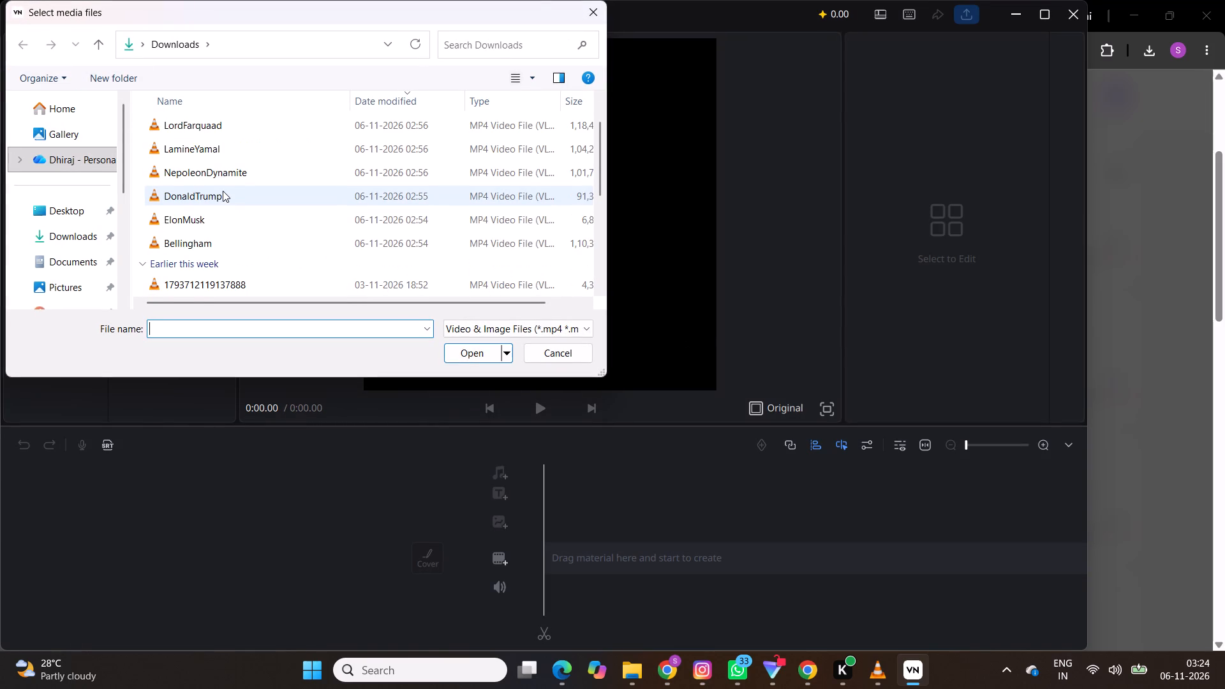
{"action": "scroll", "coordinate": [223, 191], "scroll_direction": "down", "scroll_amount": 1}
{"action": "double_click", "coordinate": [200, 222]}
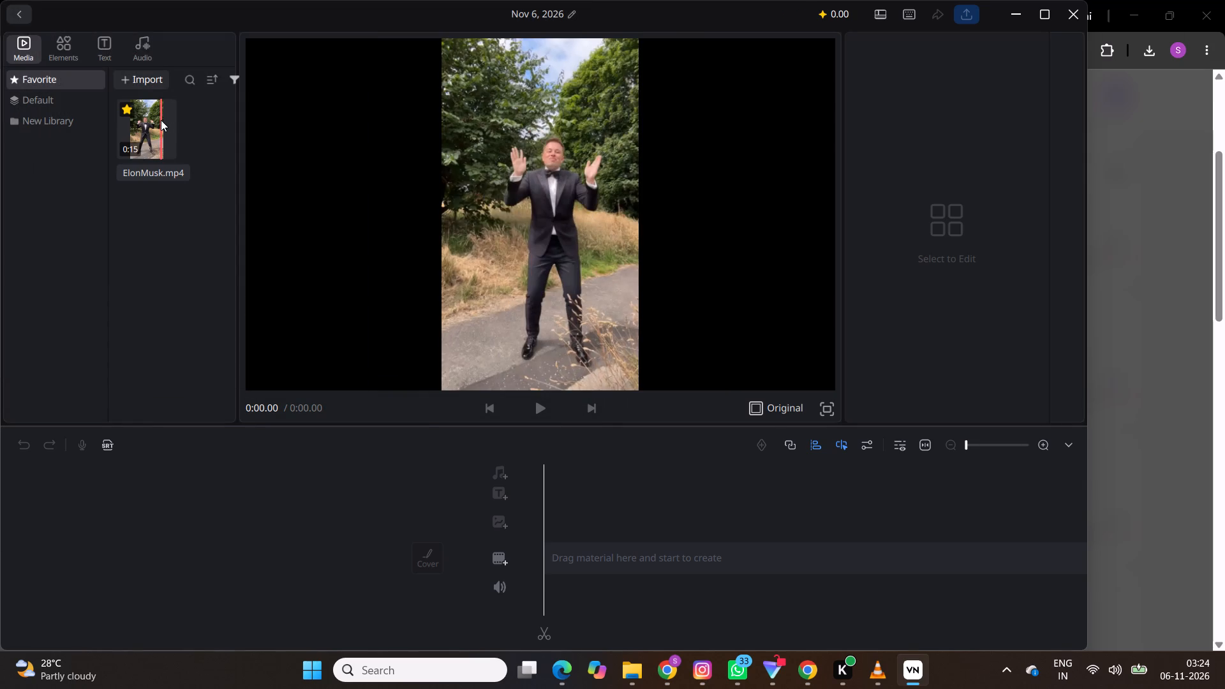
Place the ElonMusk clip on the main video track of the timeline.
{"action": "right_click", "coordinate": [161, 120]}
{"action": "left_click", "coordinate": [145, 141]}
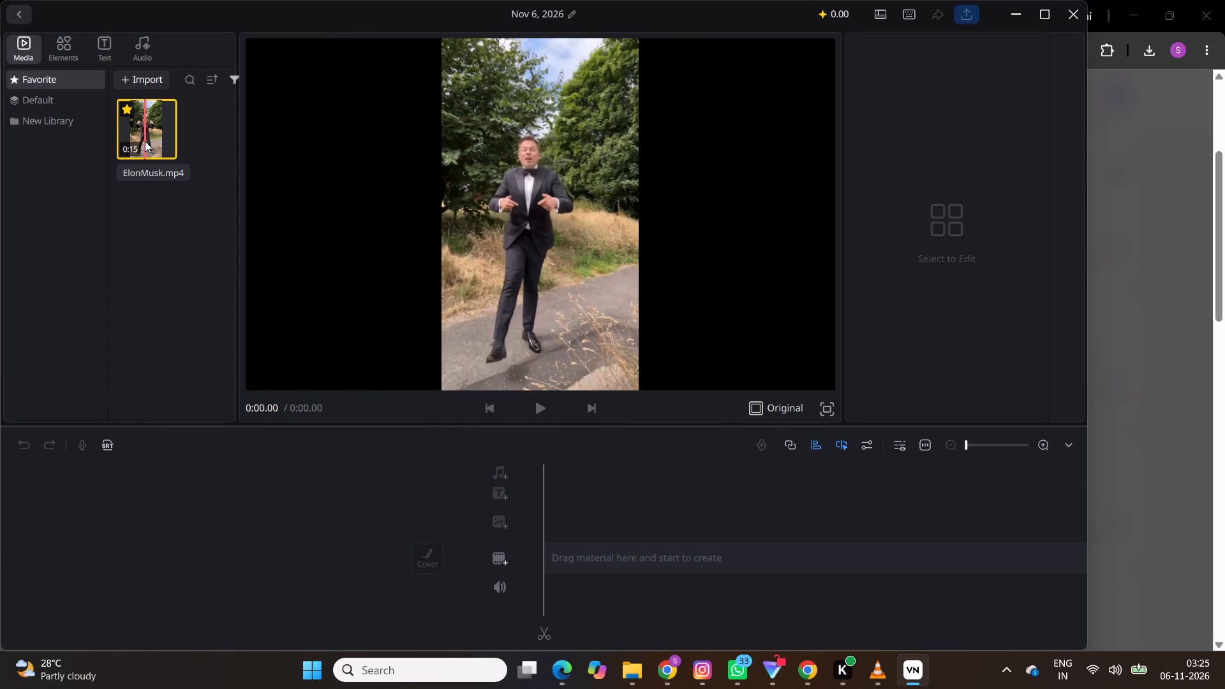
{"action": "left_click_drag", "start_coordinate": [145, 141], "coordinate": [606, 564]}
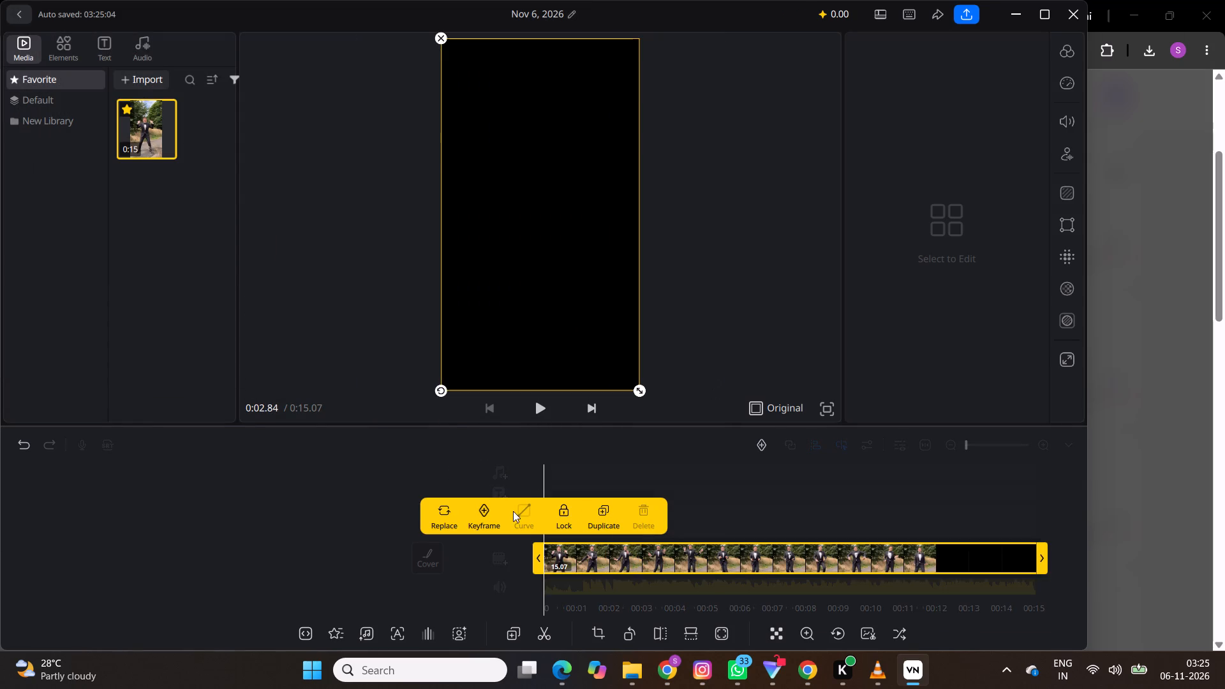
{"action": "left_click", "coordinate": [682, 484]}
Add a title at the start of the clip with the text "HEY EVERYBODY, BY KOLTER".
{"action": "left_click", "coordinate": [493, 491]}
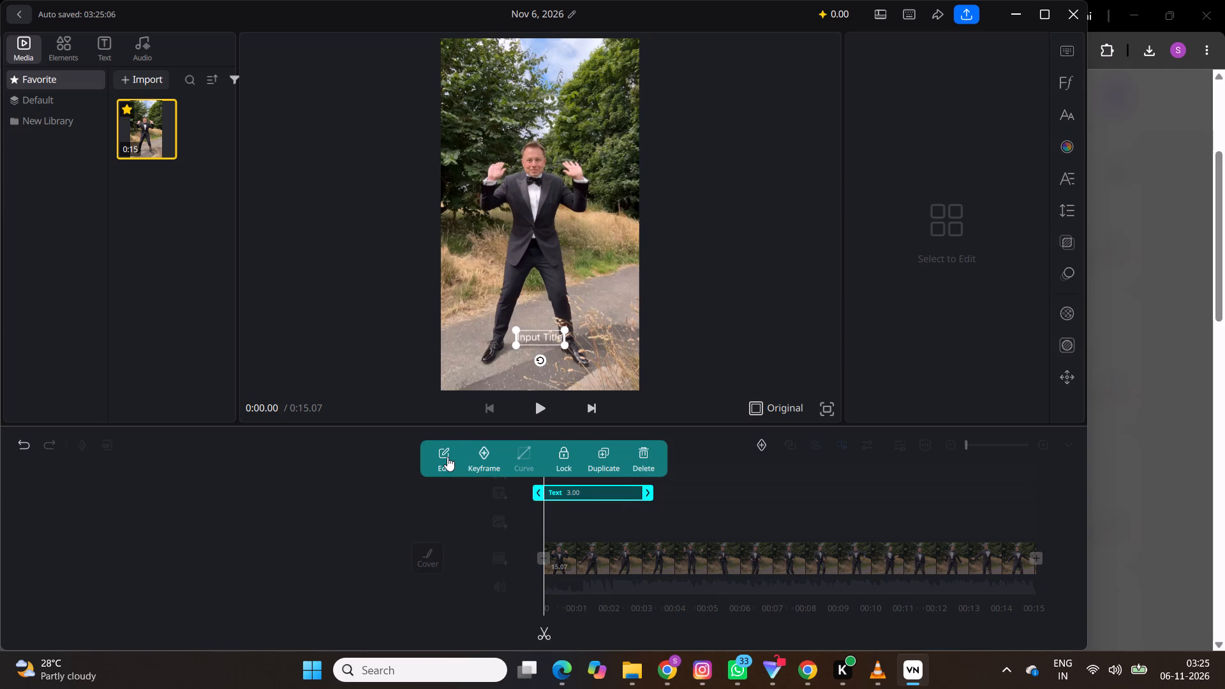
{"action": "left_click", "coordinate": [447, 457]}
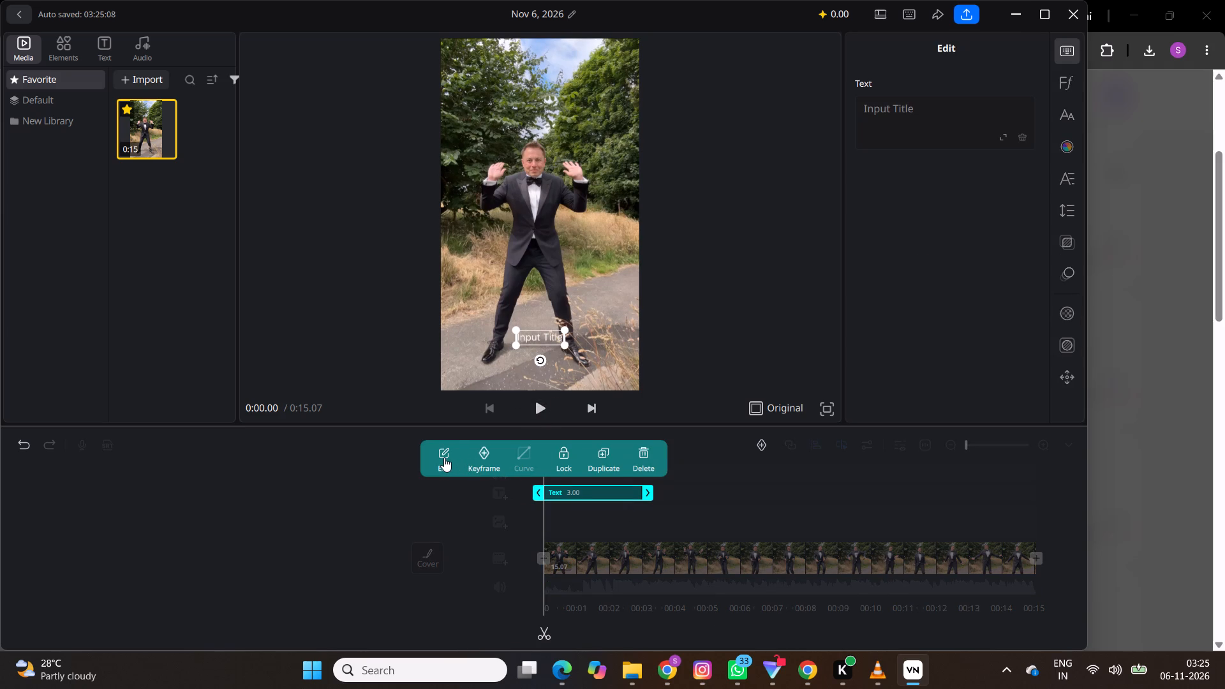
{"action": "left_click", "coordinate": [444, 457]}
{"action": "left_click", "coordinate": [450, 454]}
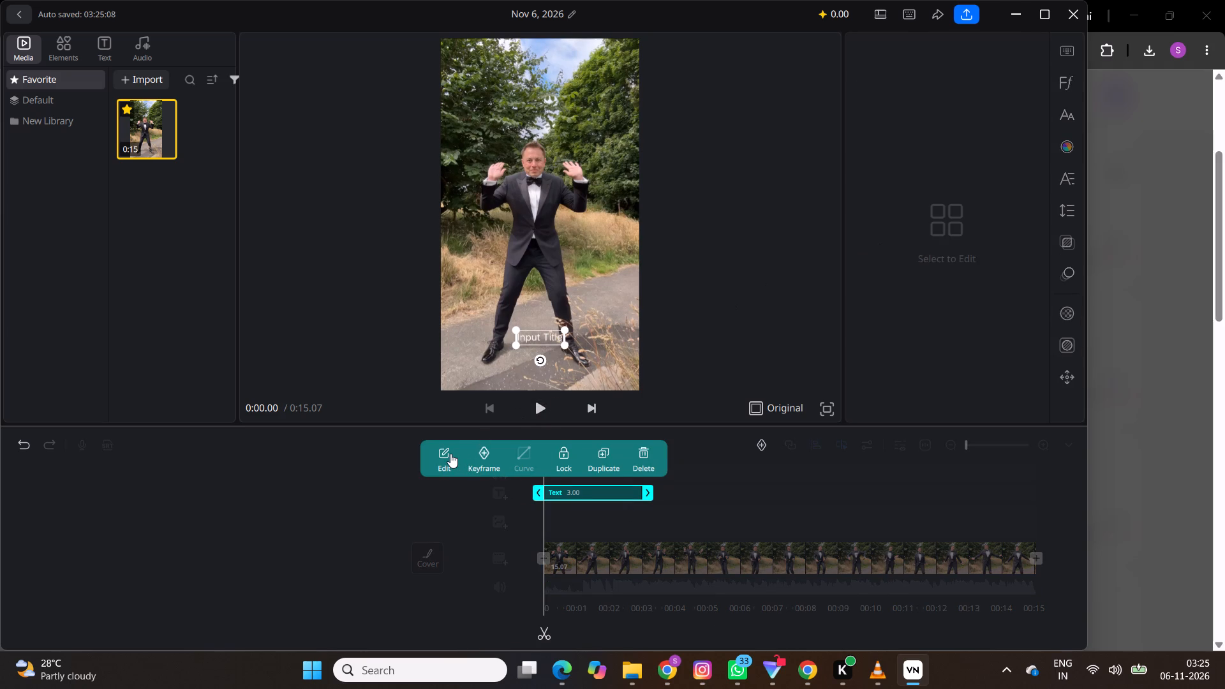
{"action": "left_click", "coordinate": [919, 113]}
{"action": "right_click", "coordinate": [919, 113]}
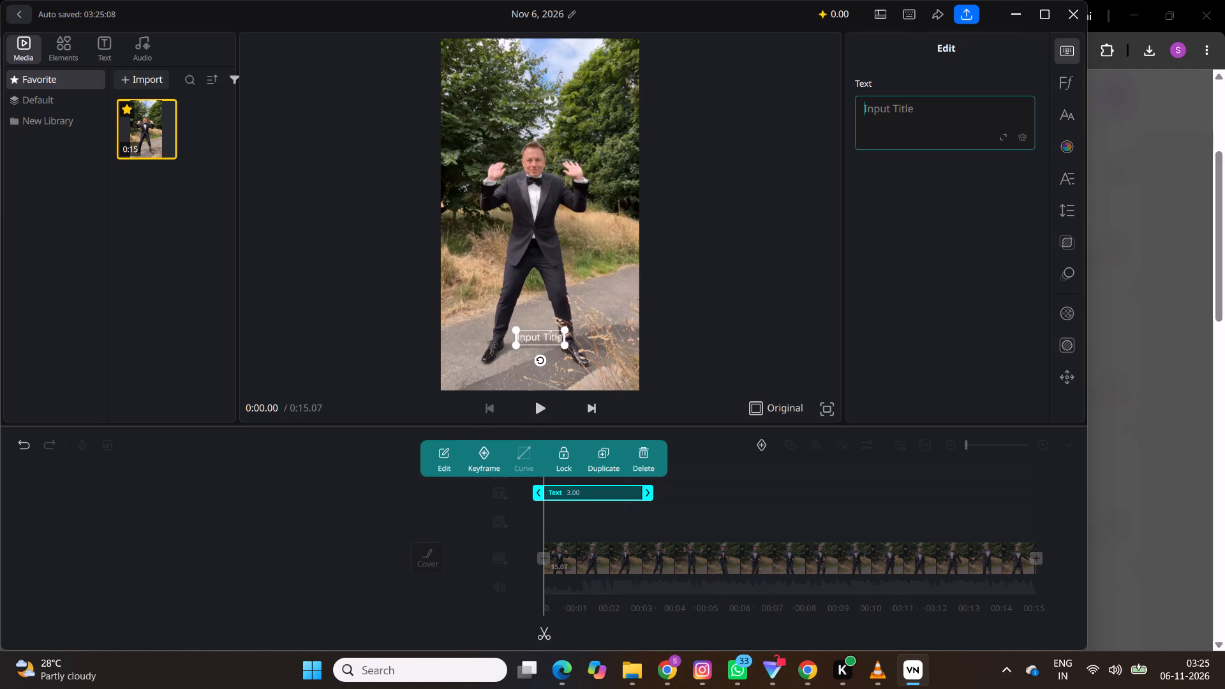
{"action": "right_click_drag", "start_coordinate": [890, 121], "coordinate": [890, 105]}
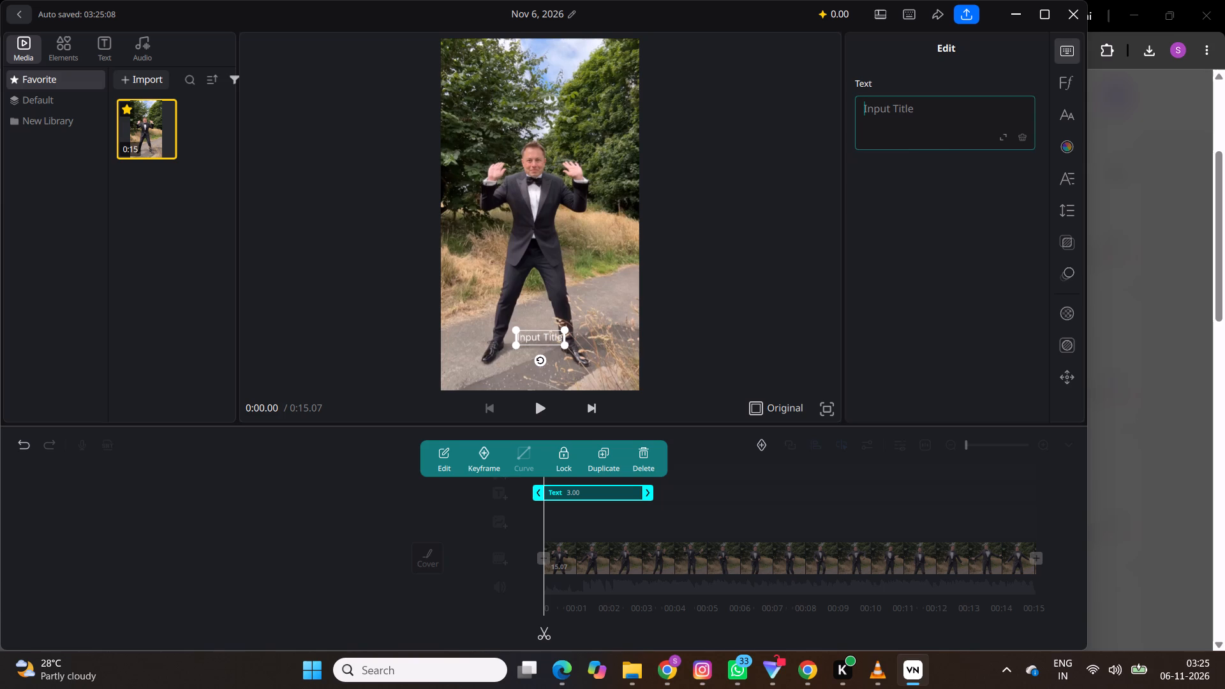
{"action": "left_click", "coordinate": [887, 119]}
{"action": "left_click", "coordinate": [887, 119]}
{"action": "left_click", "coordinate": [887, 119]}
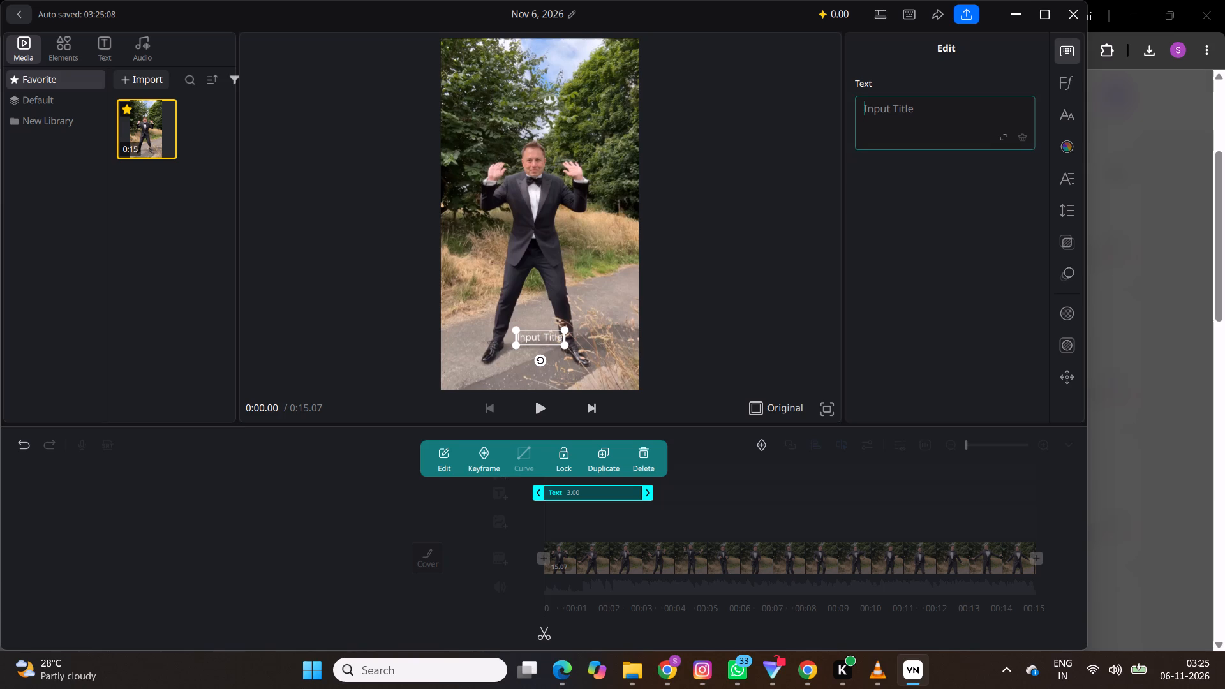
{"action": "left_click", "coordinate": [887, 119]}
{"action": "key", "text": "ctrl+v"}
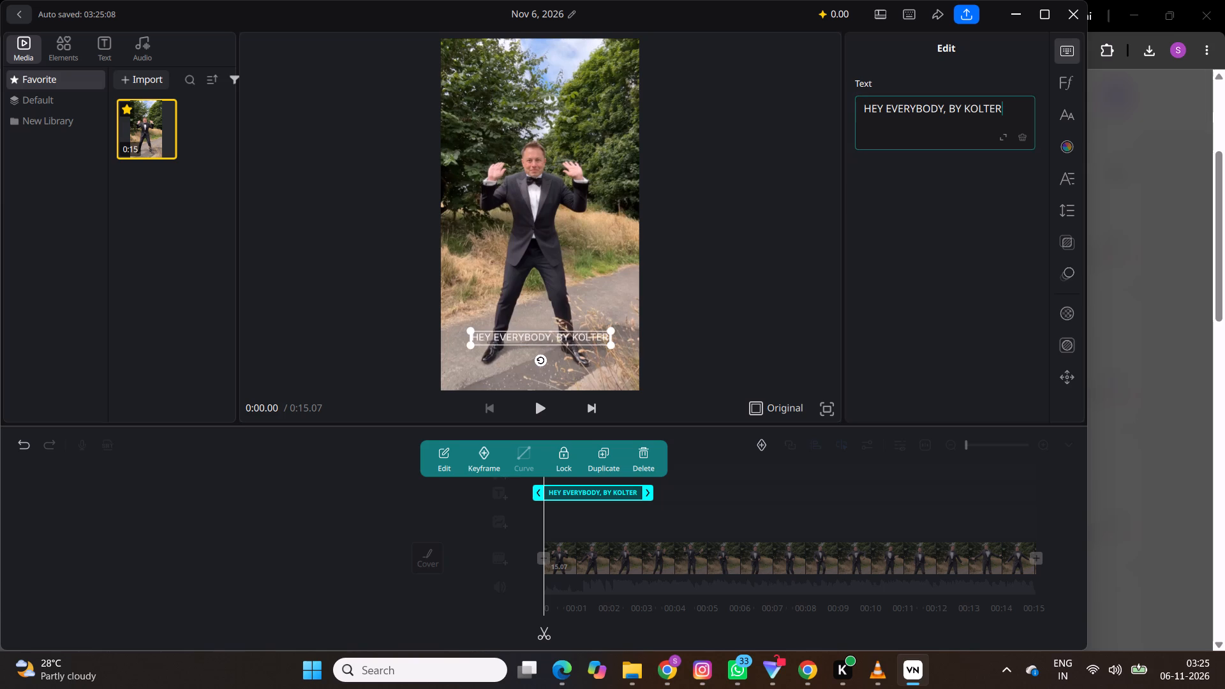
Set the title's font style to Semi Bold Italic and its font size to 22.
{"action": "left_click", "coordinate": [1068, 84]}
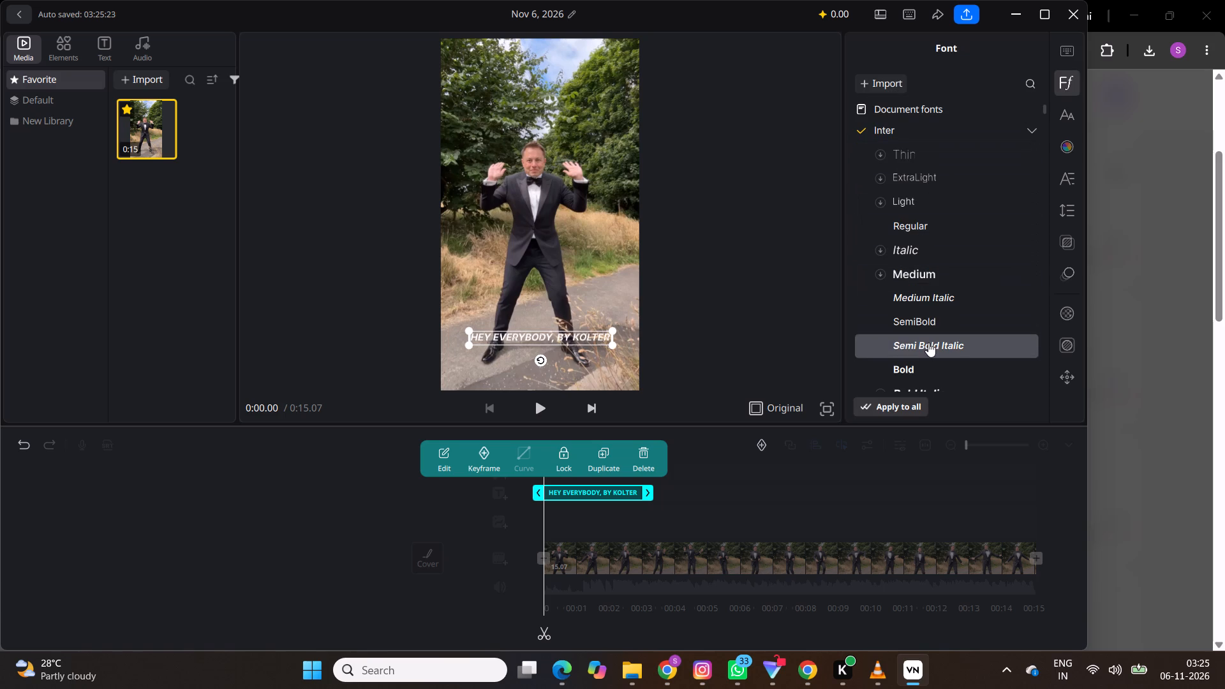
{"action": "left_click", "coordinate": [928, 343]}
{"action": "left_click", "coordinate": [1071, 117]}
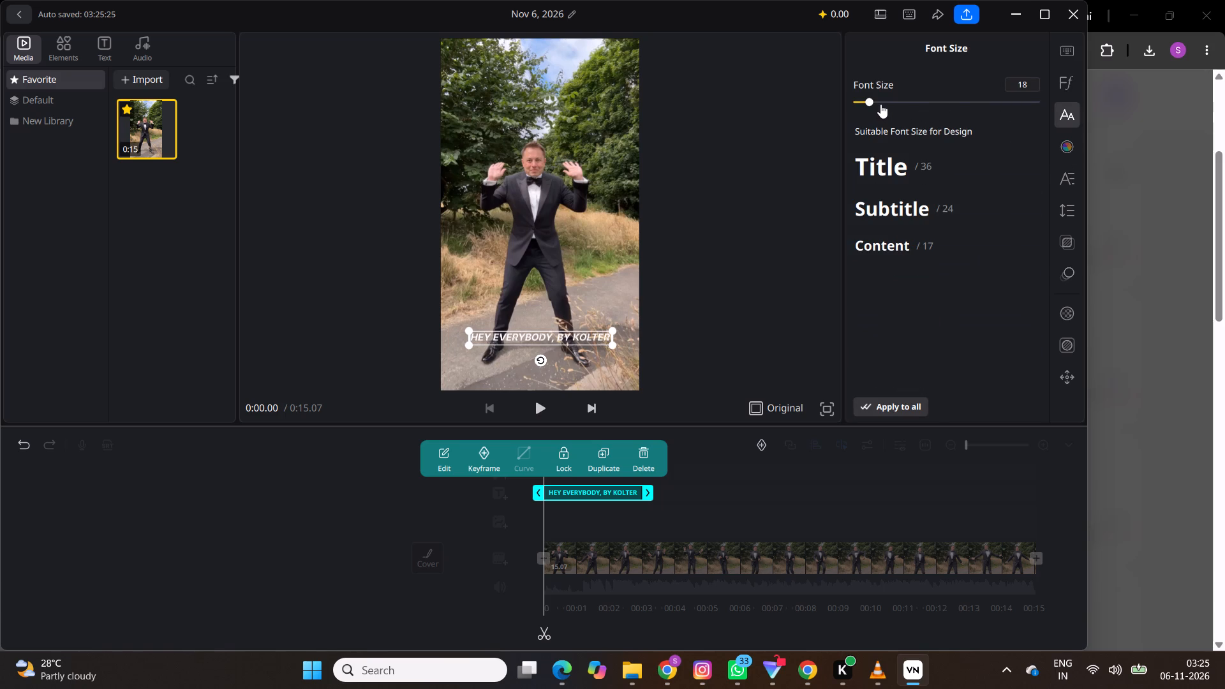
{"action": "left_click", "coordinate": [880, 104]}
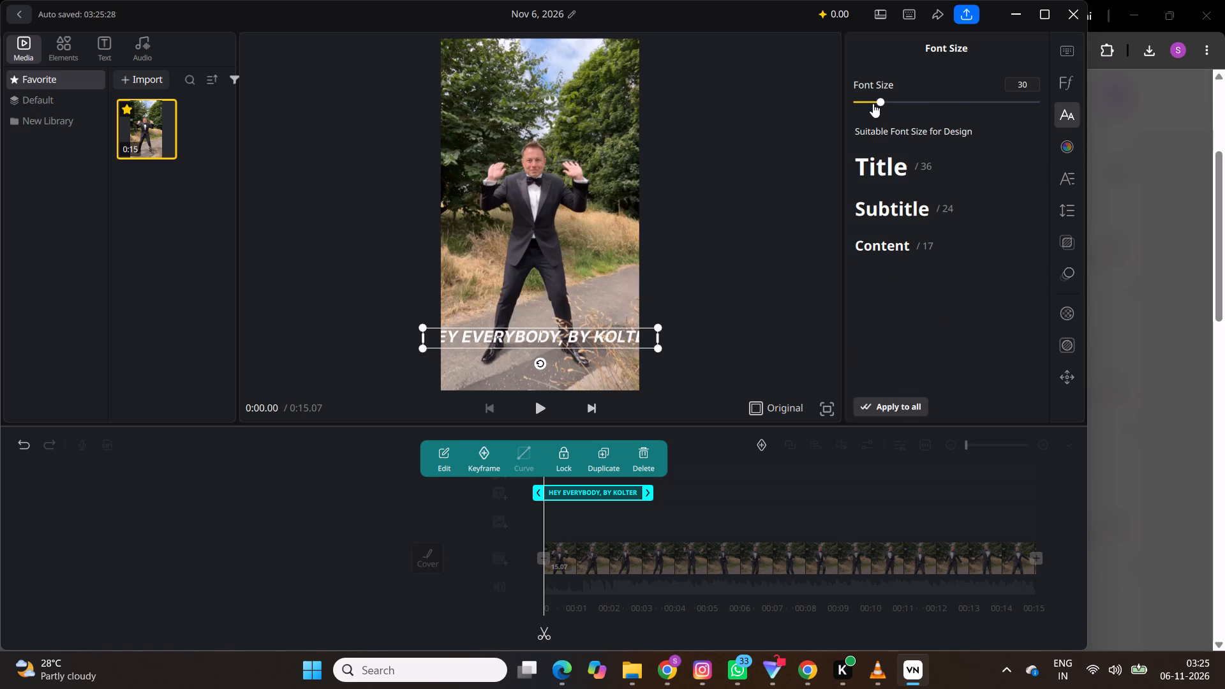
{"action": "left_click", "coordinate": [873, 103]}
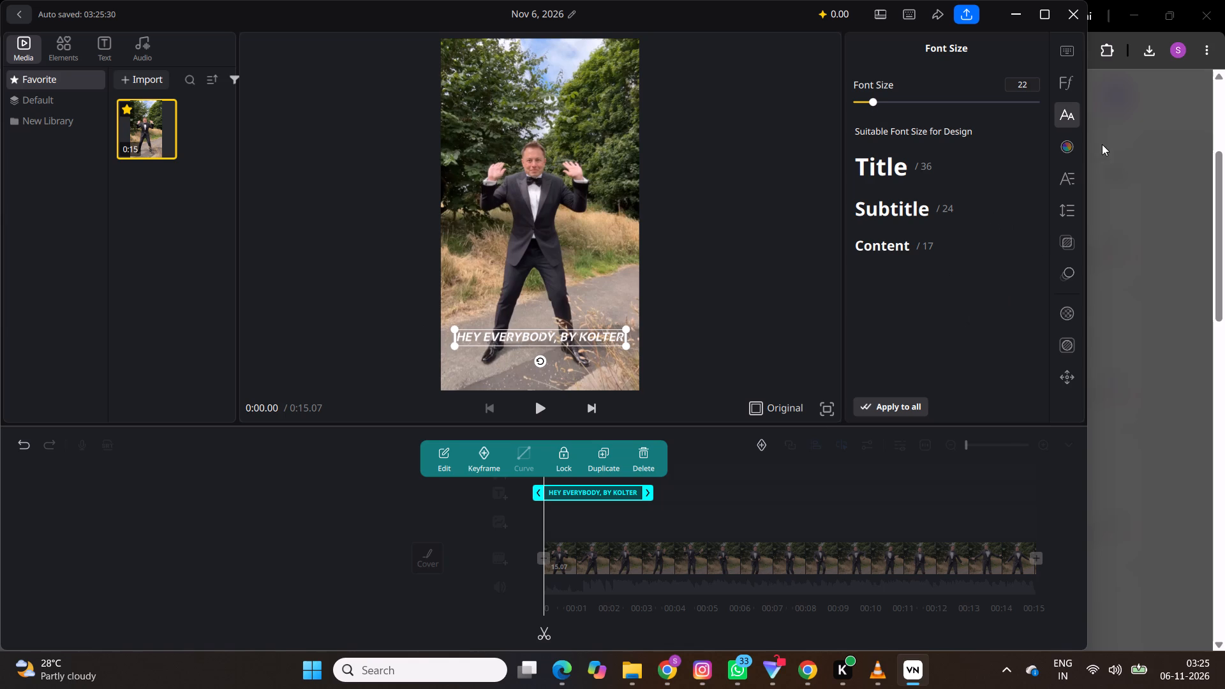
Change the title's text color to black (000000).
{"action": "left_click", "coordinate": [1062, 149]}
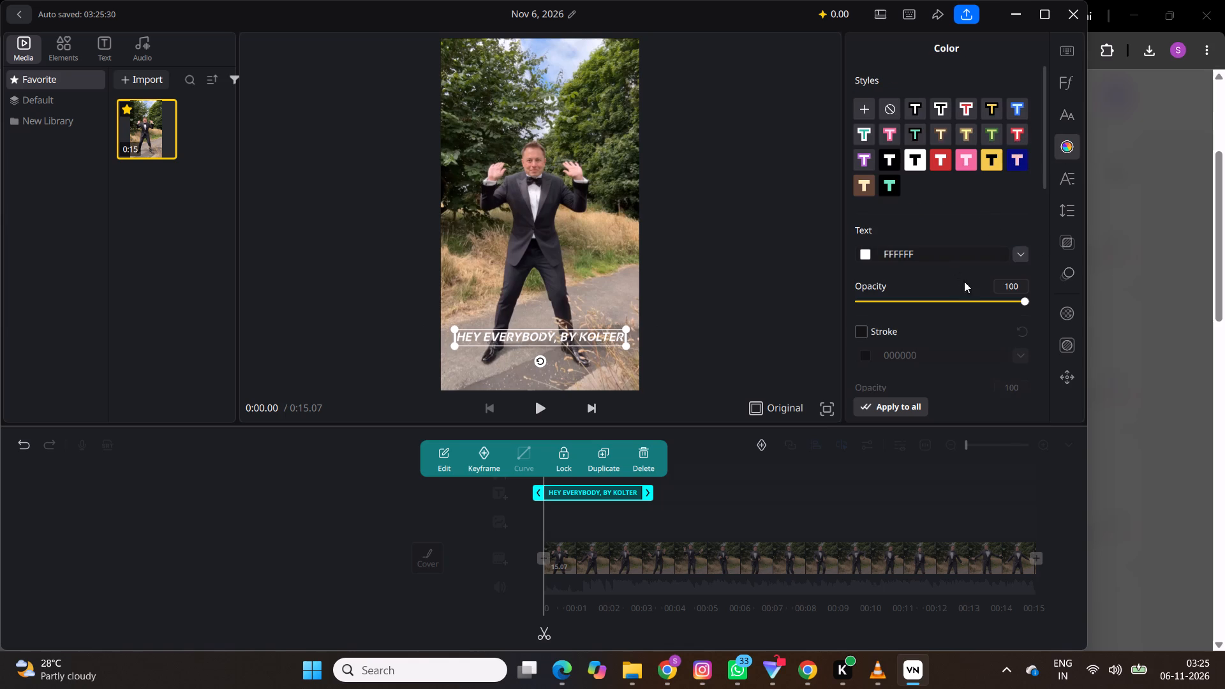
{"action": "left_click", "coordinate": [1021, 251]}
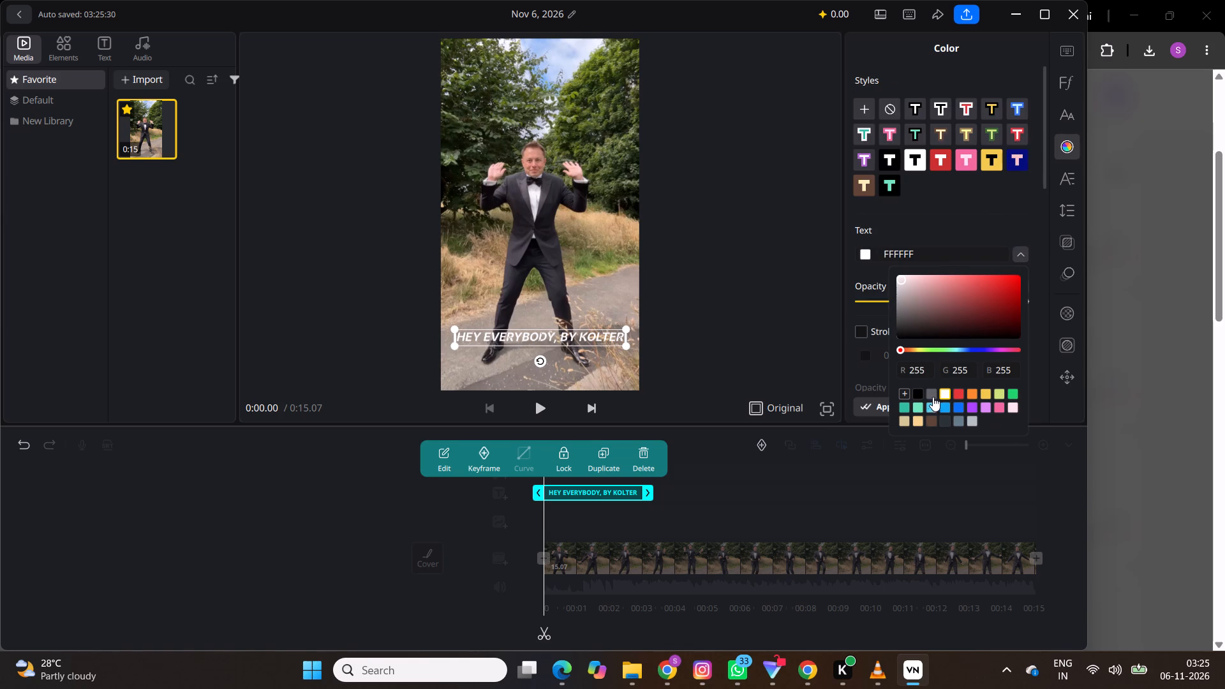
{"action": "left_click", "coordinate": [916, 393]}
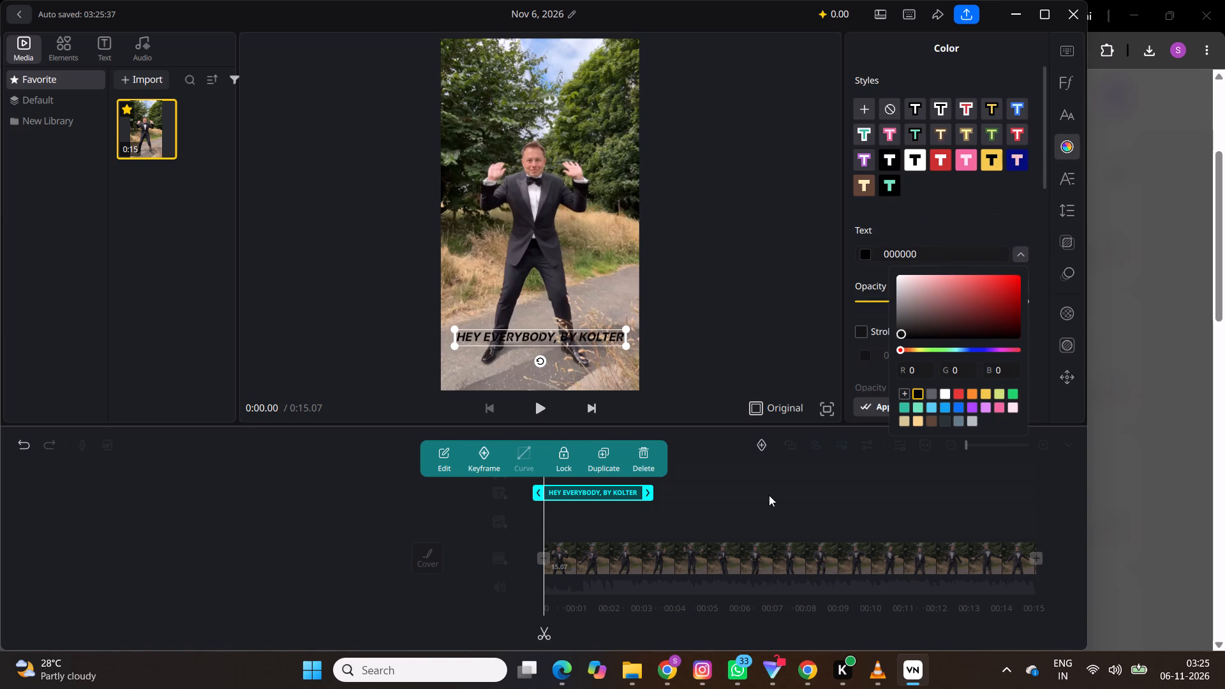
{"action": "left_click_drag", "start_coordinate": [761, 504], "coordinate": [652, 382]}
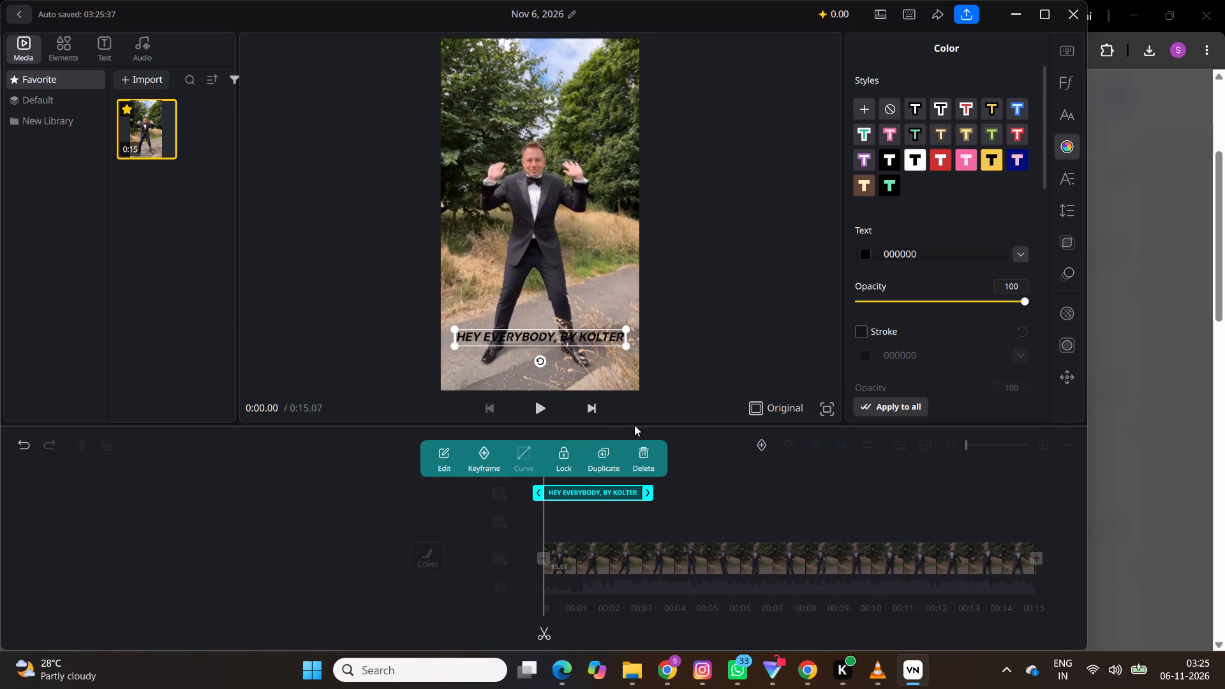
Narrow the title's text box so "BY KOLTER" wraps onto a second line, and move it over the sky at the top of the frame.
{"action": "left_click_drag", "start_coordinate": [623, 344], "coordinate": [547, 348]}
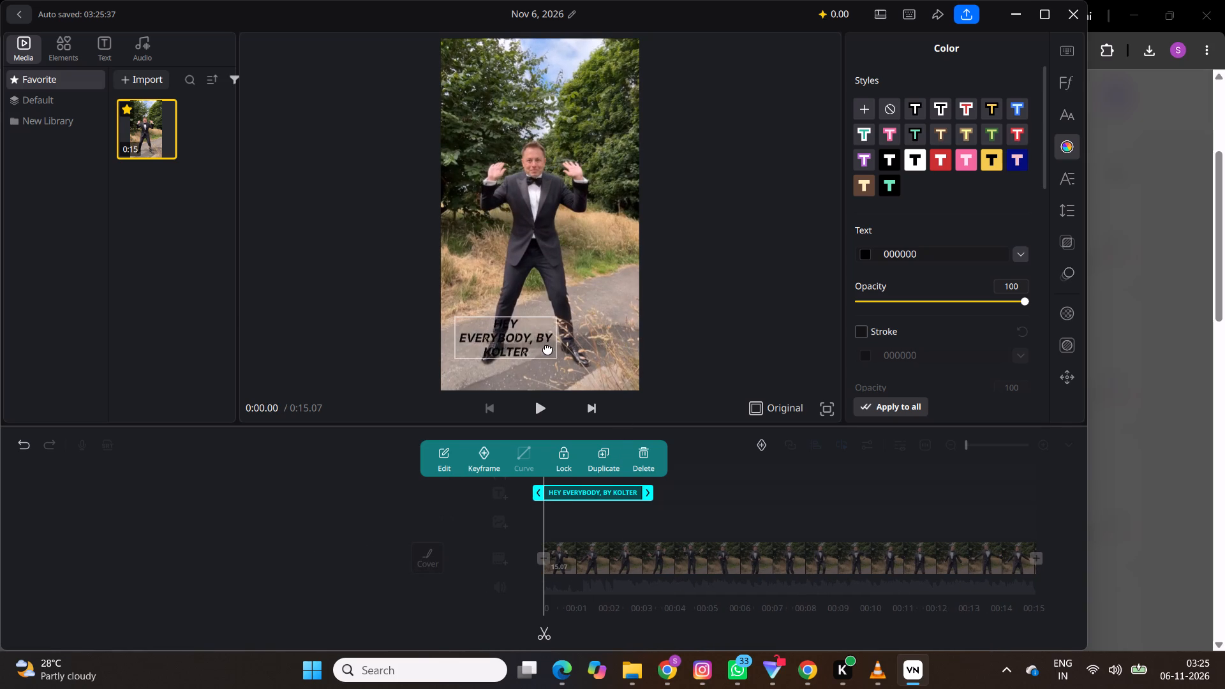
{"action": "left_click_drag", "start_coordinate": [547, 348], "coordinate": [558, 346]}
{"action": "left_click_drag", "start_coordinate": [513, 343], "coordinate": [562, 67]}
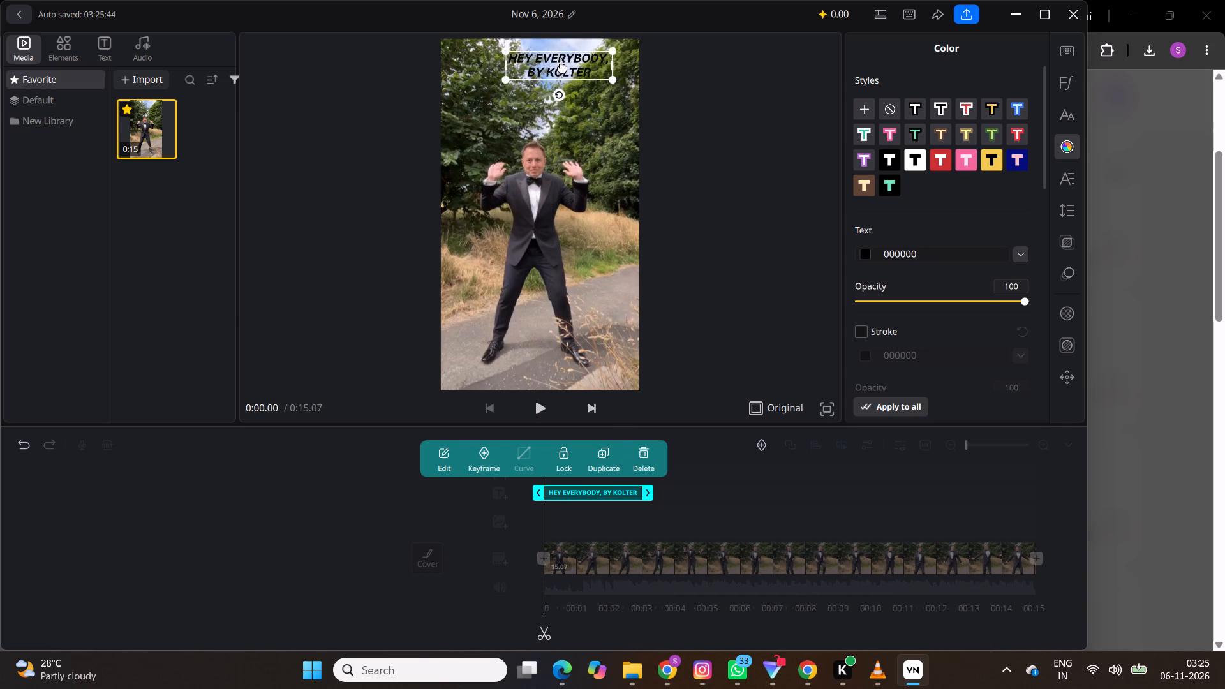
{"action": "left_click_drag", "start_coordinate": [562, 67], "coordinate": [570, 56]}
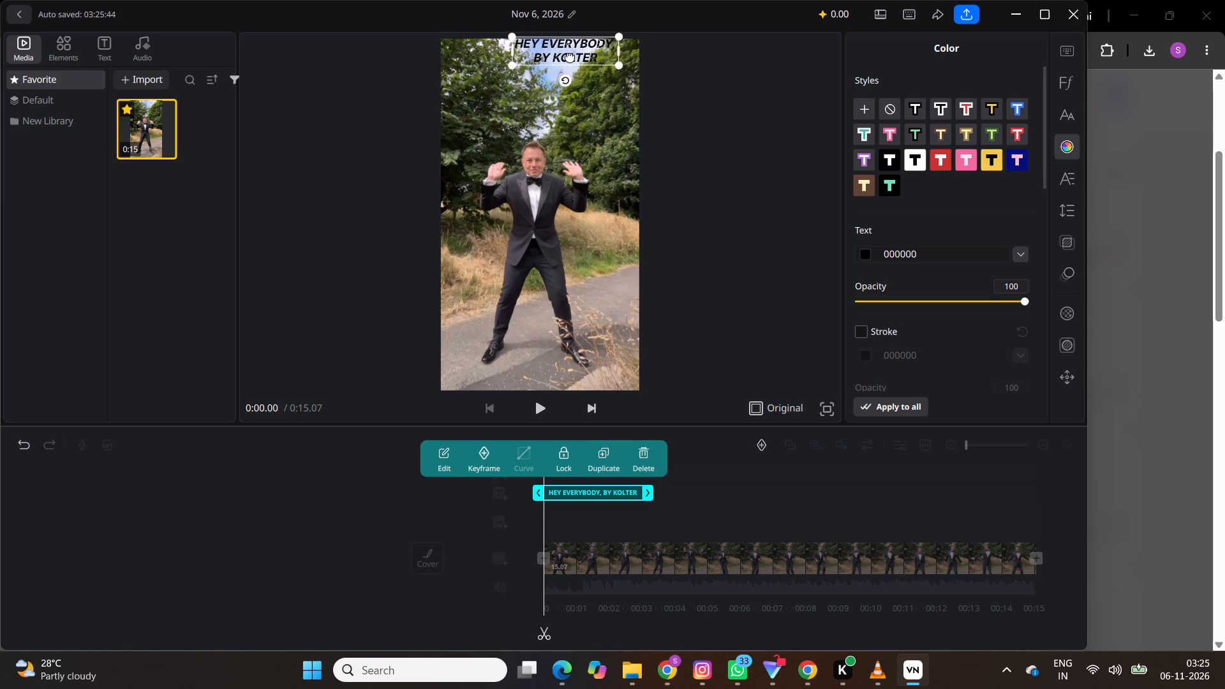
{"action": "left_click_drag", "start_coordinate": [570, 56], "coordinate": [570, 57]}
{"action": "left_click", "coordinate": [702, 186]}
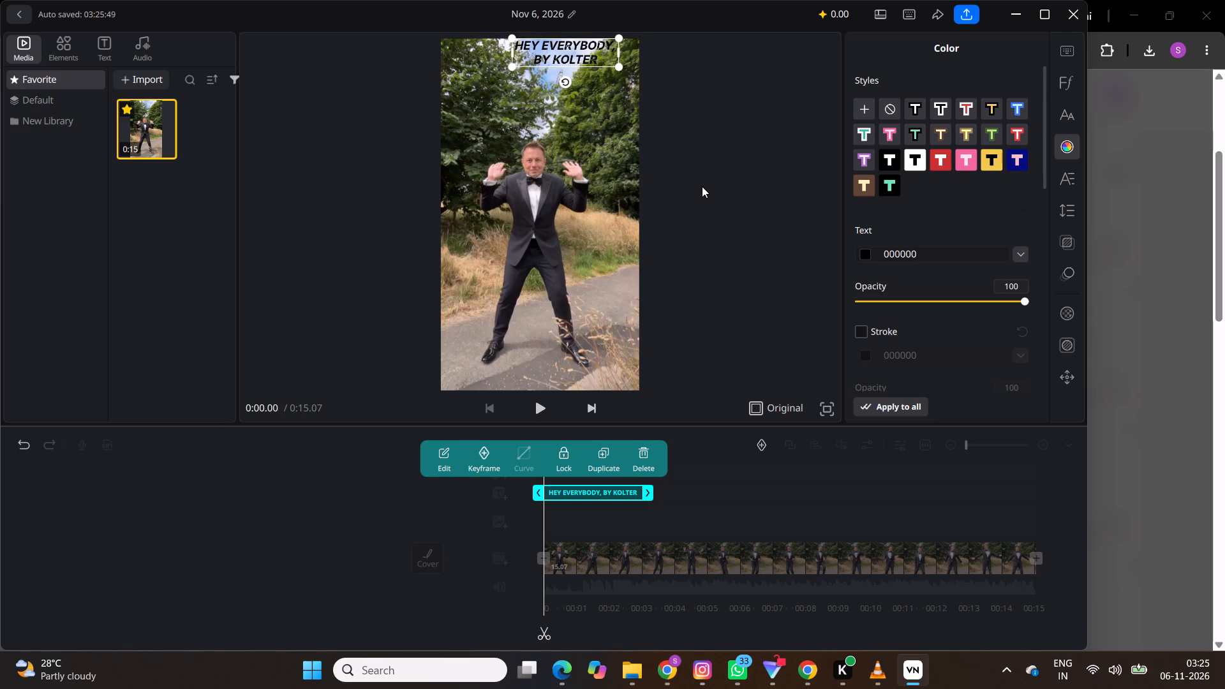
Extend the title's duration on the timeline to 14.84, close to the end of the ElonMusk clip.
{"action": "left_click", "coordinate": [632, 493]}
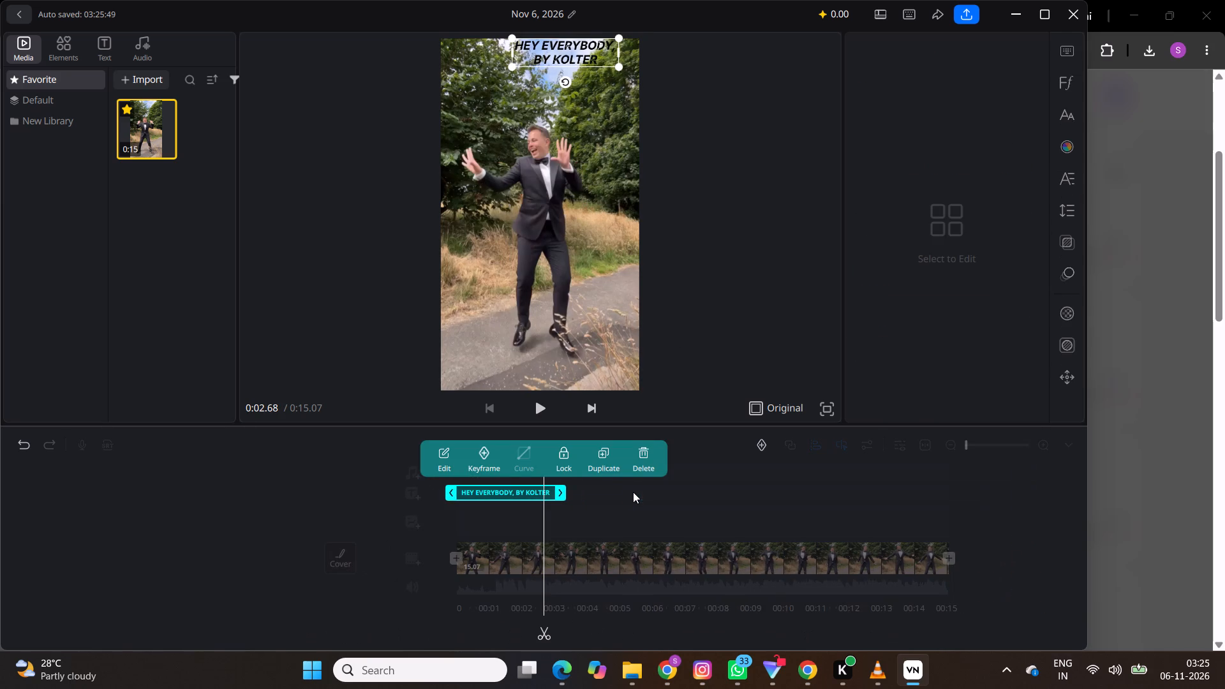
{"action": "left_click_drag", "start_coordinate": [560, 491], "coordinate": [960, 510]}
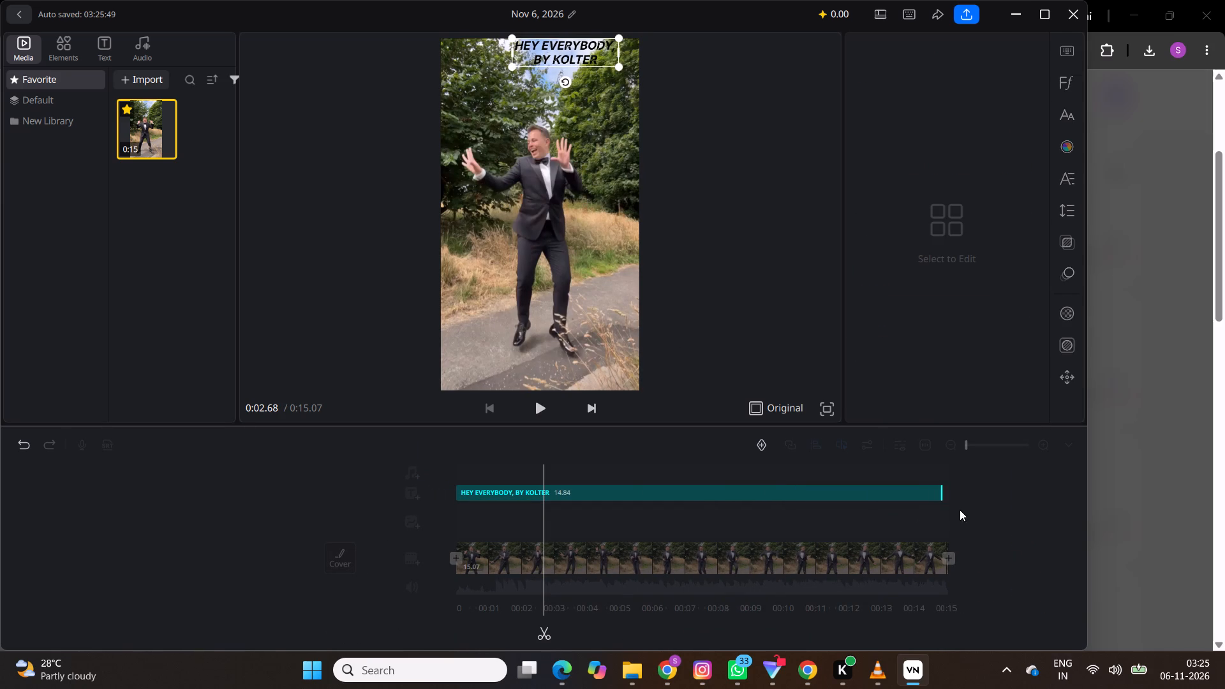
{"action": "left_click_drag", "start_coordinate": [960, 510], "coordinate": [948, 533]}
Export the titled dance video to the Downloads folder with automatic quality at 720p and 24 fps.
{"action": "left_click_drag", "start_coordinate": [948, 533], "coordinate": [949, 530]}
{"action": "left_click", "coordinate": [972, 532]}
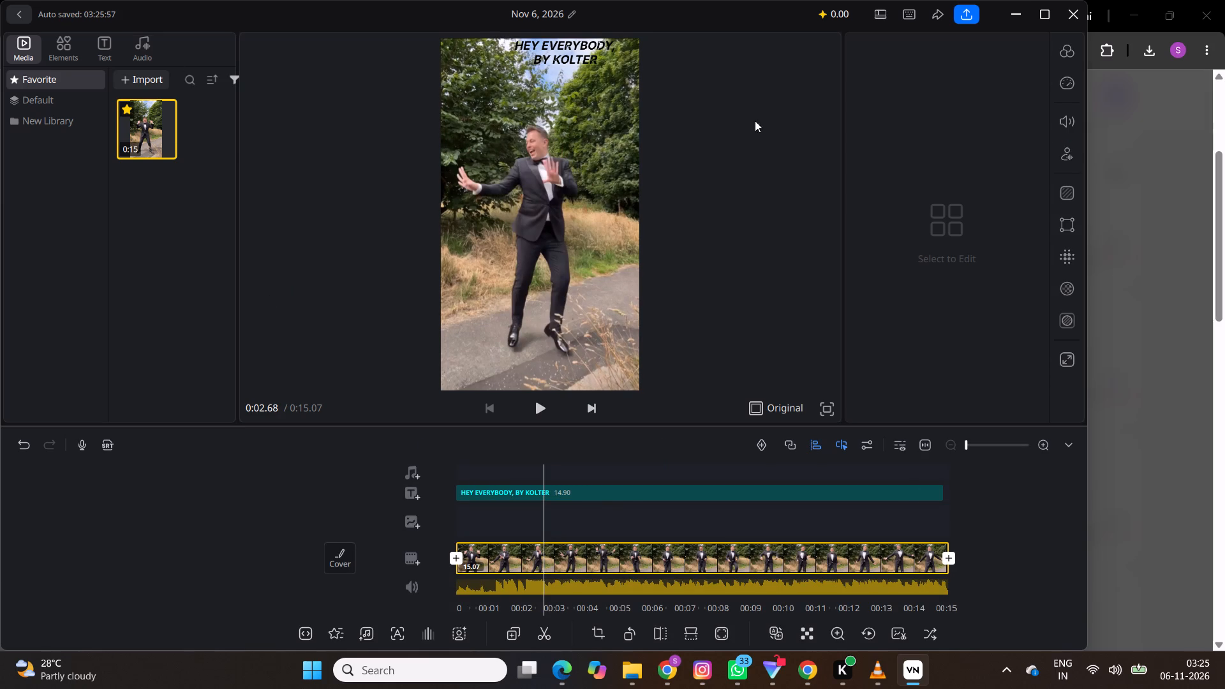
{"action": "left_click", "coordinate": [965, 19]}
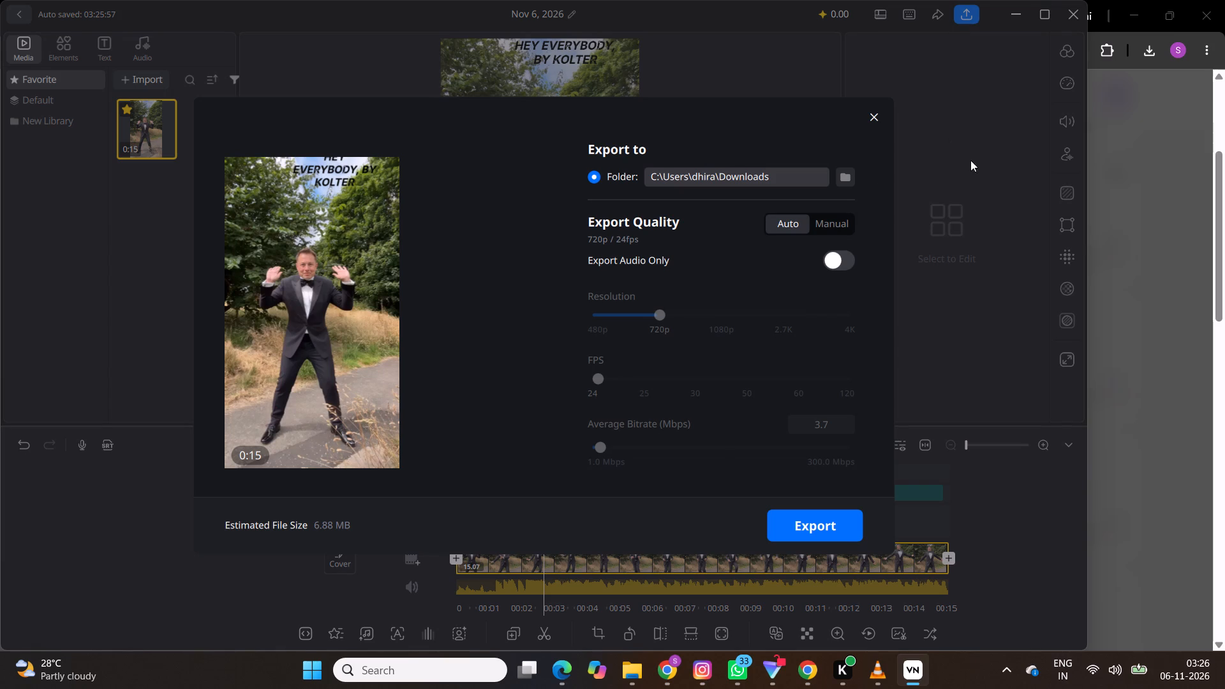
{"action": "left_click", "coordinate": [829, 533]}
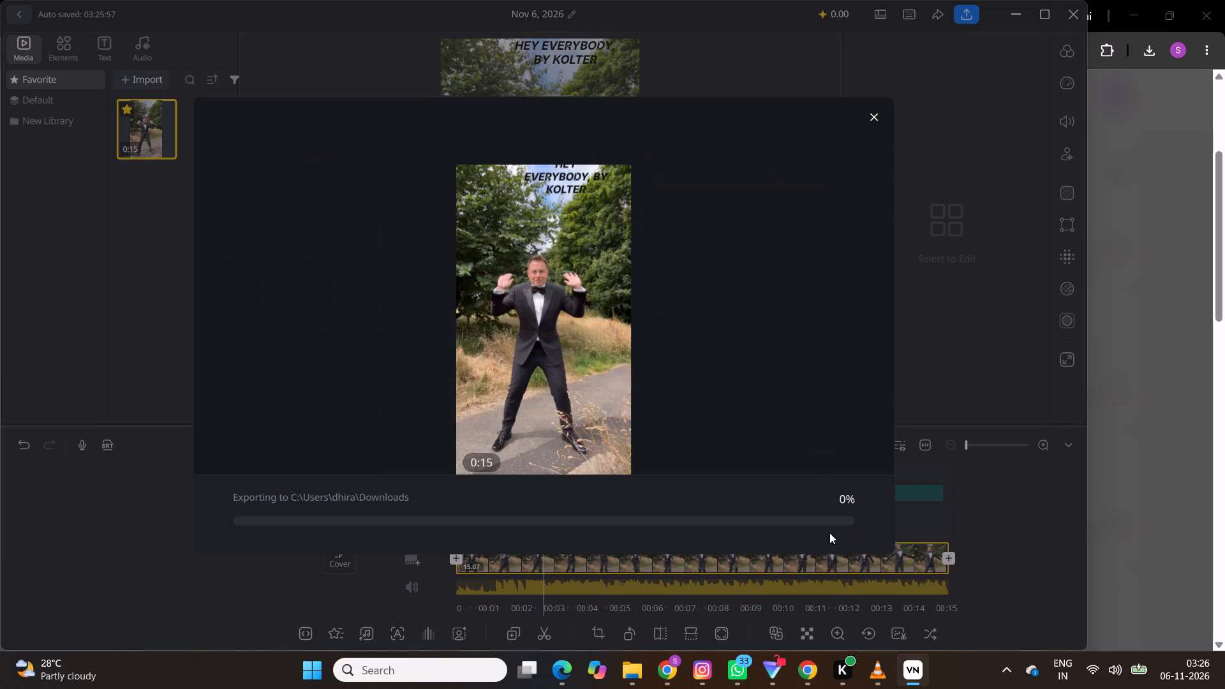
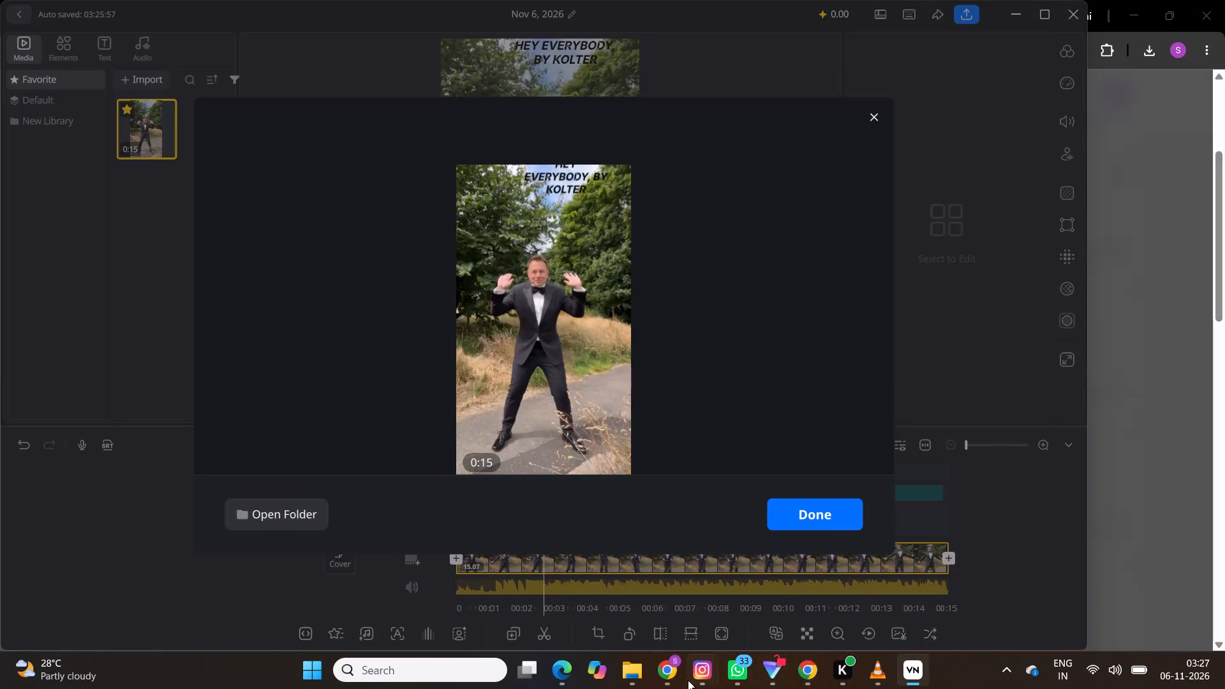
{"action": "left_click", "coordinate": [623, 681]}
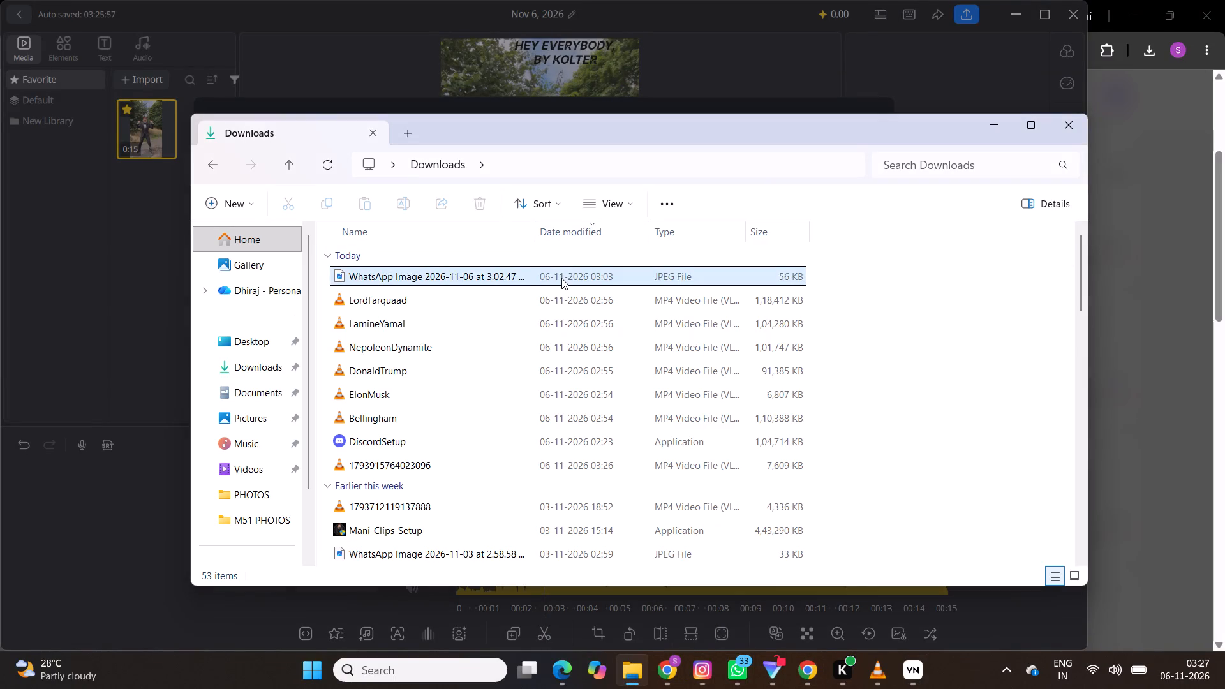
{"action": "scroll", "coordinate": [556, 313], "scroll_direction": "up", "scroll_amount": 3}
{"action": "left_click", "coordinate": [221, 162]}
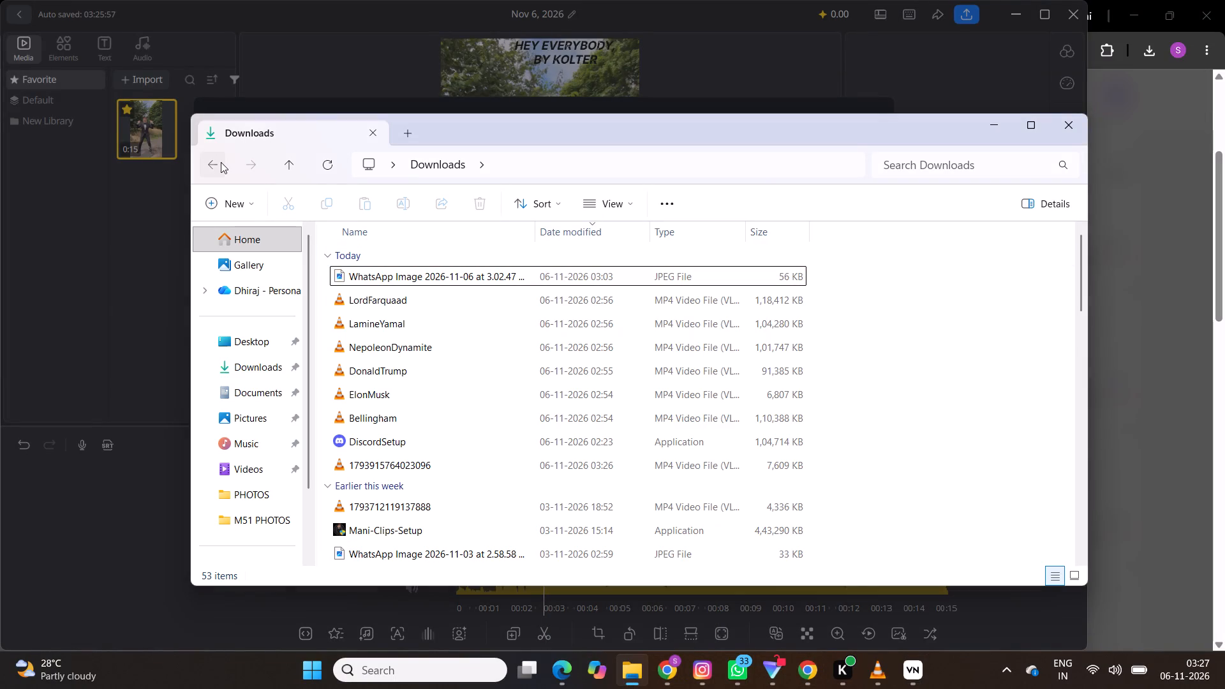
{"action": "left_click", "coordinate": [248, 169]}
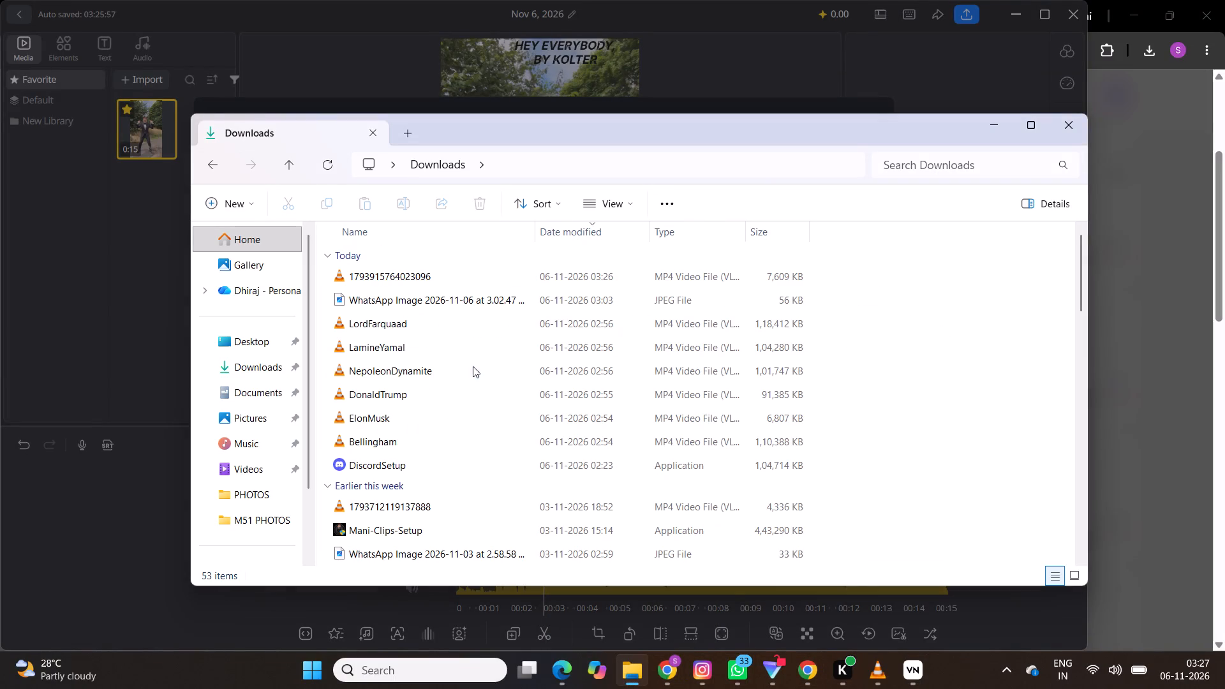
{"action": "right_click", "coordinate": [494, 279]}
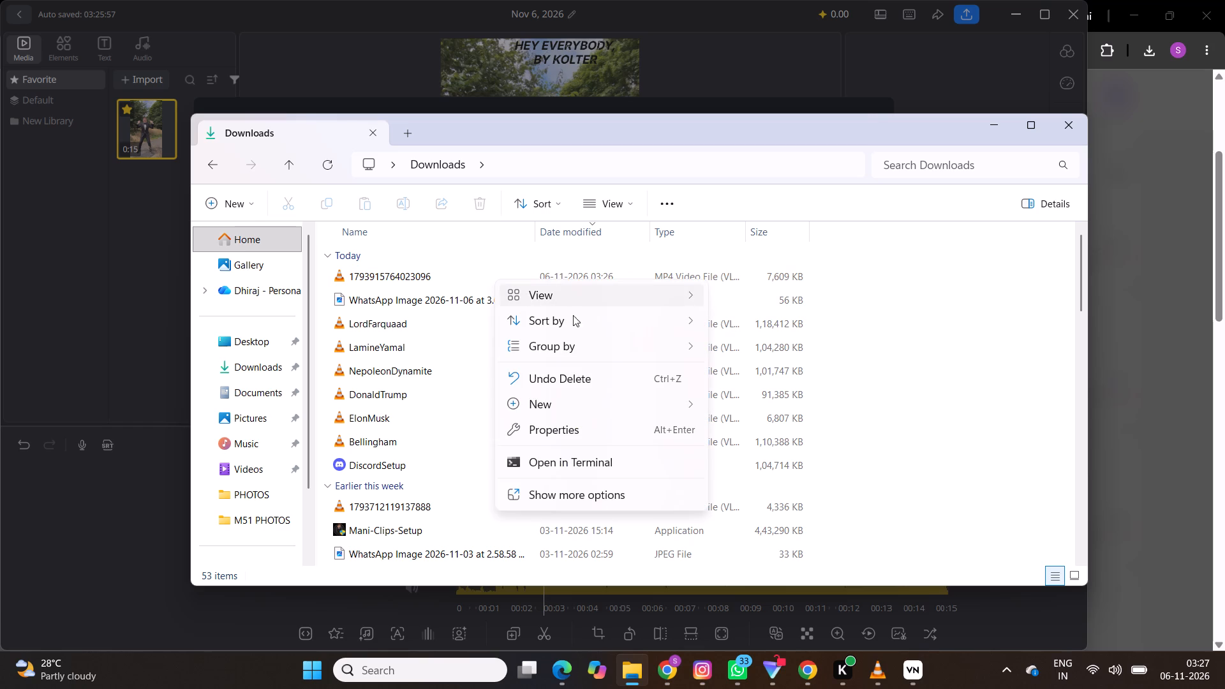
{"action": "left_click", "coordinate": [461, 278]}
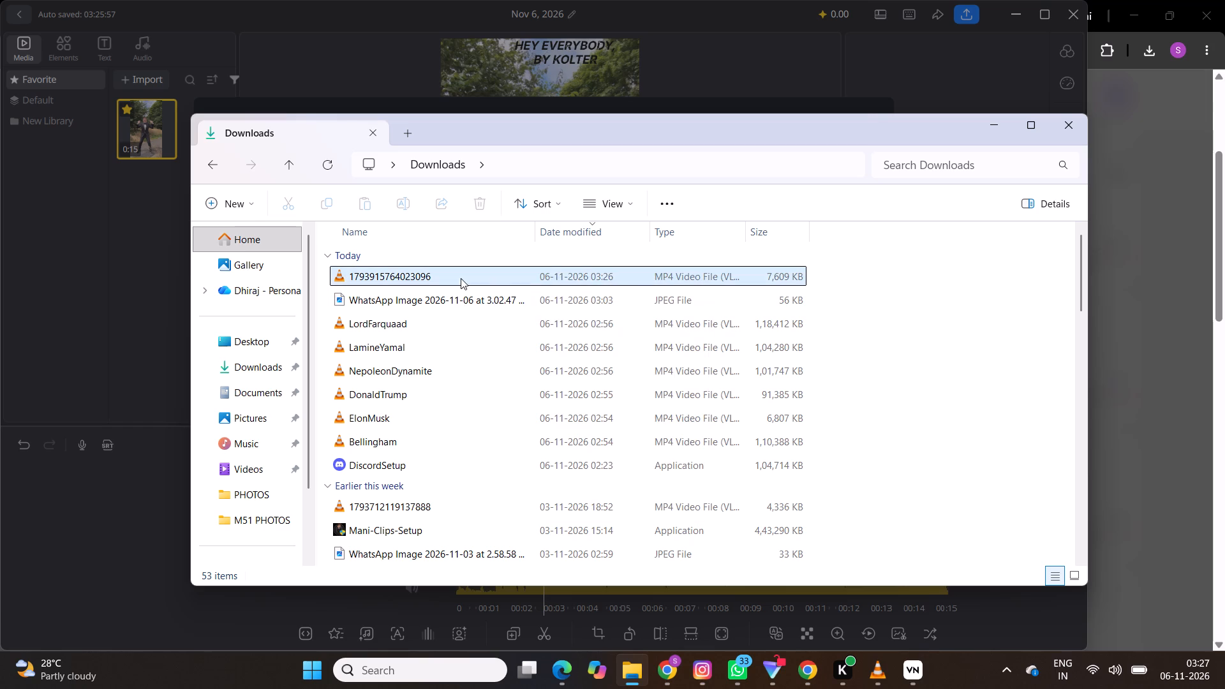
{"action": "left_click", "coordinate": [479, 198]}
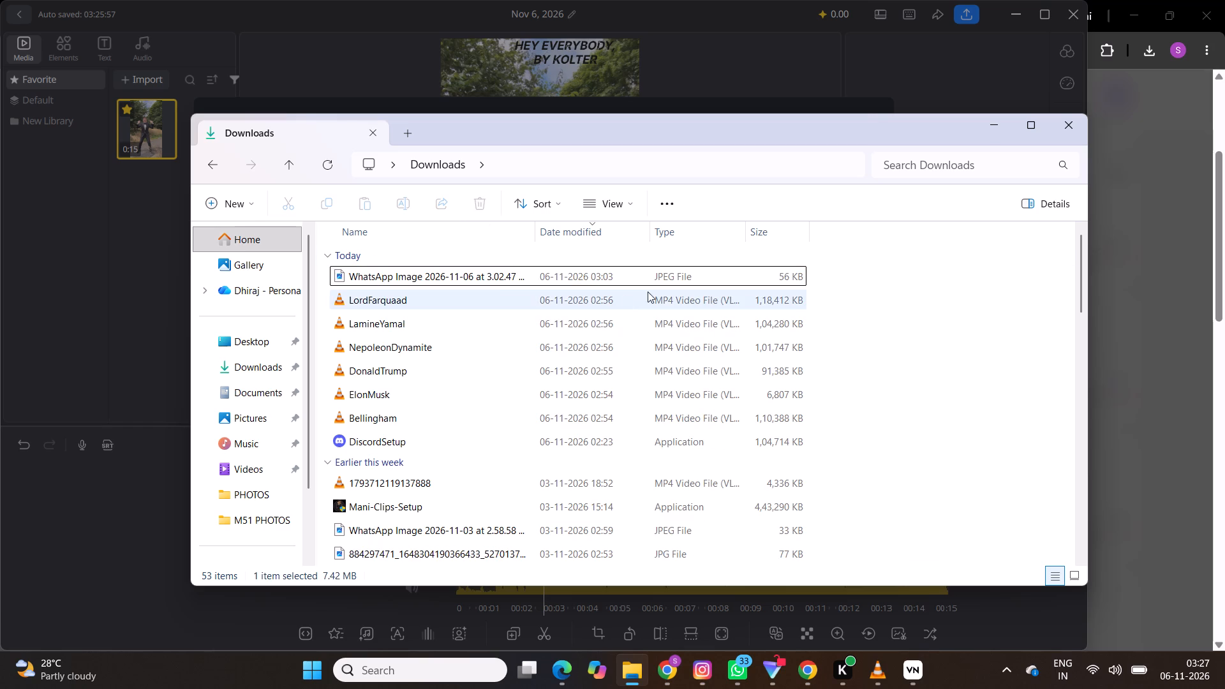
{"action": "left_click", "coordinate": [995, 126]}
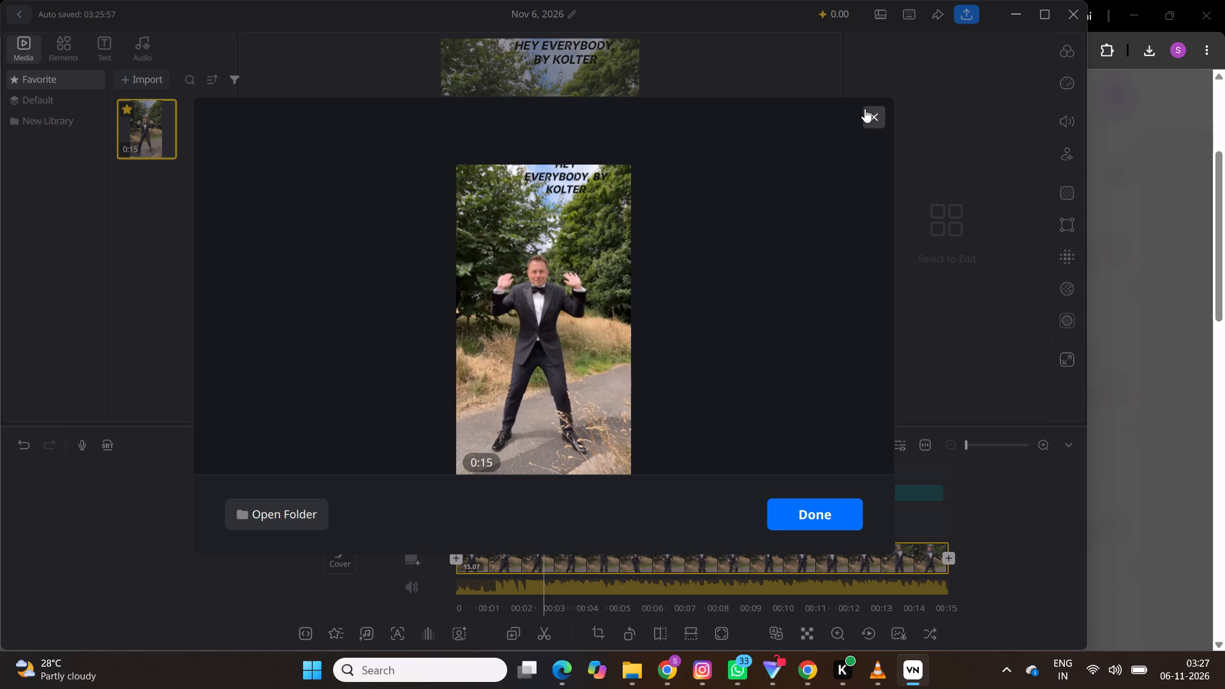
Back in VN, dismiss the export result, return to the project list and permanently delete the "Nov 6, 2026" project.
{"action": "left_click", "coordinate": [870, 112]}
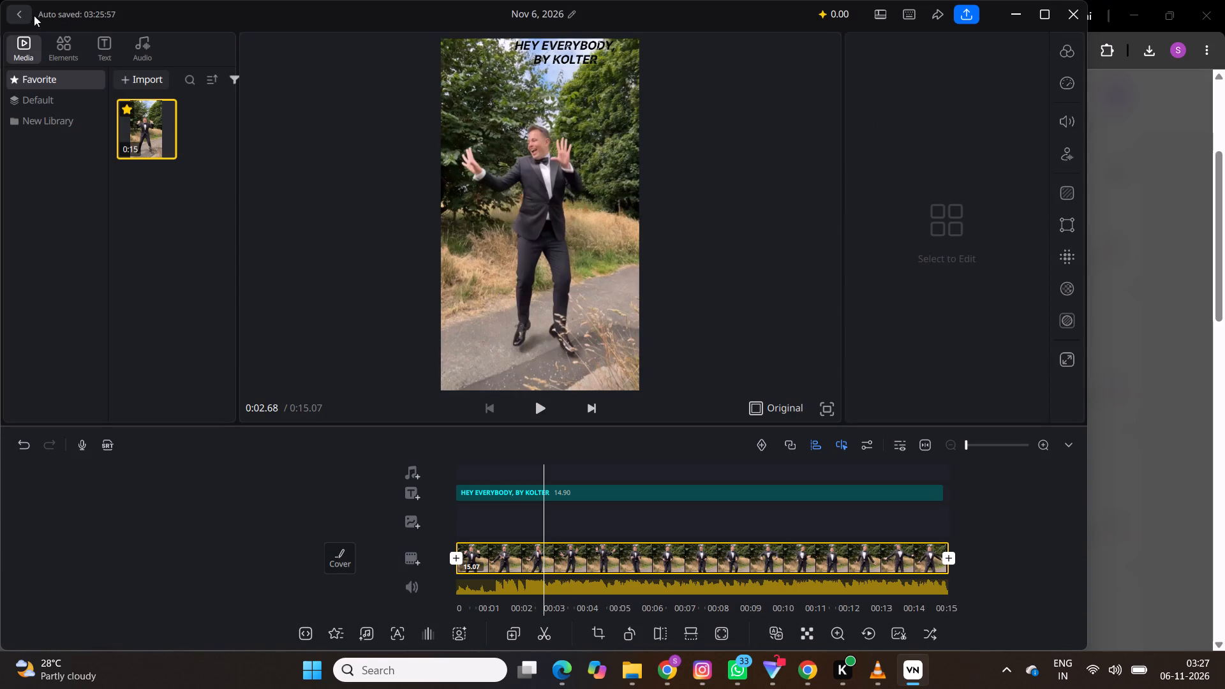
{"action": "left_click", "coordinate": [26, 15]}
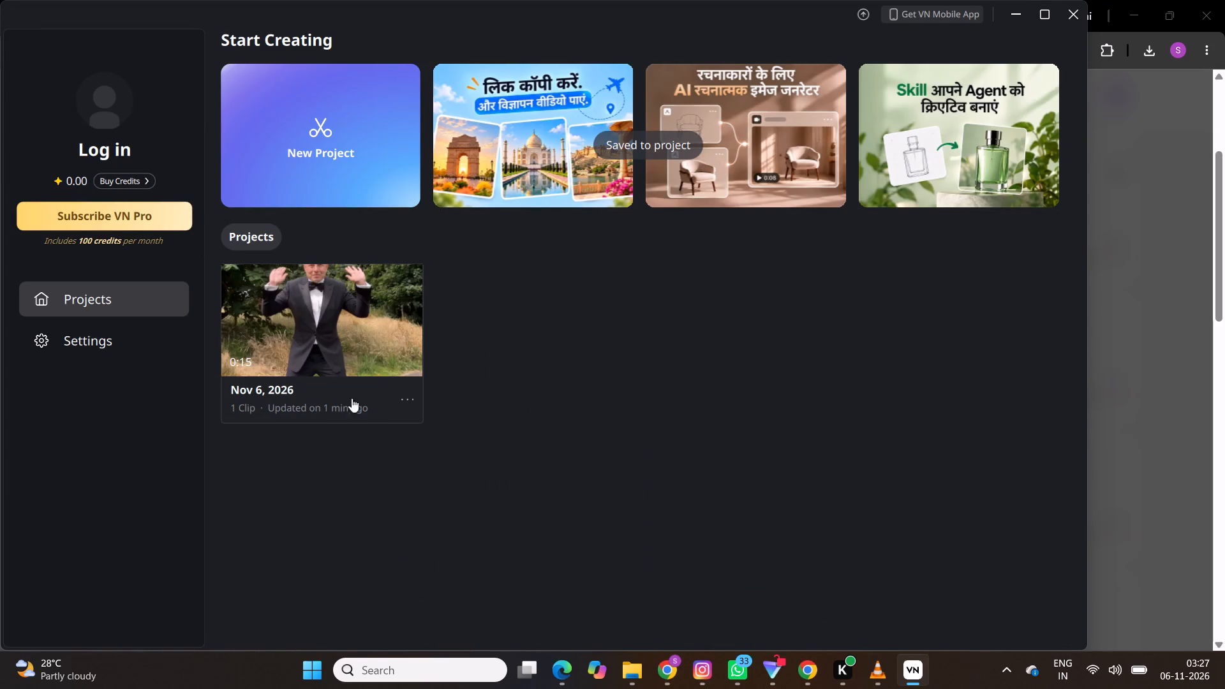
{"action": "left_click", "coordinate": [412, 396]}
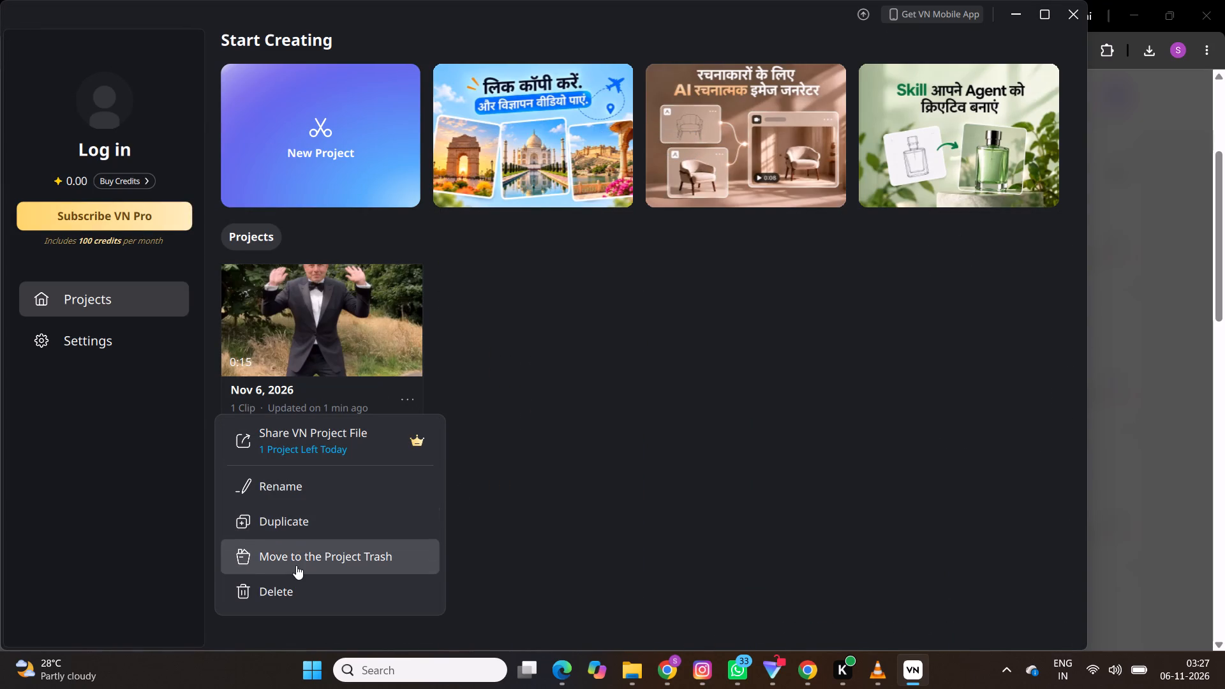
{"action": "left_click", "coordinate": [289, 584]}
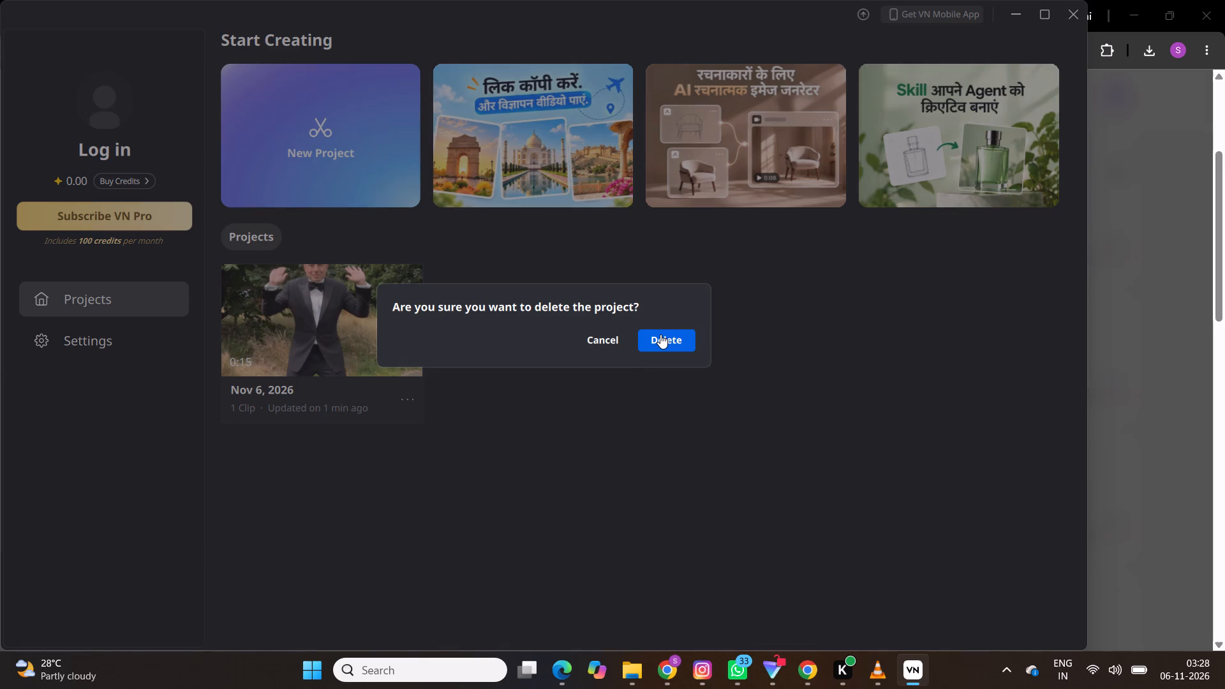
{"action": "left_click", "coordinate": [660, 334]}
Create a new, empty video project.
{"action": "left_click", "coordinate": [341, 126]}
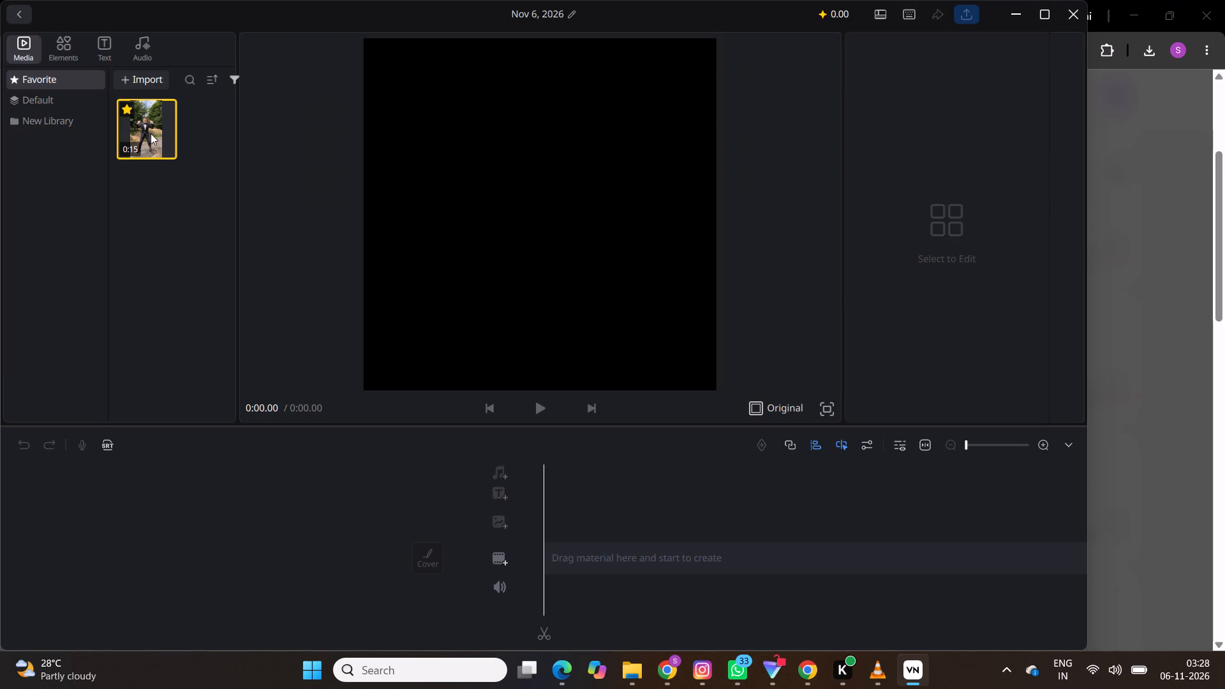
Delete the existing 0:15 clip from the Favorite media library.
{"action": "right_click", "coordinate": [151, 133]}
{"action": "left_click", "coordinate": [176, 145]}
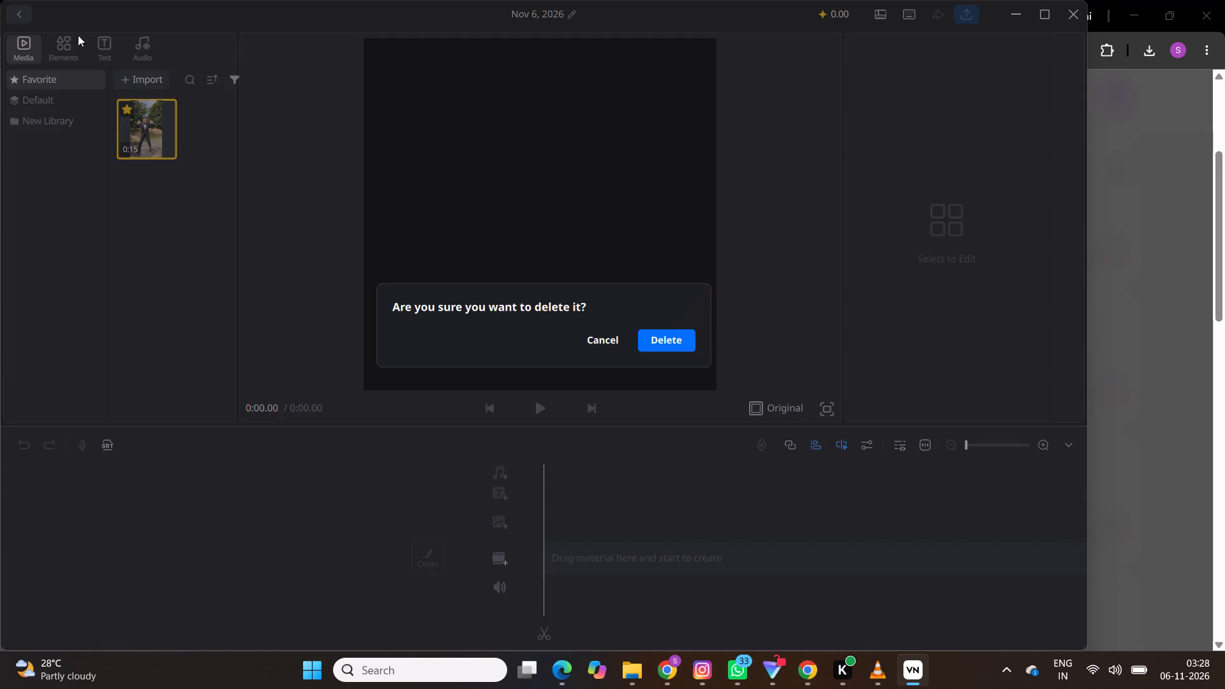
{"action": "left_click", "coordinate": [667, 339]}
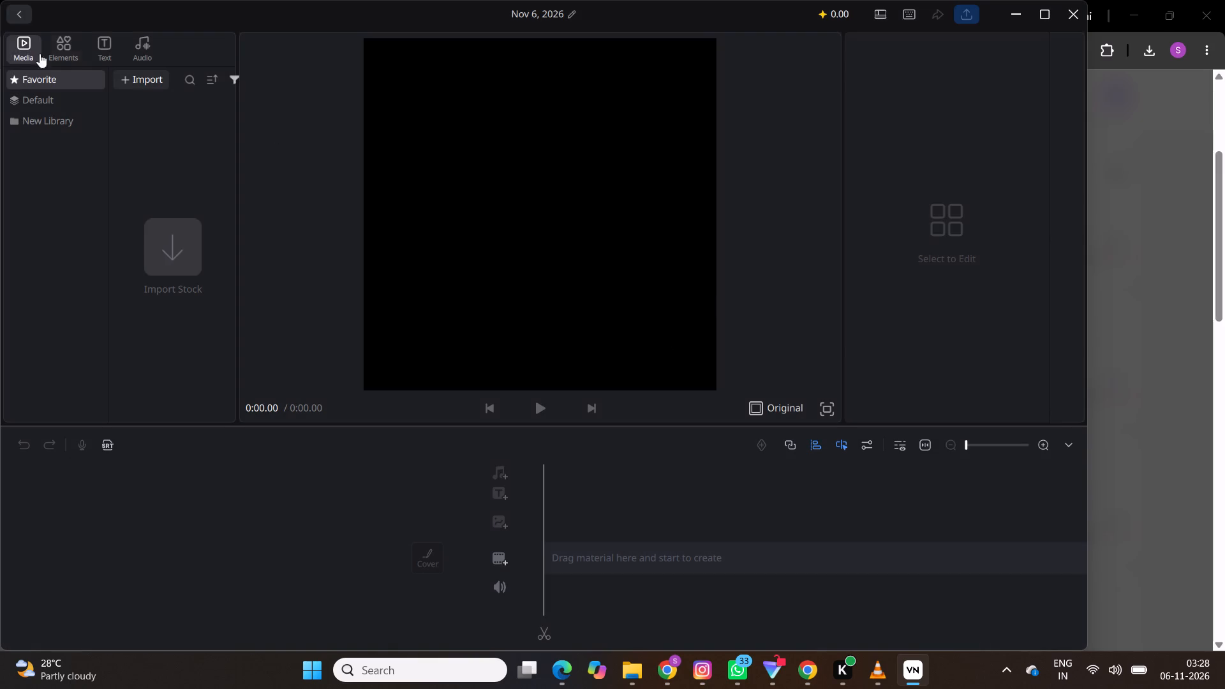
Import the Bellingham video from the Downloads folder into the media library.
{"action": "left_click", "coordinate": [30, 45]}
{"action": "left_click", "coordinate": [136, 82]}
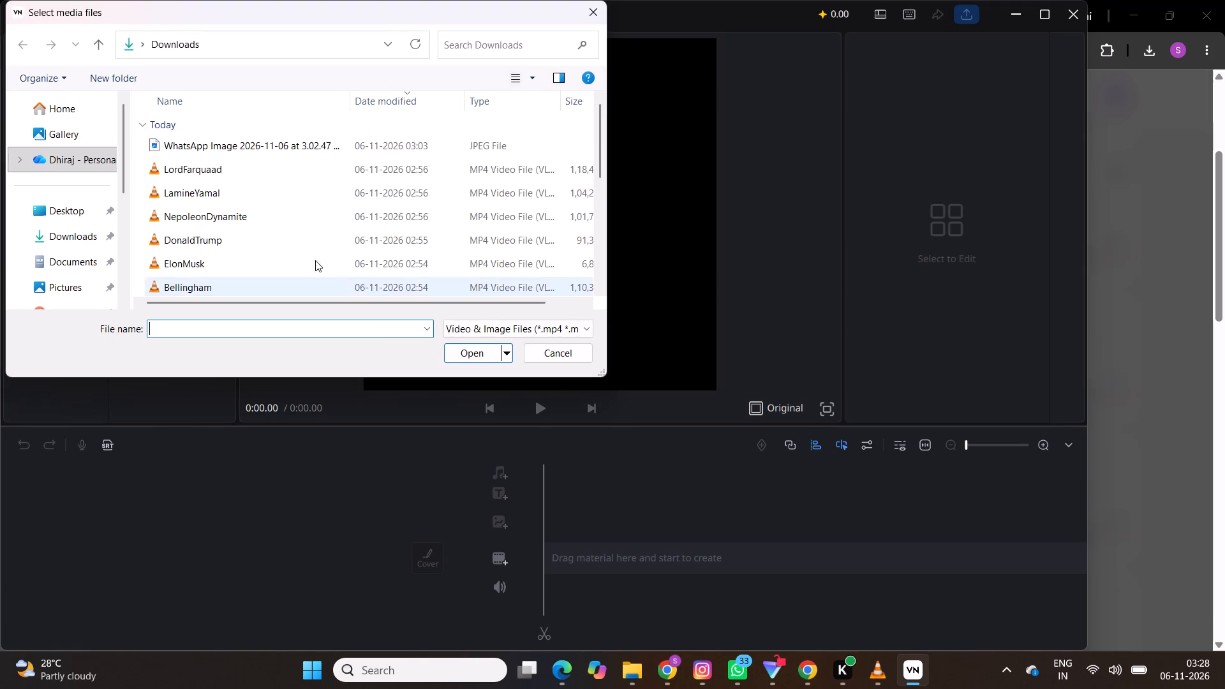
{"action": "scroll", "coordinate": [293, 215], "scroll_direction": "down", "scroll_amount": 2}
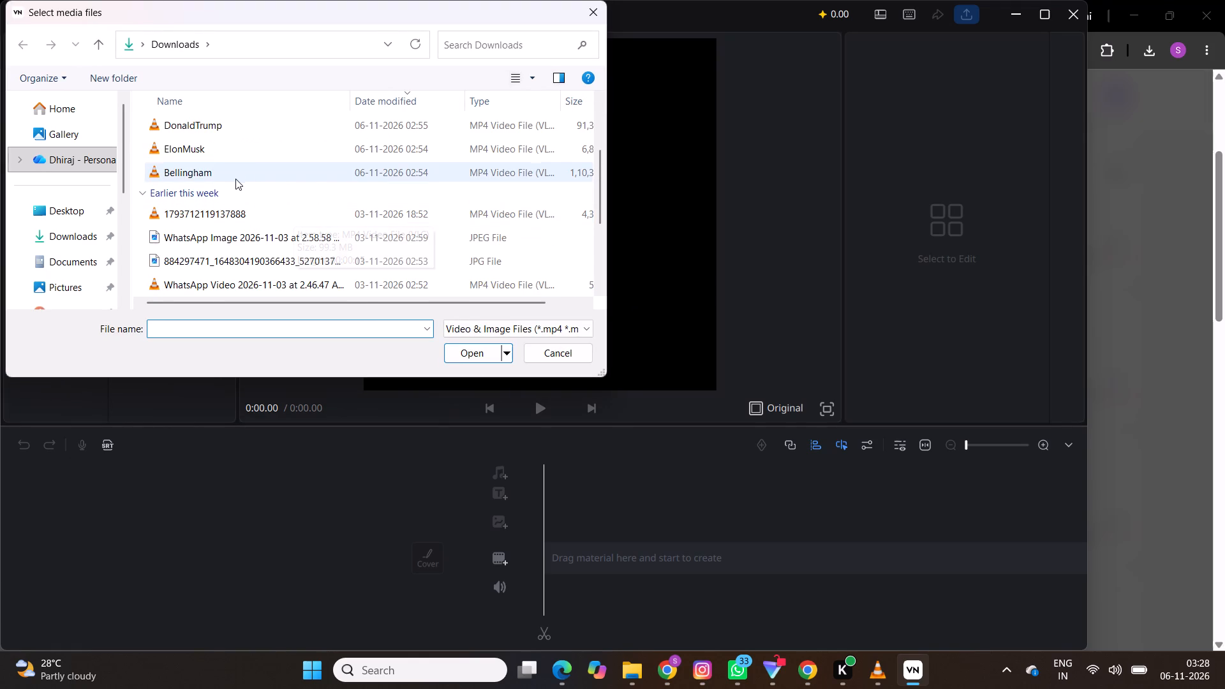
{"action": "left_click", "coordinate": [235, 177]}
{"action": "left_click", "coordinate": [456, 357]}
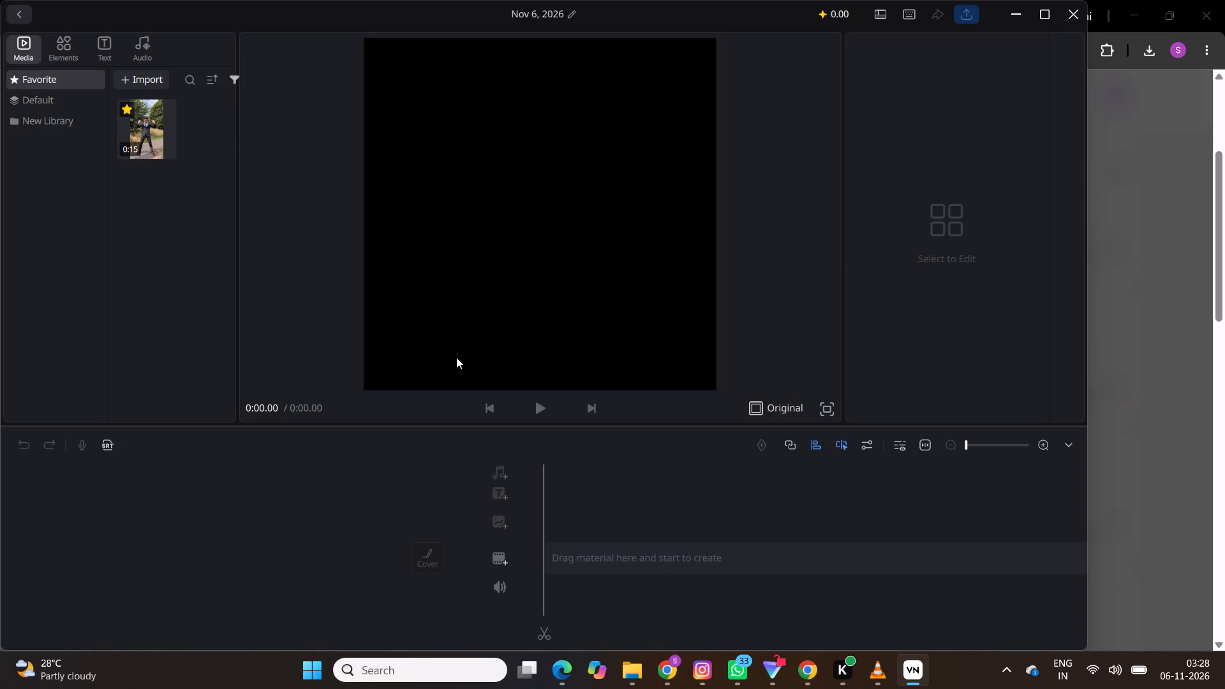
Place the Bellingham clip on the main video track at the start of the empty timeline.
{"action": "left_click", "coordinate": [159, 132]}
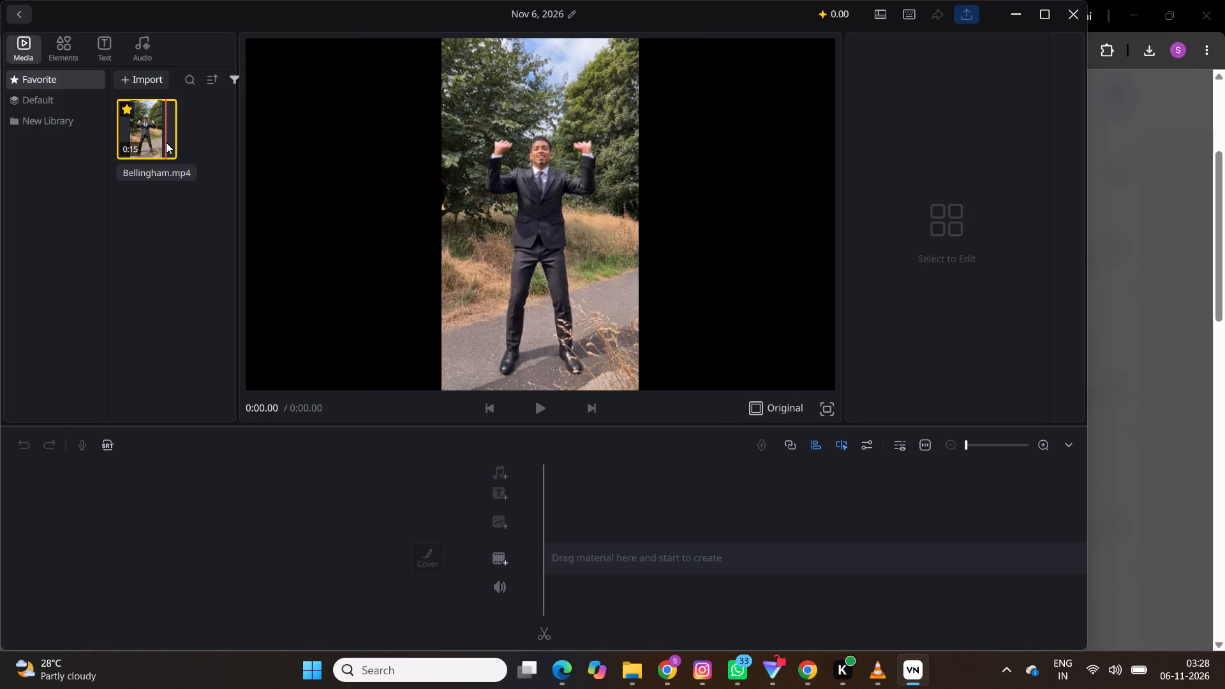
{"action": "right_click", "coordinate": [166, 142]}
{"action": "left_click", "coordinate": [151, 140]}
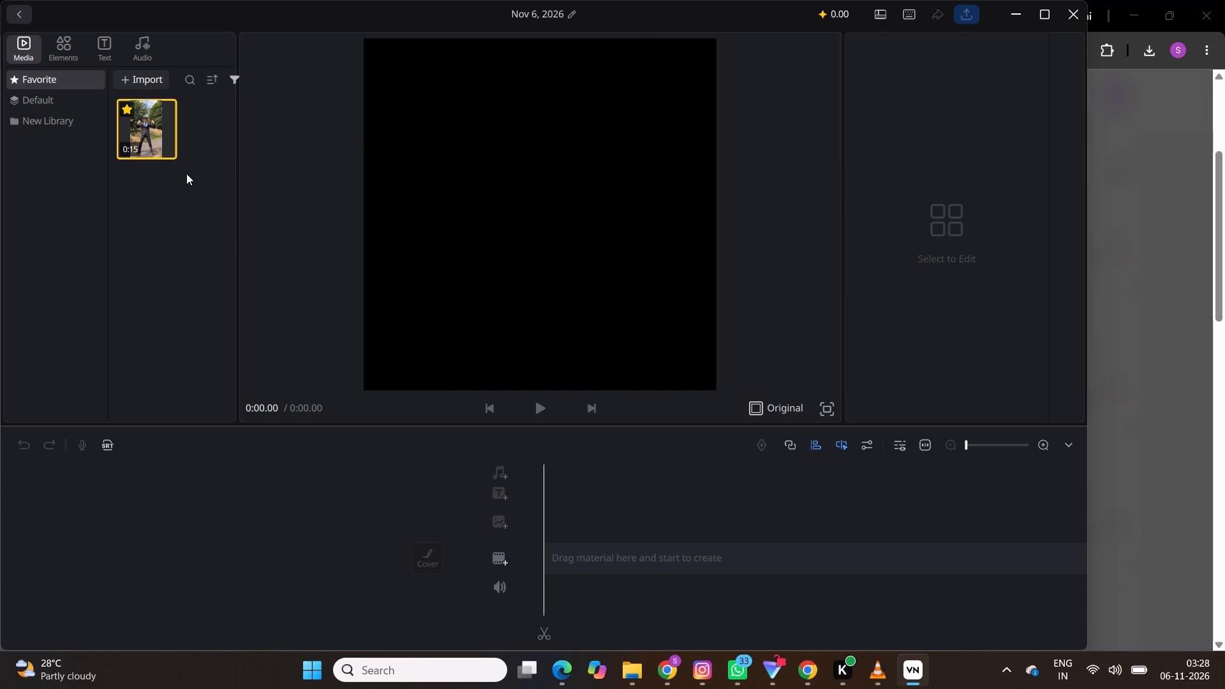
{"action": "left_click_drag", "start_coordinate": [165, 139], "coordinate": [595, 544]}
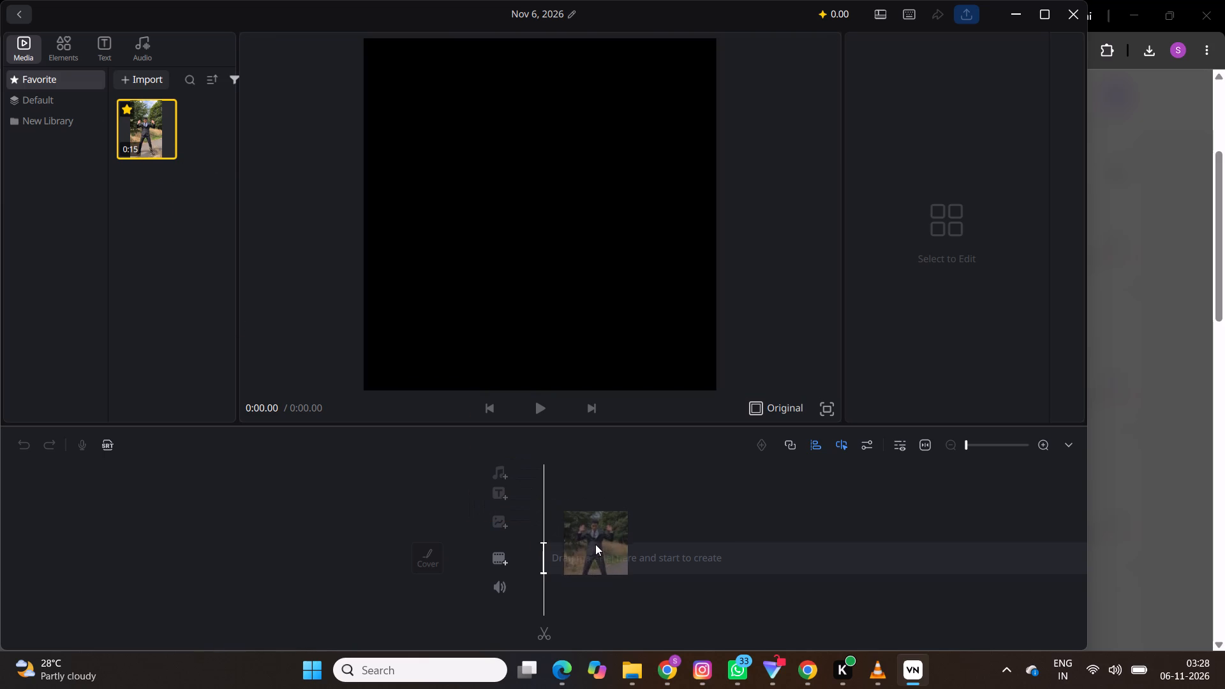
{"action": "left_click_drag", "start_coordinate": [595, 544], "coordinate": [590, 551]}
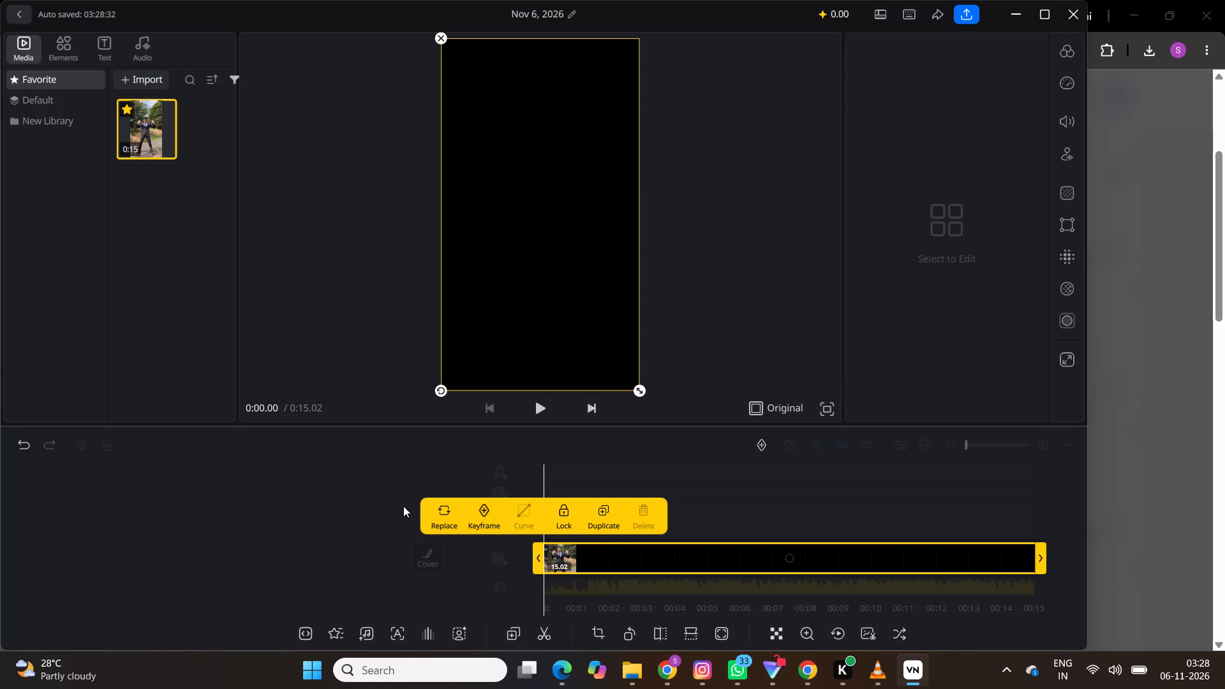
{"action": "left_click", "coordinate": [732, 493]}
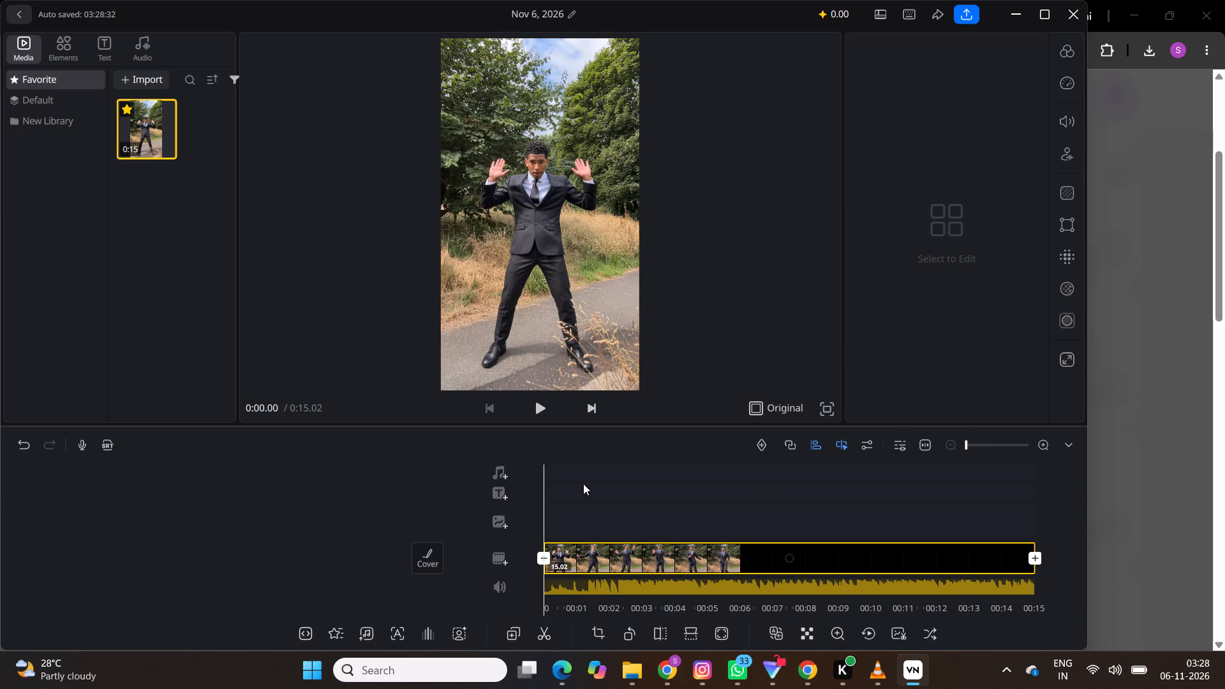
Add a title at the start of the Bellingham clip with the copied text "HEY EVERYBODY, BY KOLTER".
{"action": "left_click", "coordinate": [503, 490]}
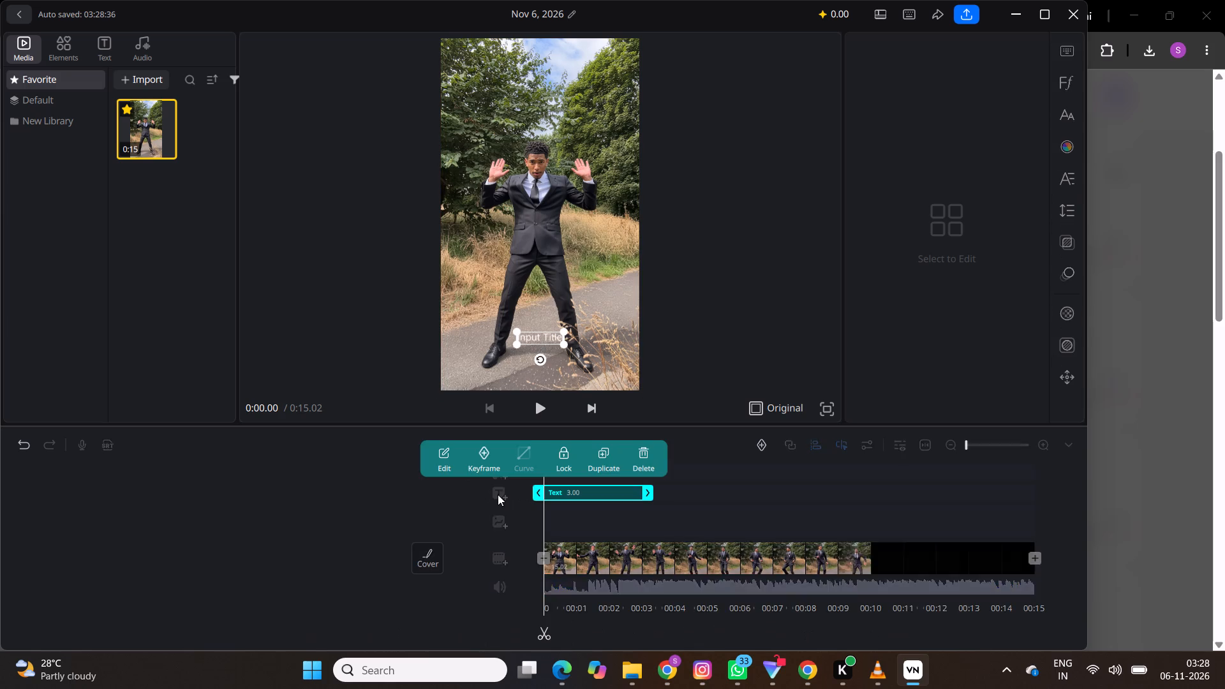
{"action": "left_click", "coordinate": [441, 458]}
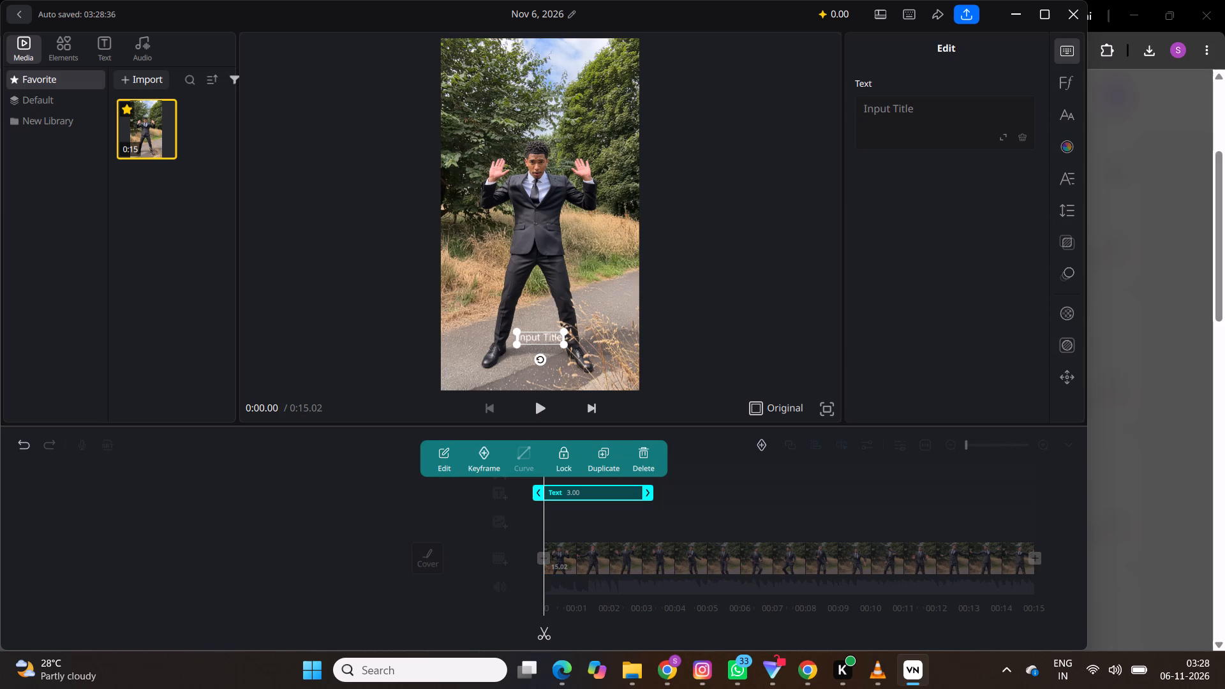
{"action": "left_click", "coordinate": [887, 110]}
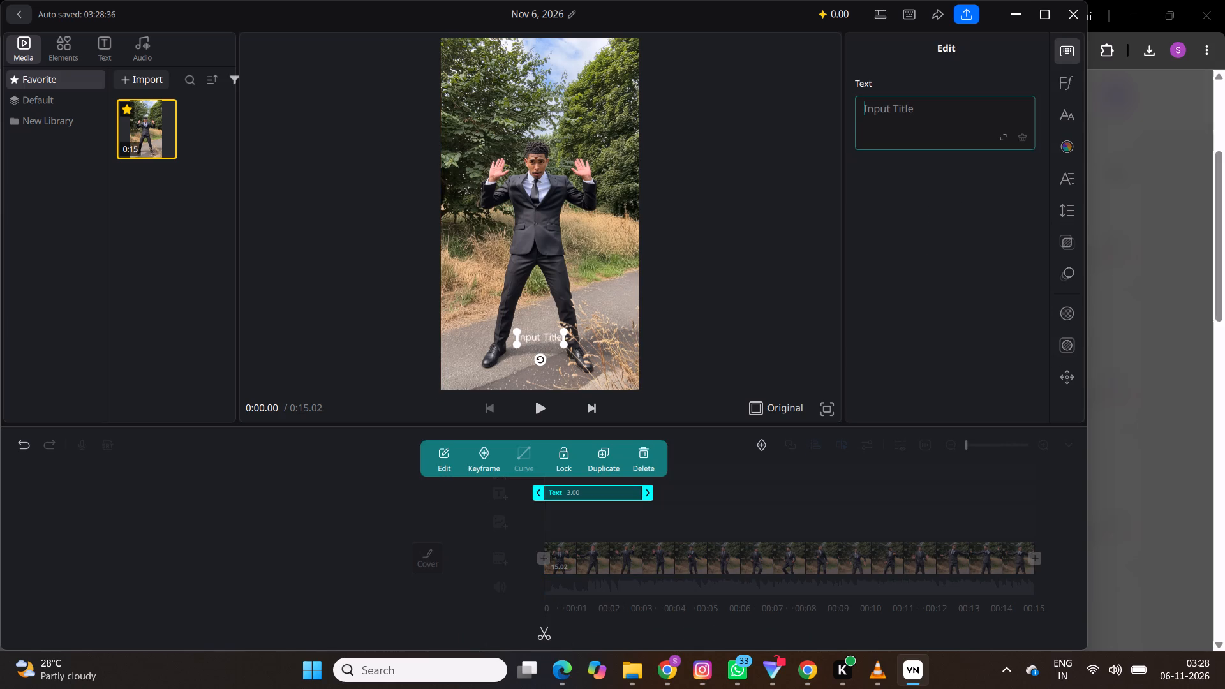
{"action": "key", "text": "ctrl+v"}
Set the title's font style to Inter Semi Bold Italic and its font size to 21.
{"action": "left_click", "coordinate": [1062, 85]}
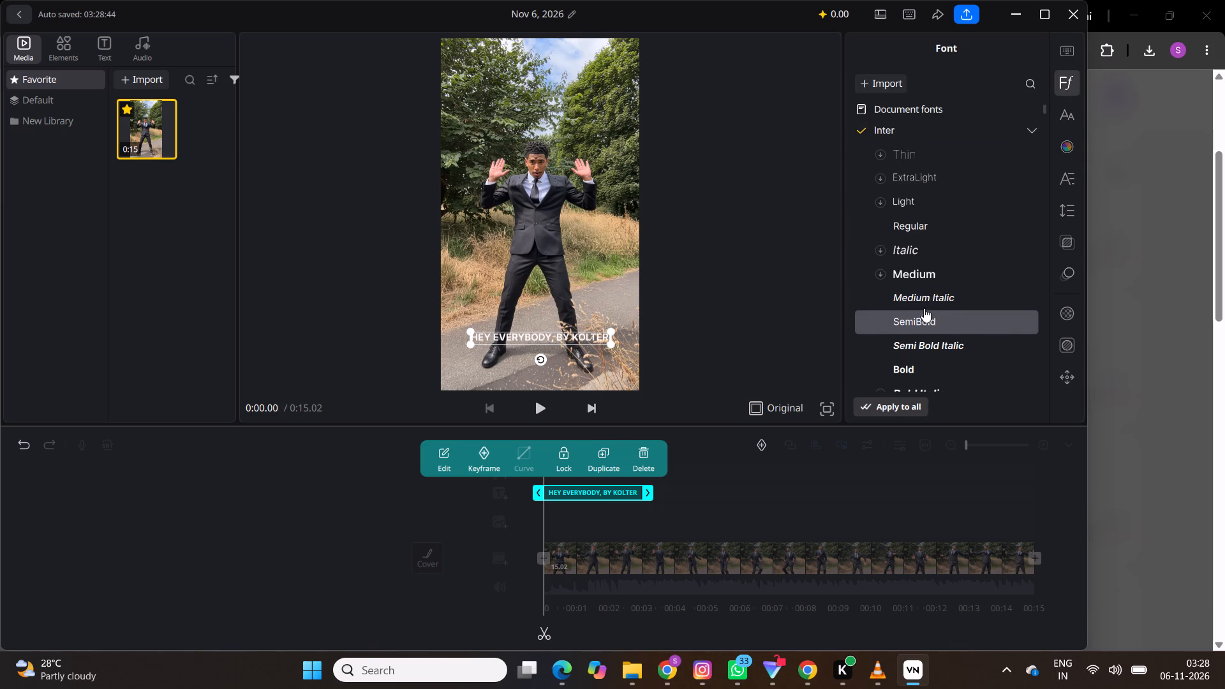
{"action": "left_click", "coordinate": [928, 300]}
{"action": "left_click", "coordinate": [926, 339]}
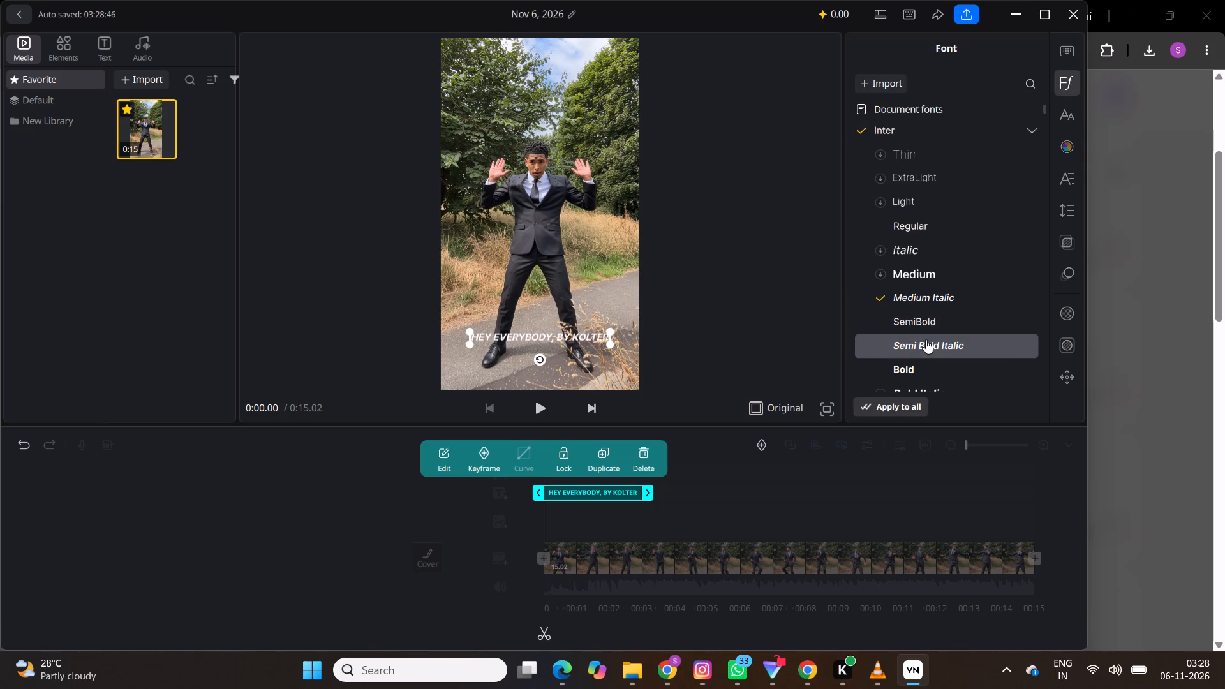
{"action": "left_click", "coordinate": [1069, 115]}
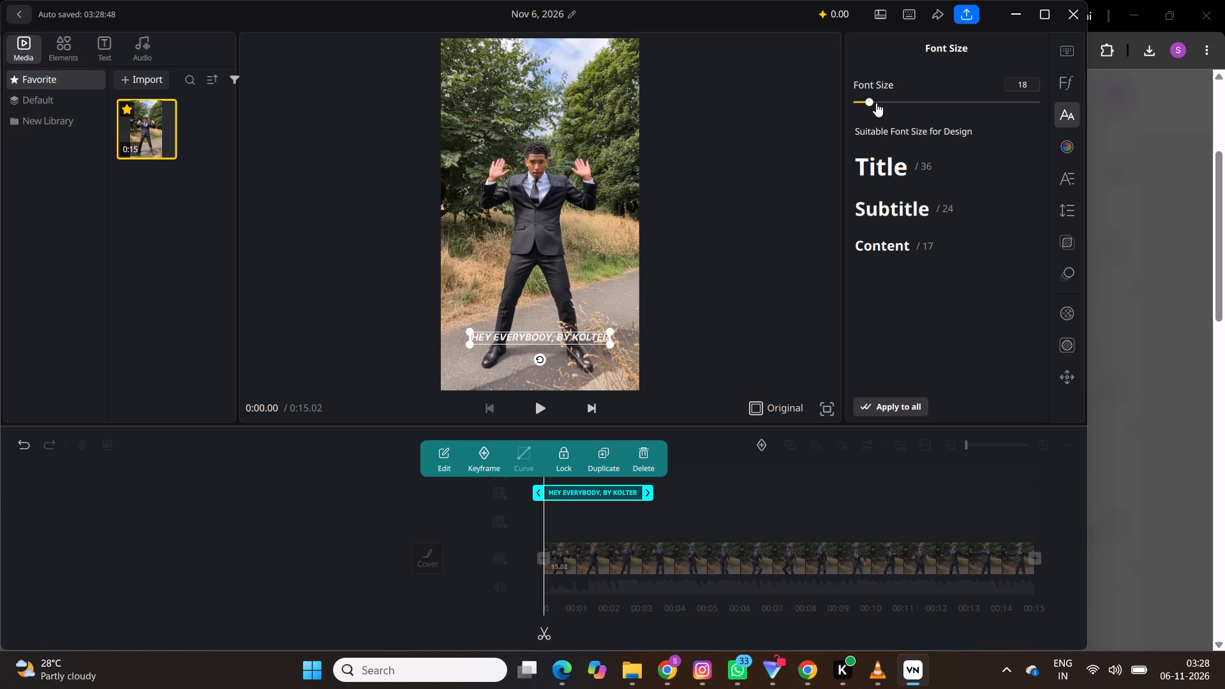
{"action": "left_click", "coordinate": [876, 103]}
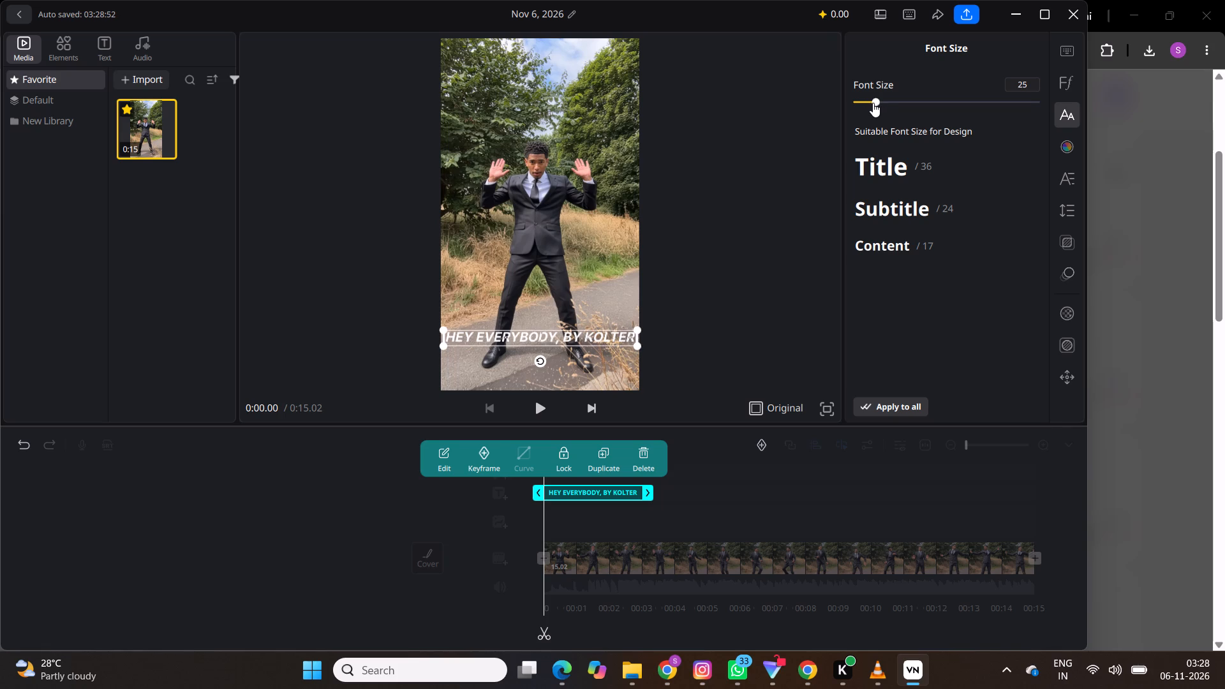
{"action": "left_click", "coordinate": [872, 103]}
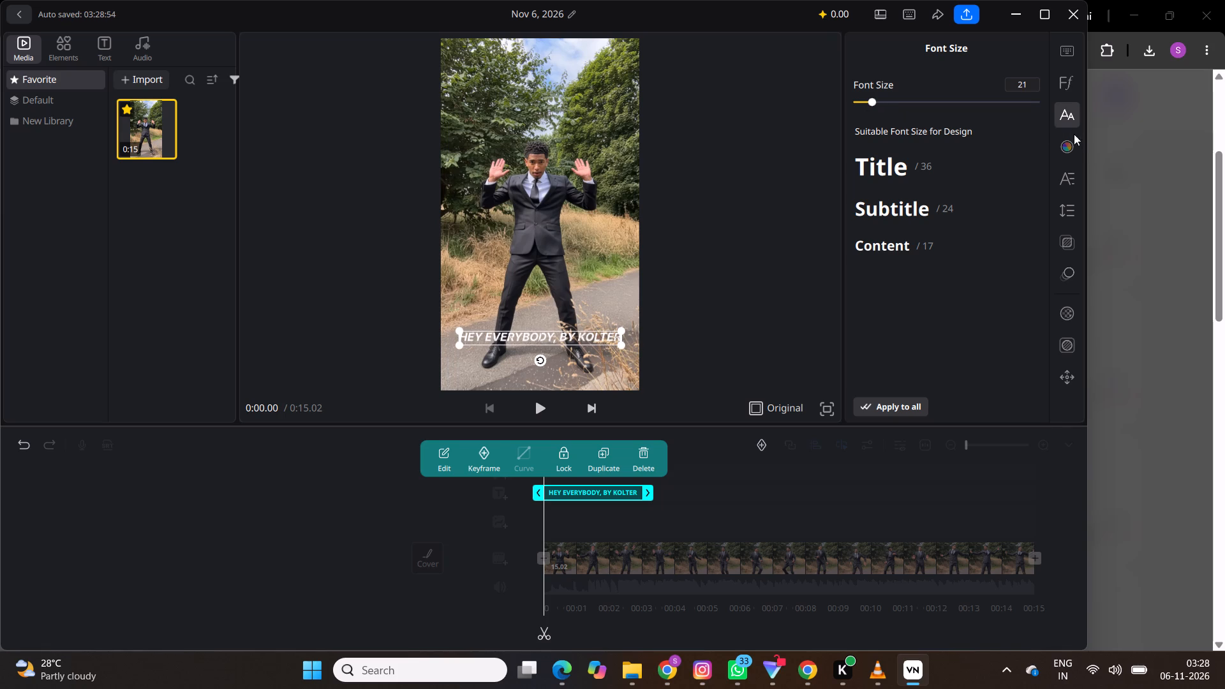
Change the title's text color to black (000000).
{"action": "left_click", "coordinate": [1071, 146]}
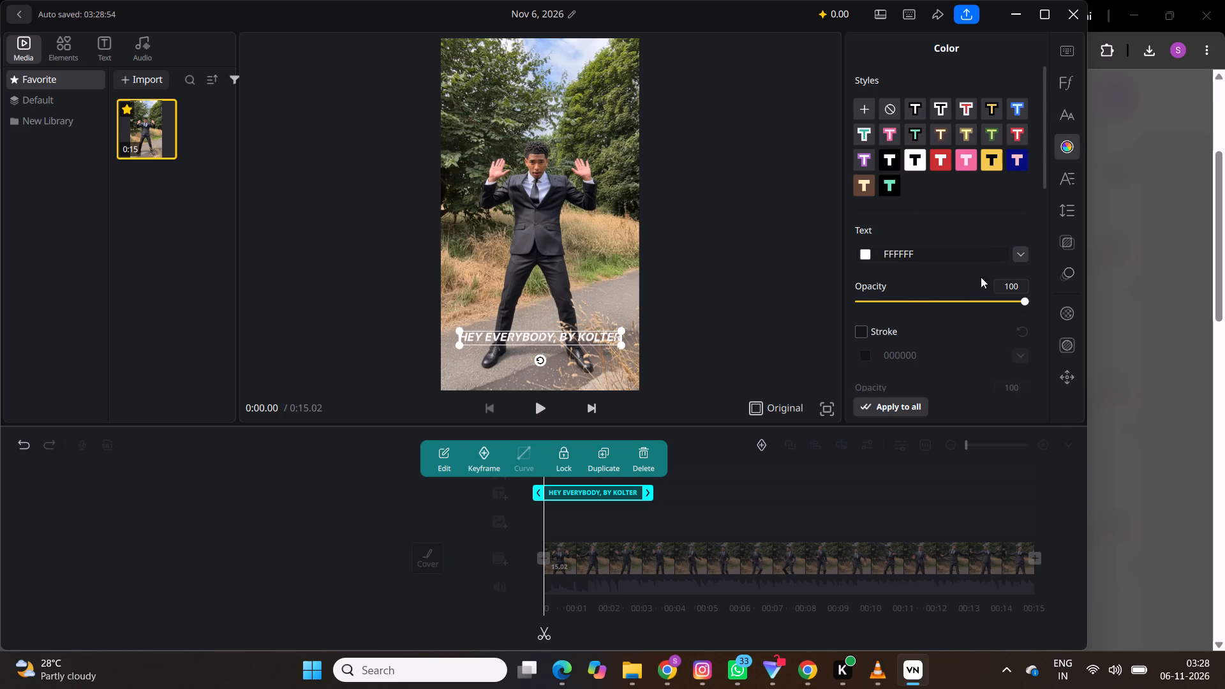
{"action": "left_click", "coordinate": [1025, 253]}
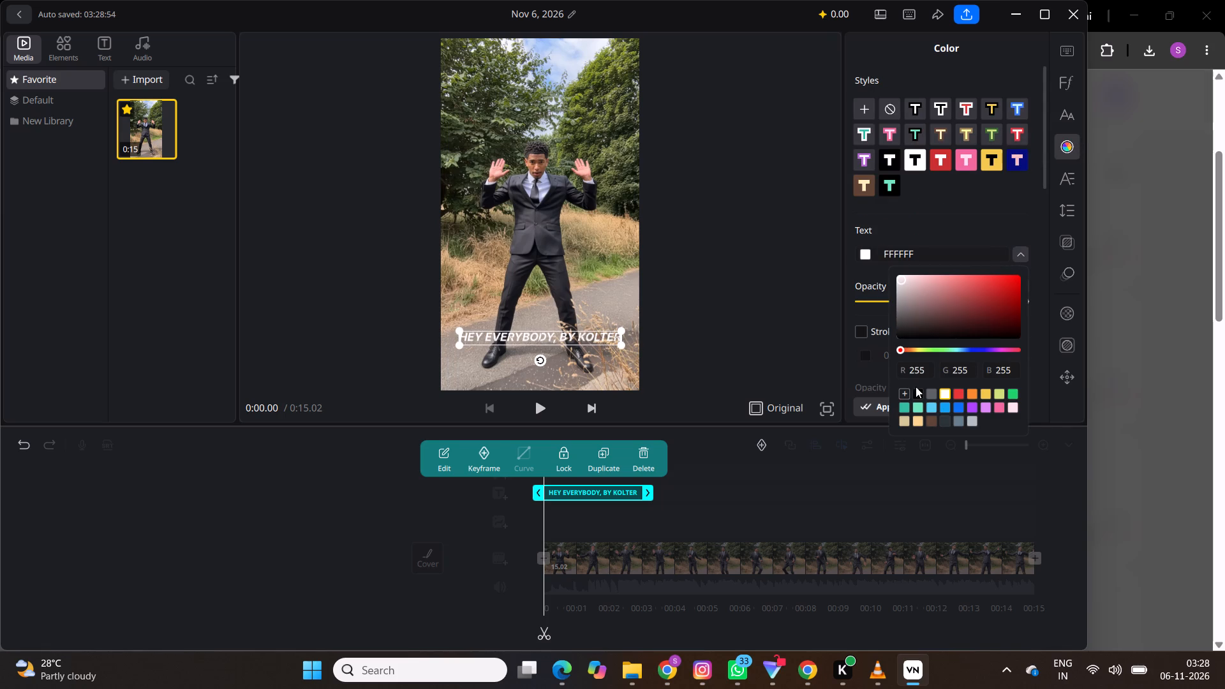
{"action": "left_click", "coordinate": [919, 392]}
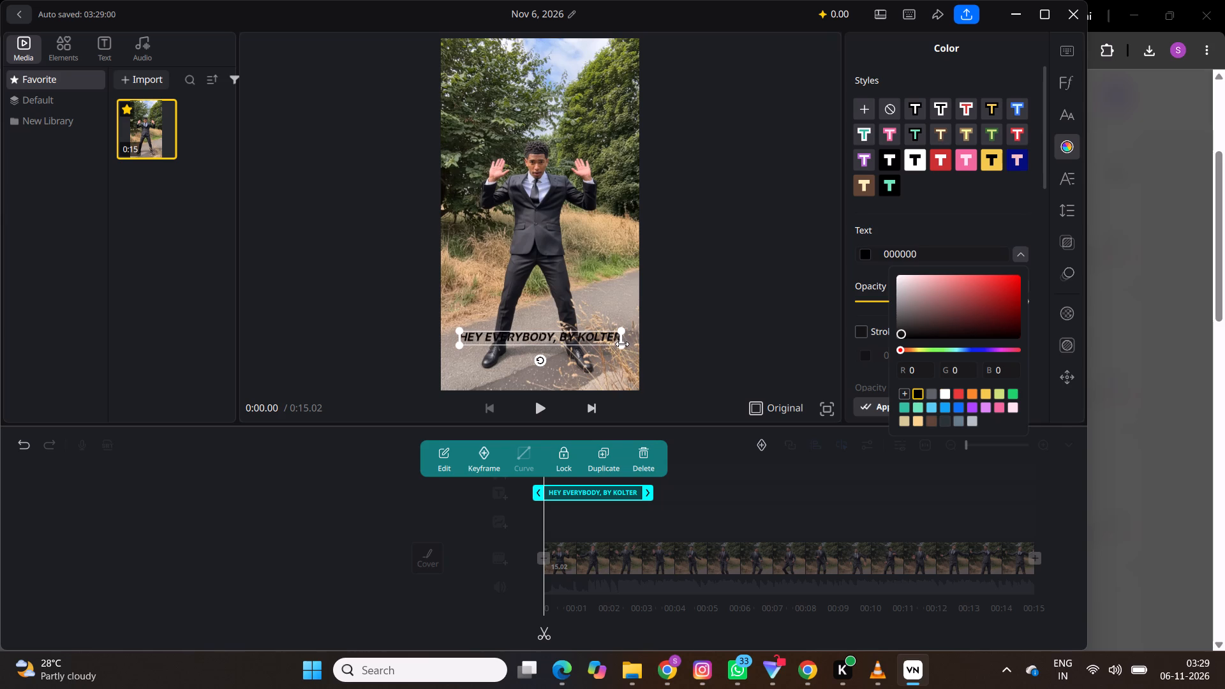
Narrow the title's text box so "KOLTER" wraps onto a second line, and shift it slightly upward.
{"action": "left_click_drag", "start_coordinate": [611, 344], "coordinate": [618, 322]}
{"action": "left_click_drag", "start_coordinate": [620, 320], "coordinate": [607, 241]}
{"action": "left_click", "coordinate": [607, 241]}
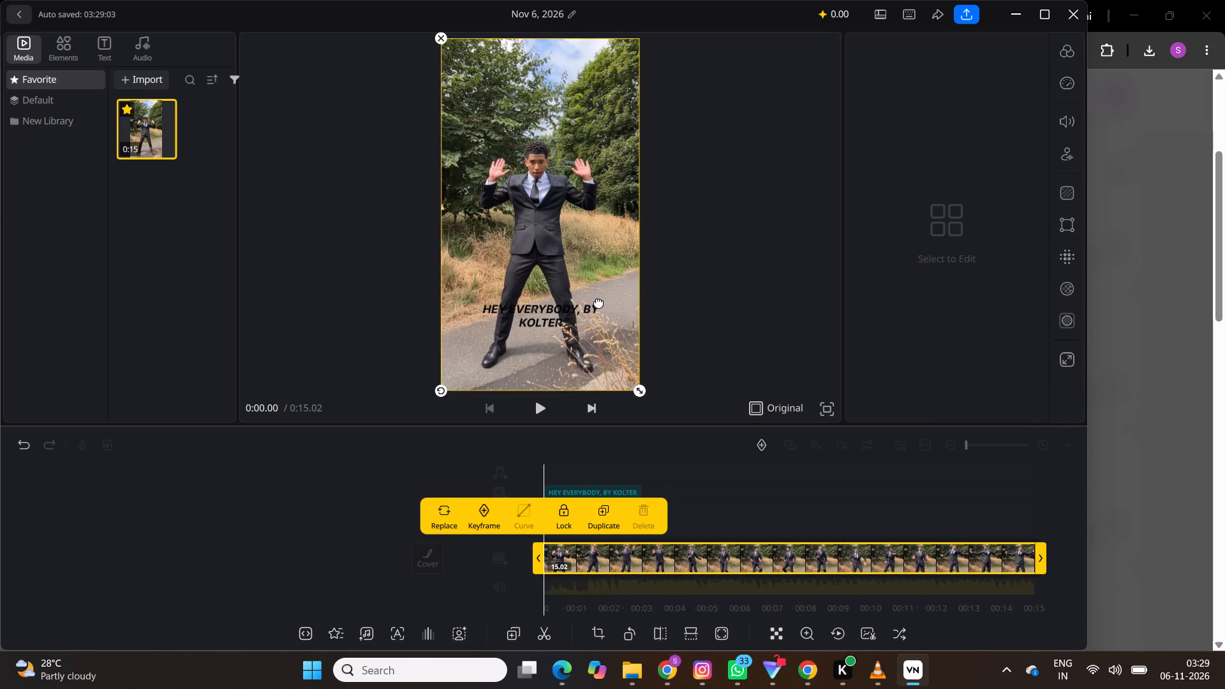
Reselect the title and rescale it by its corner, finishing slightly larger than before.
{"action": "left_click", "coordinate": [590, 488]}
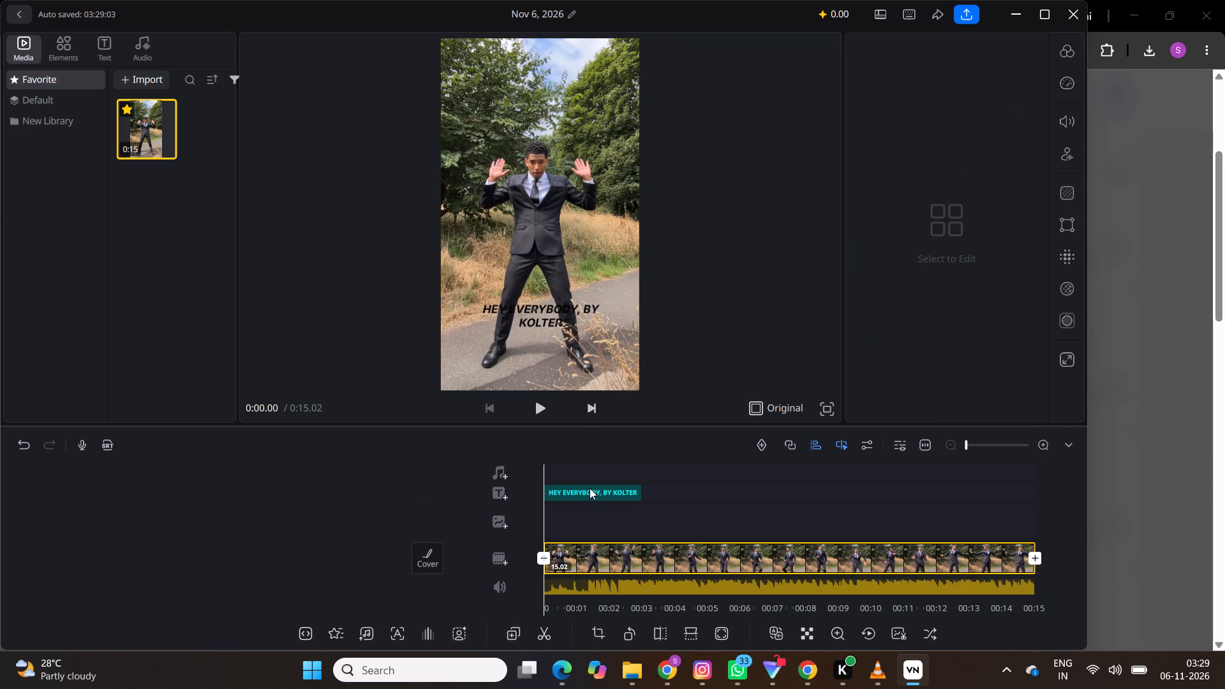
{"action": "left_click", "coordinate": [581, 494]}
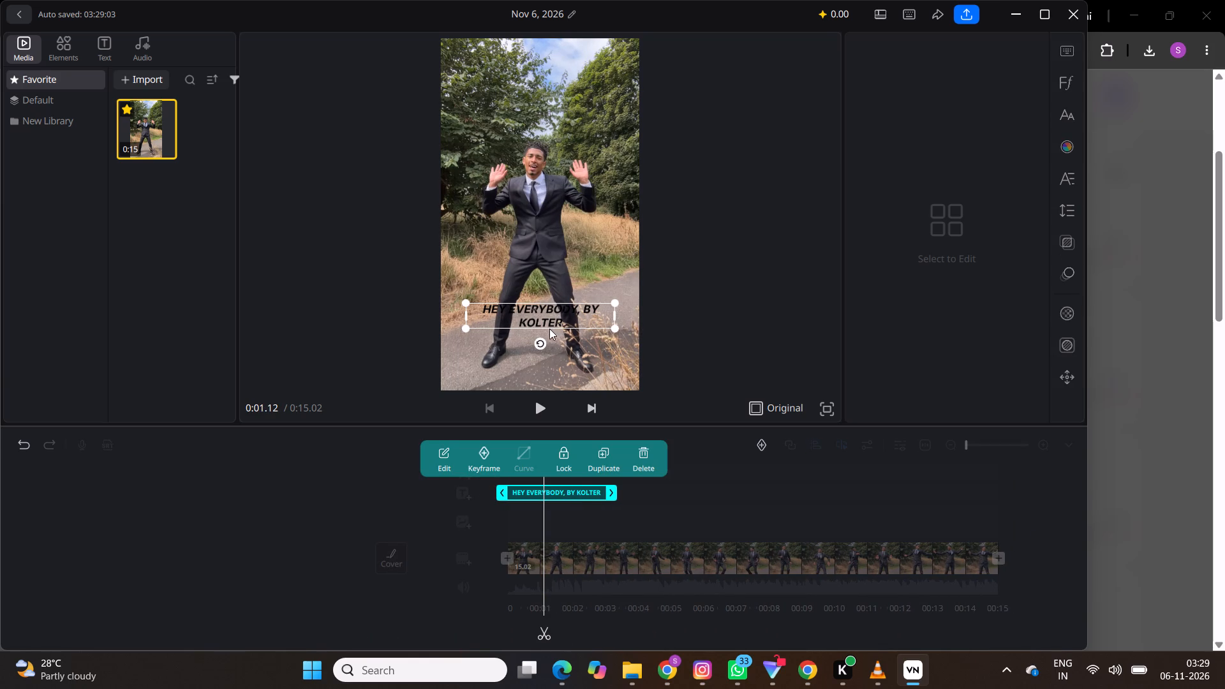
{"action": "scroll", "coordinate": [615, 329], "scroll_direction": "down", "scroll_amount": 3, "text": "ctrl"}
{"action": "left_click_drag", "start_coordinate": [615, 329], "coordinate": [577, 322]}
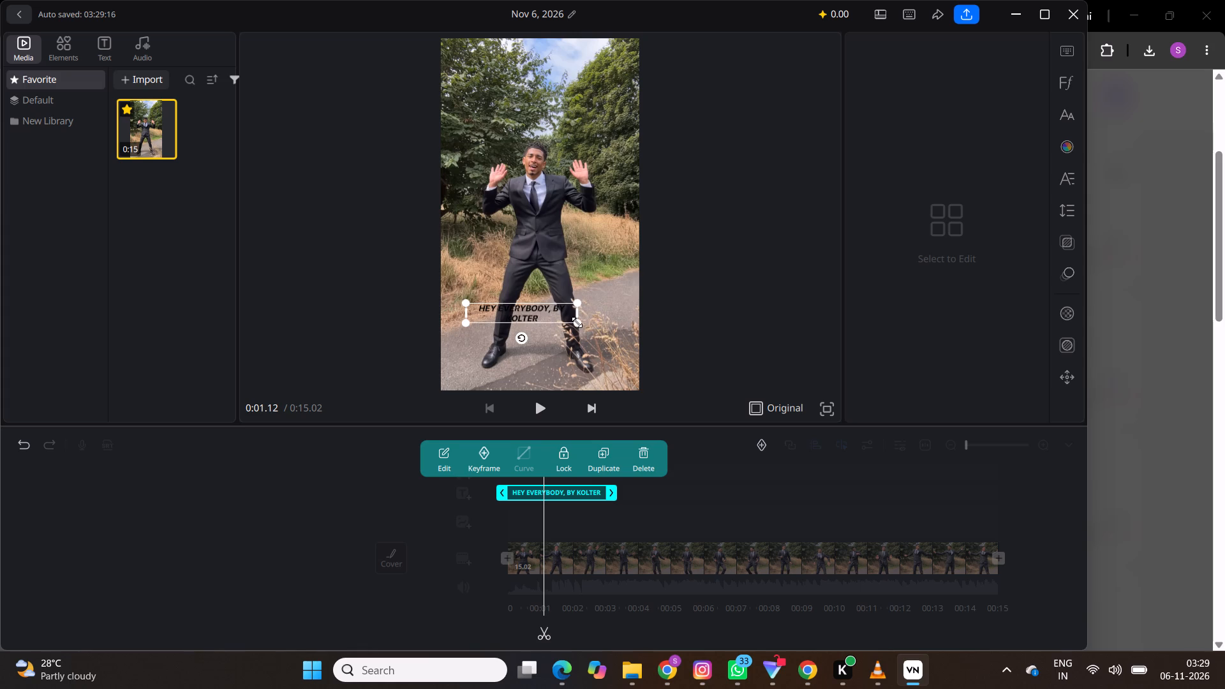
{"action": "left_click_drag", "start_coordinate": [577, 322], "coordinate": [618, 322]}
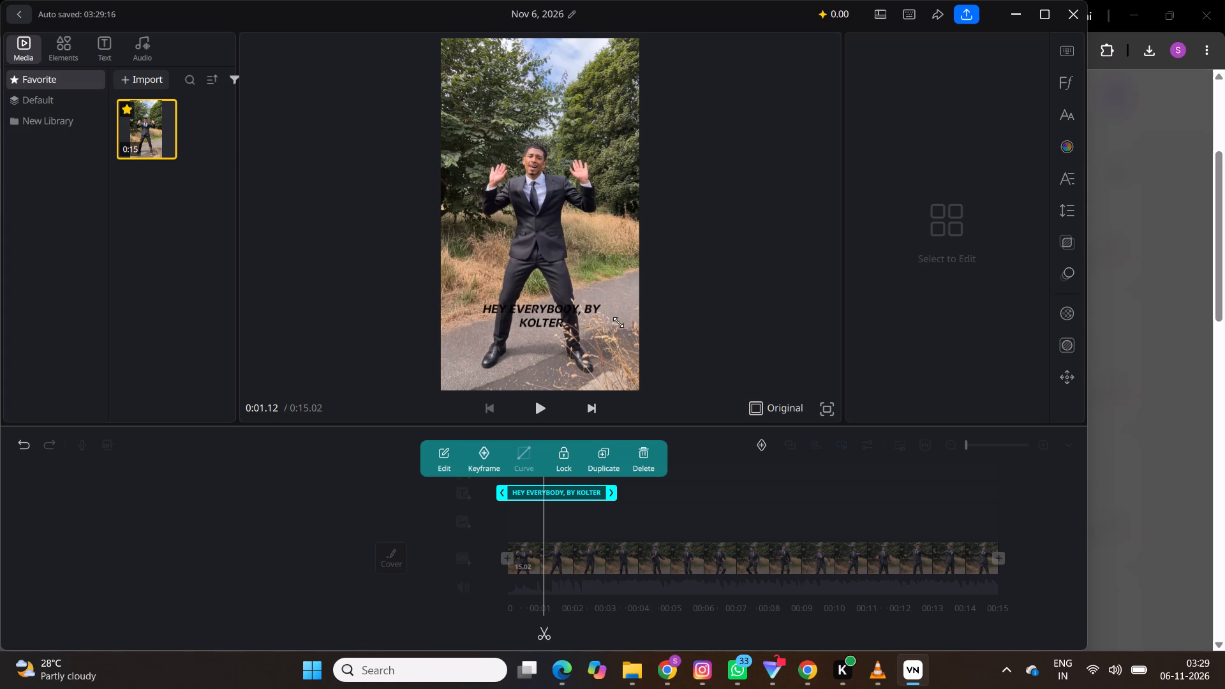
{"action": "left_click_drag", "start_coordinate": [618, 322], "coordinate": [619, 323]}
{"action": "left_click", "coordinate": [616, 330]}
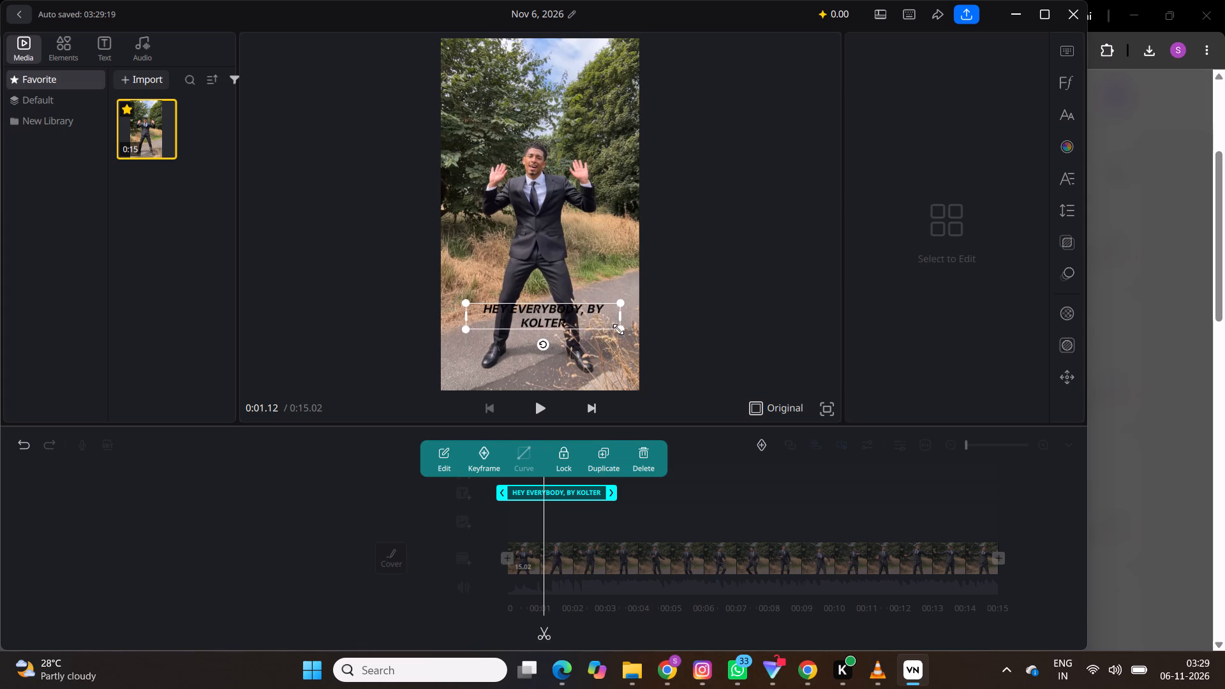
Narrow the title's text box so "BY KOLTER" wraps onto the second line, and move it over the sky at the top of the frame.
{"action": "left_click", "coordinate": [553, 325]}
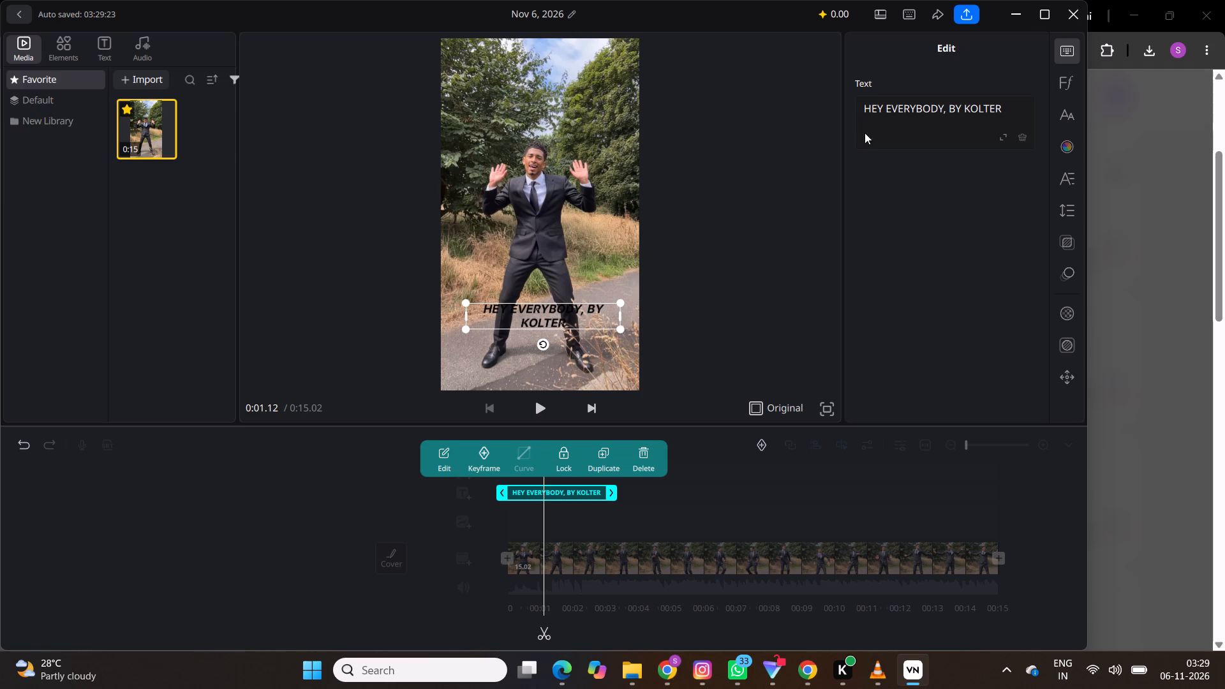
{"action": "left_click", "coordinate": [1070, 112]}
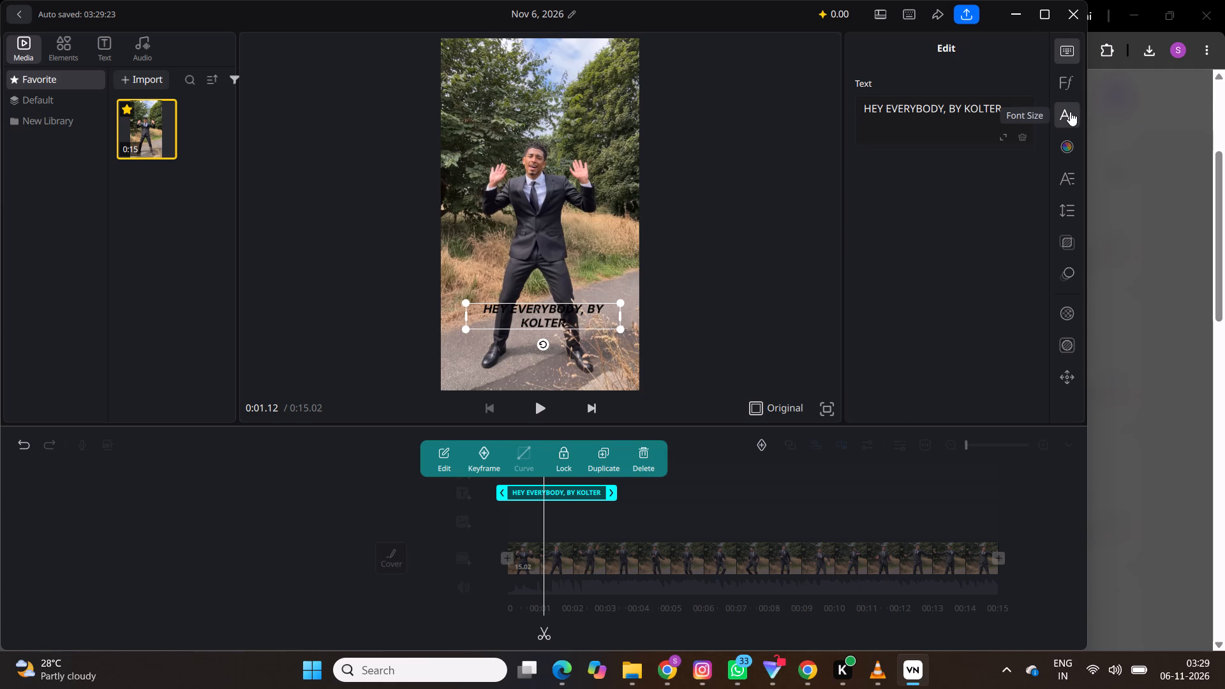
{"action": "left_click", "coordinate": [1067, 87]}
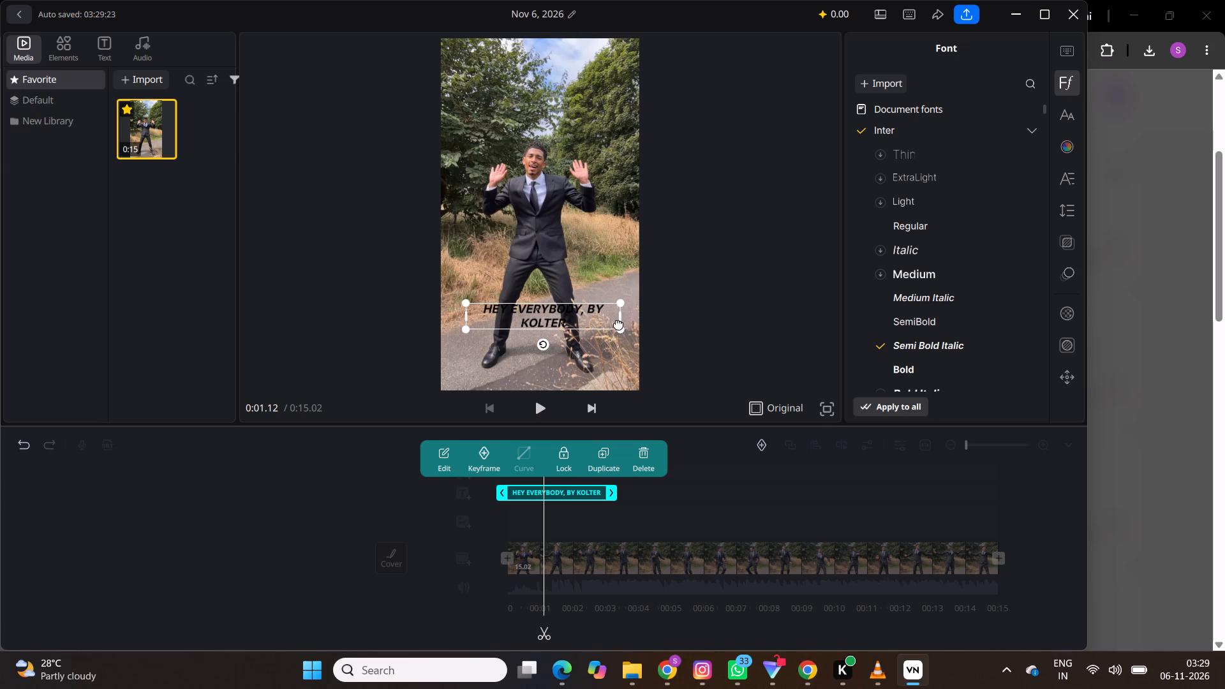
{"action": "left_click_drag", "start_coordinate": [618, 322], "coordinate": [582, 329]}
{"action": "left_click_drag", "start_coordinate": [536, 321], "coordinate": [555, 94]}
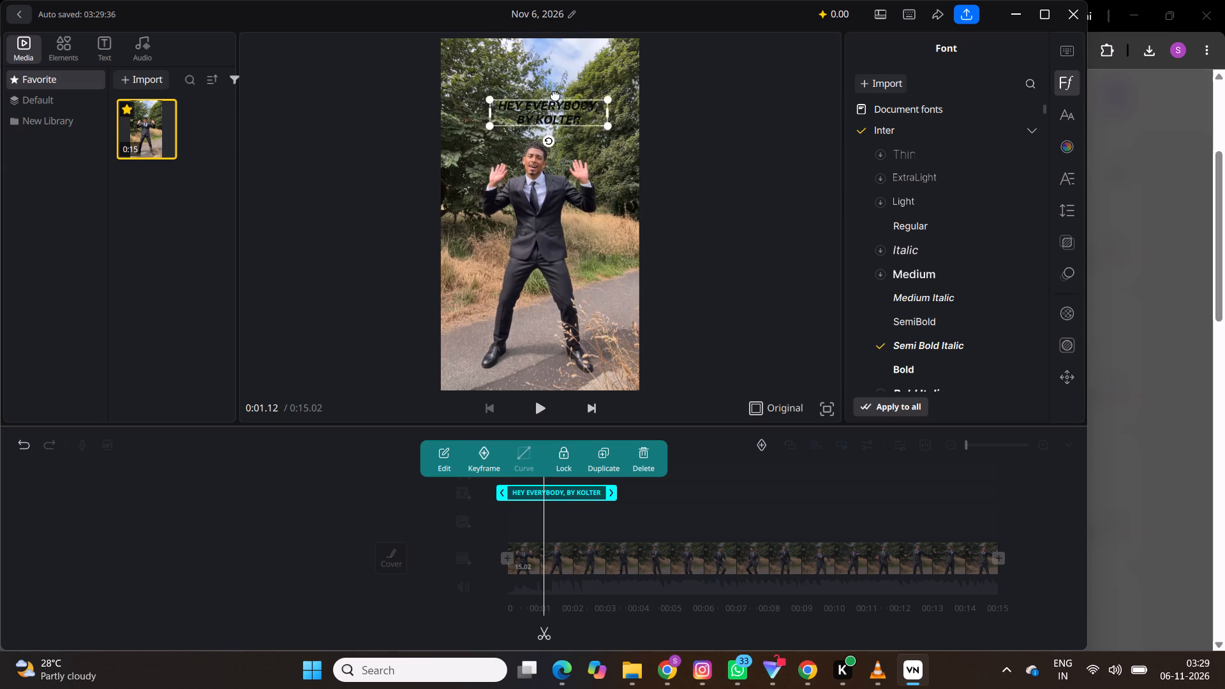
{"action": "left_click_drag", "start_coordinate": [555, 94], "coordinate": [578, 60]}
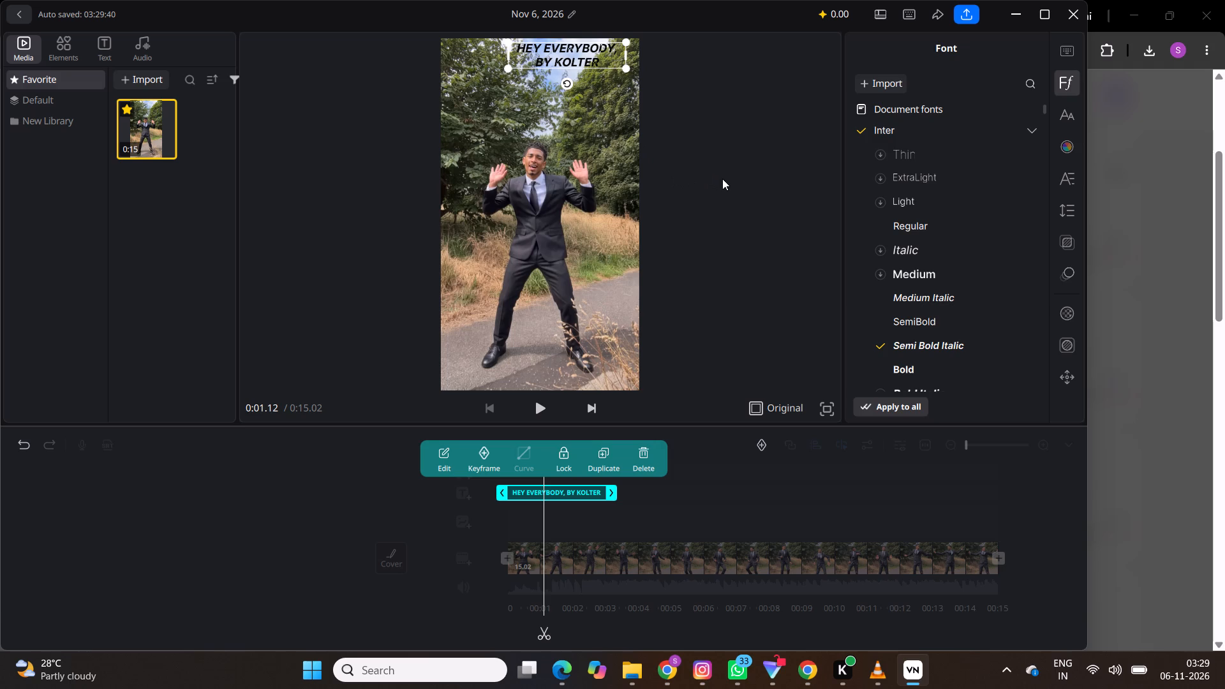
{"action": "left_click", "coordinate": [722, 179]}
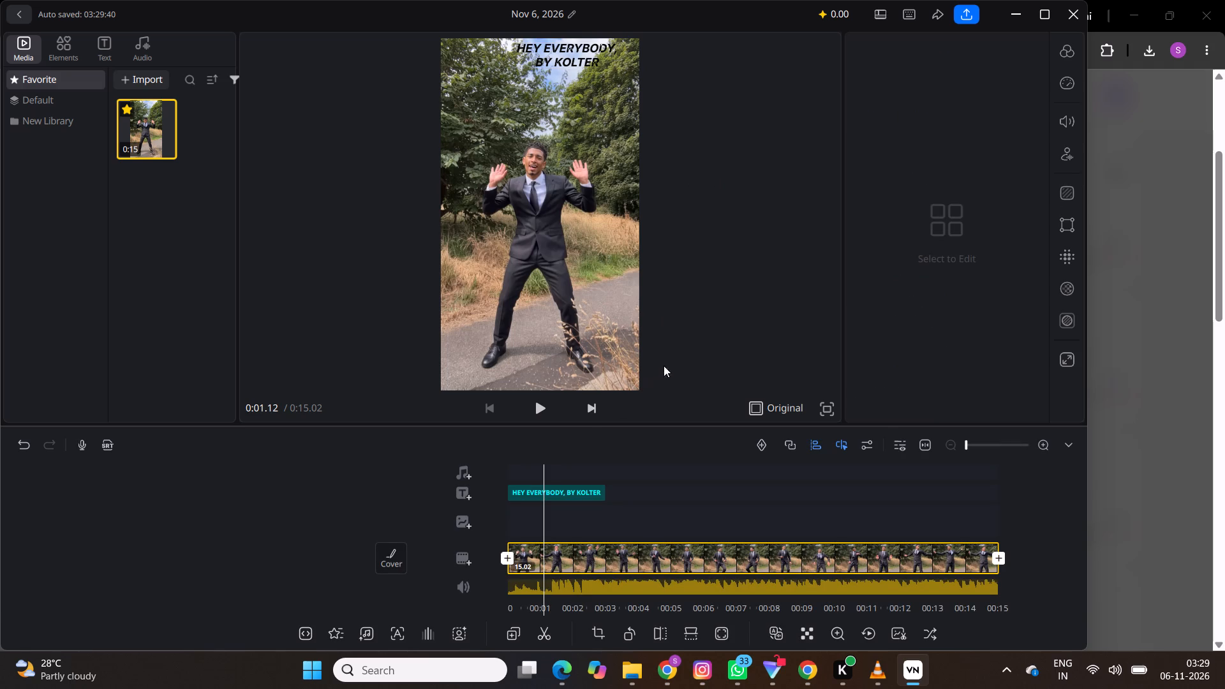
Select the black title and nudge it slightly up and to the right over the sky.
{"action": "left_click_drag", "start_coordinate": [575, 56], "coordinate": [604, 221]}
{"action": "left_click", "coordinate": [578, 489]}
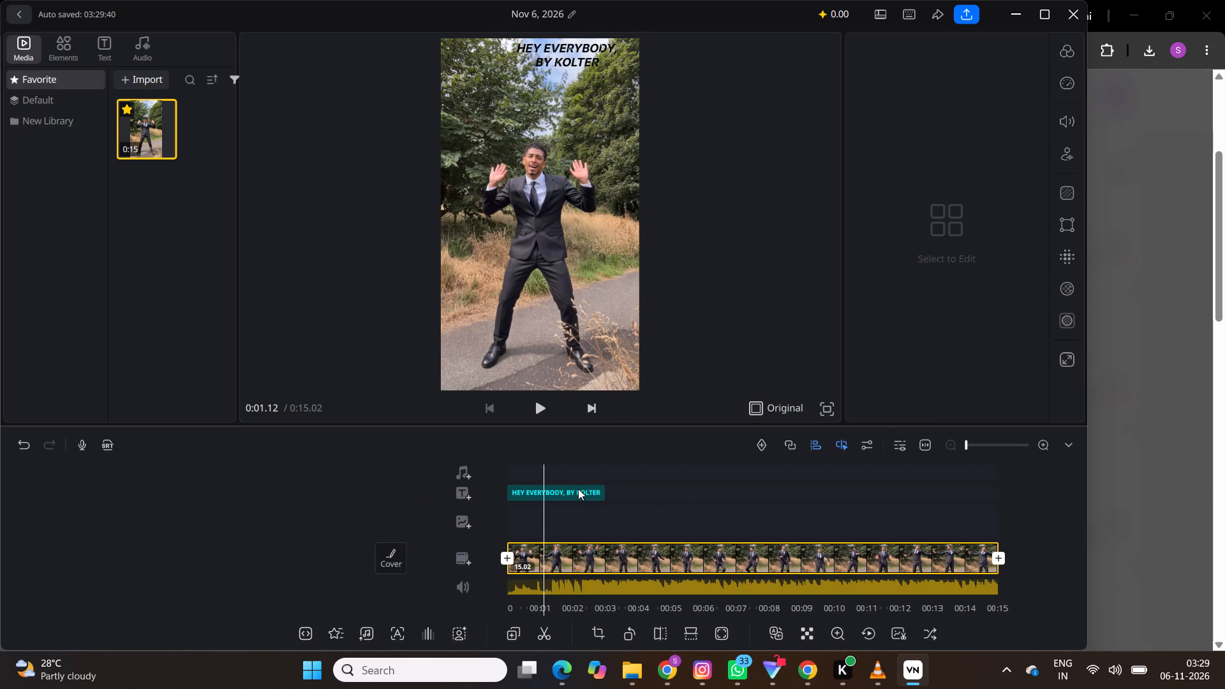
{"action": "left_click", "coordinate": [549, 60]}
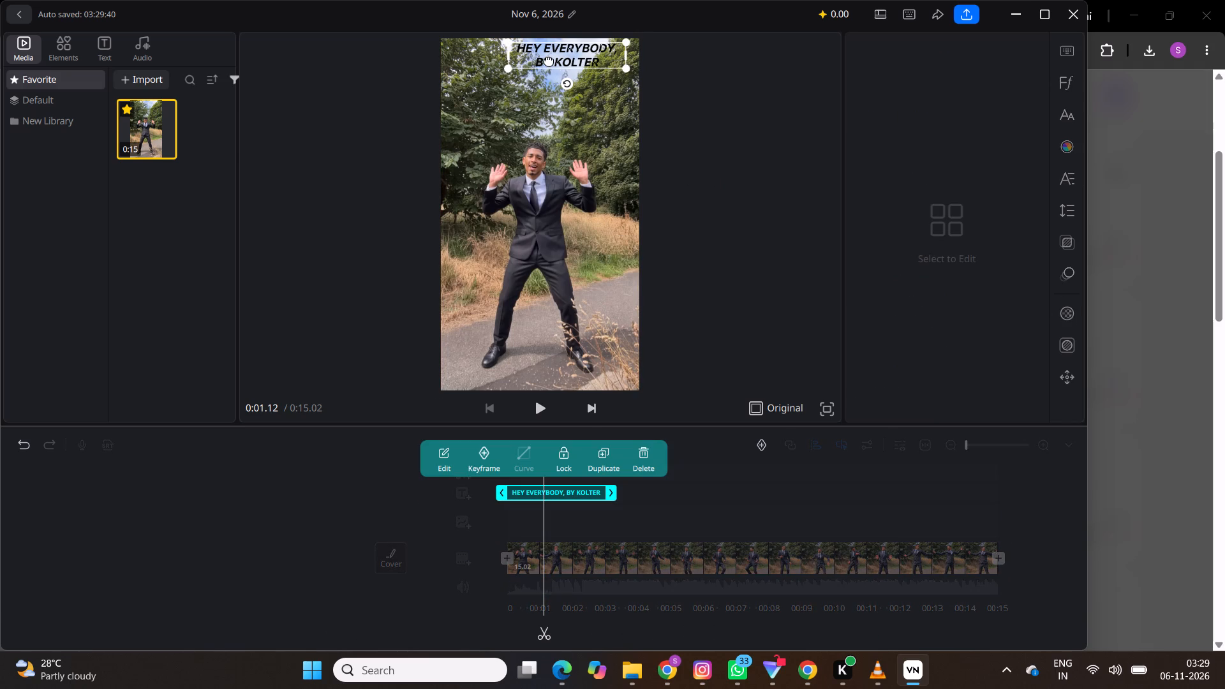
{"action": "left_click", "coordinate": [549, 60]}
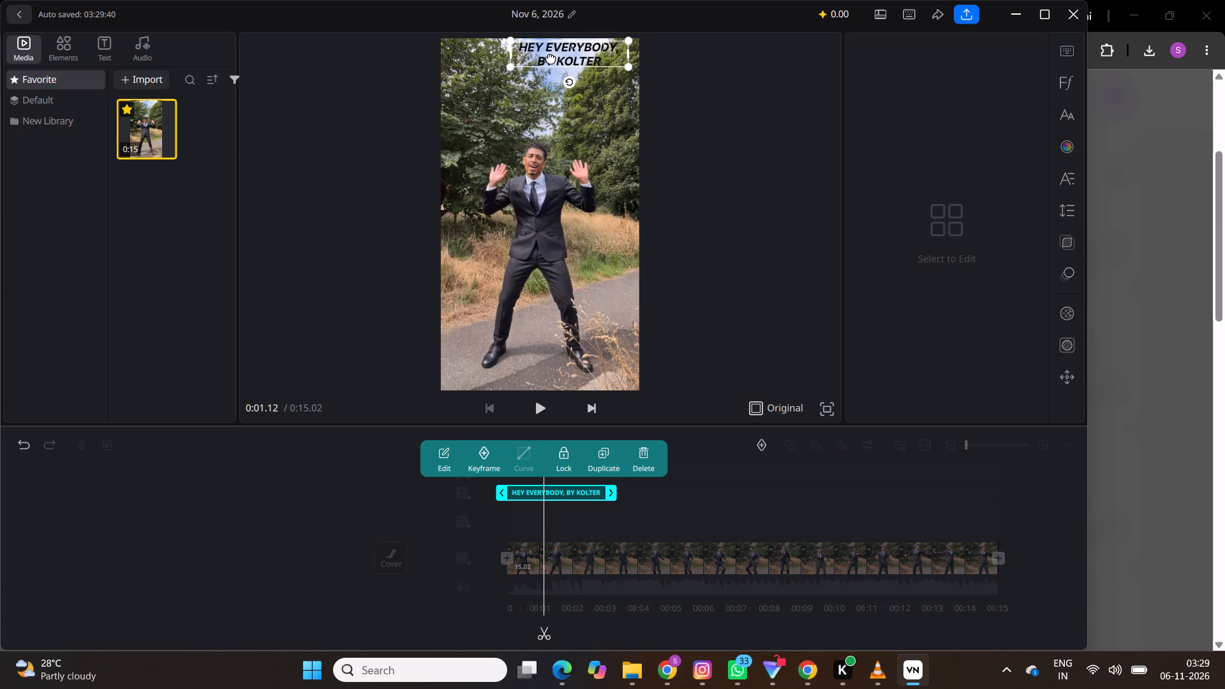
{"action": "left_click", "coordinate": [702, 183]}
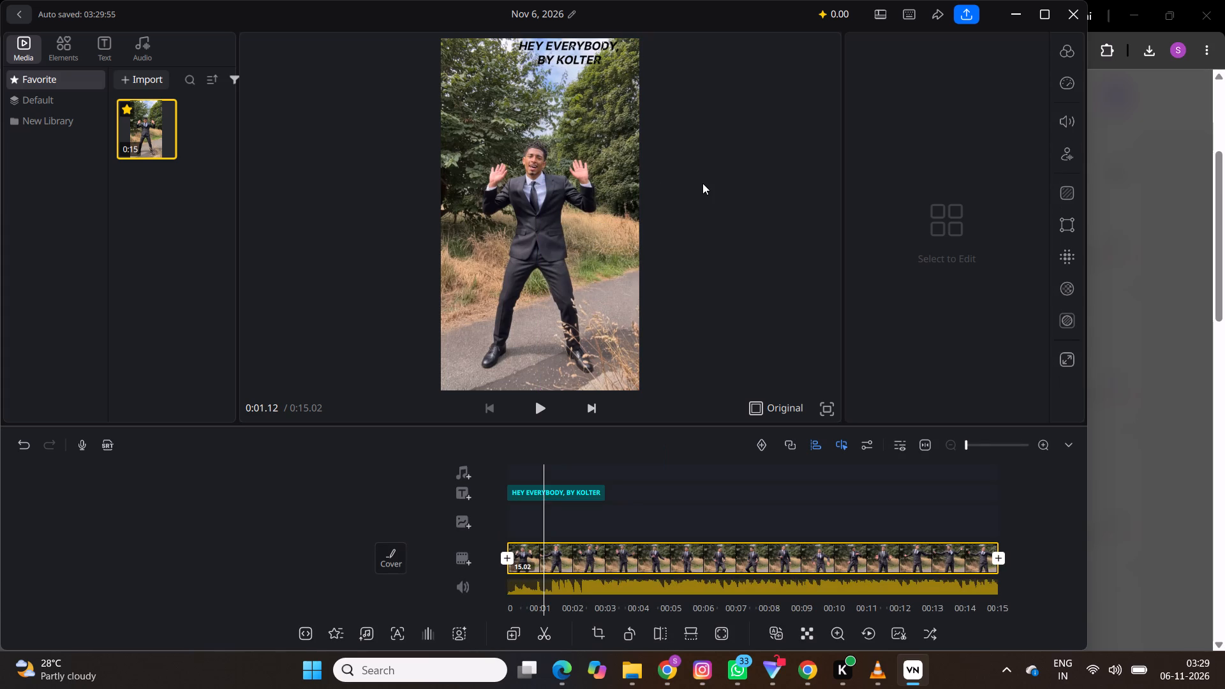
Extend the "HEY EVERYBODY, BY KOLTER" title on the timeline to the end of the clip, for a duration of 15.02.
{"action": "left_click", "coordinate": [578, 485]}
{"action": "left_click", "coordinate": [577, 490]}
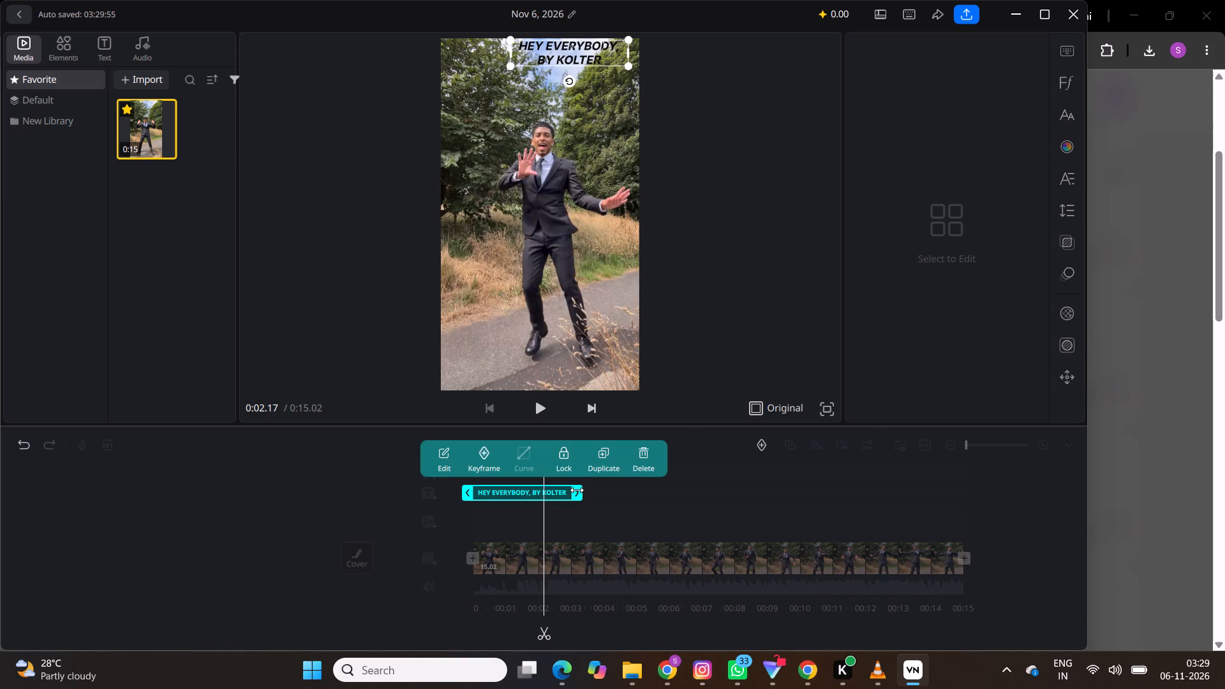
{"action": "left_click_drag", "start_coordinate": [576, 490], "coordinate": [968, 513]}
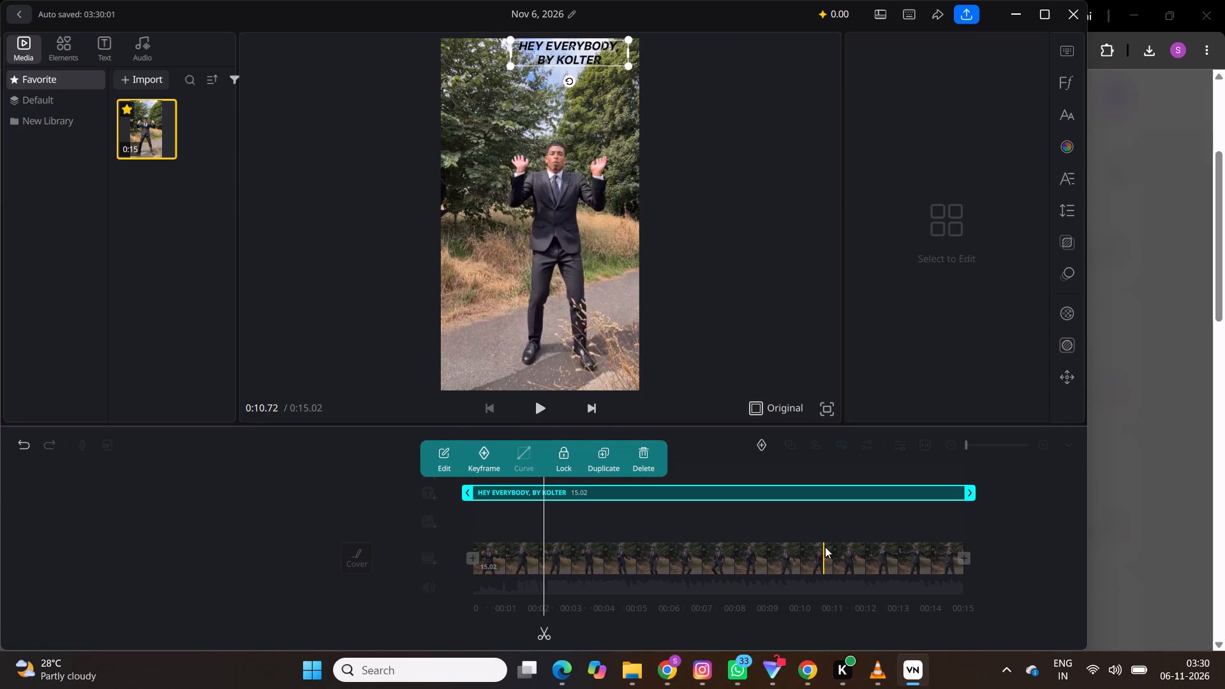
{"action": "left_click", "coordinate": [832, 530]}
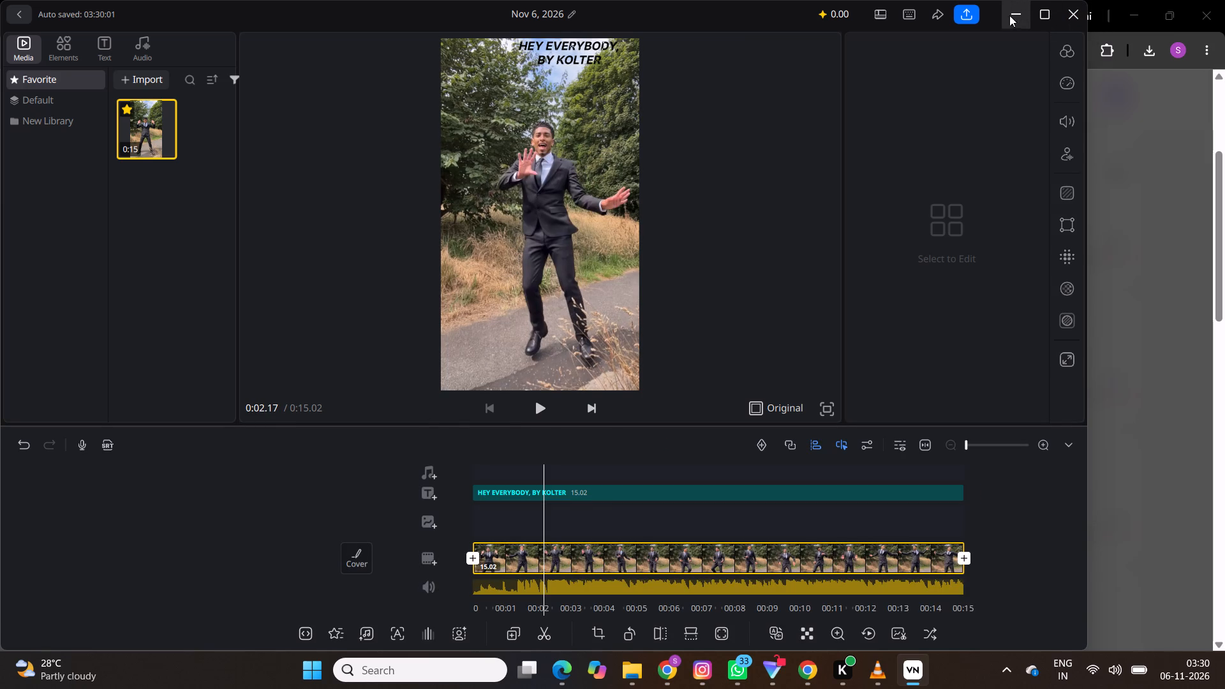
Export the titled video to the Downloads folder with automatic quality at 1080p and 30 fps, and close the export window when finished.
{"action": "left_click", "coordinate": [967, 16]}
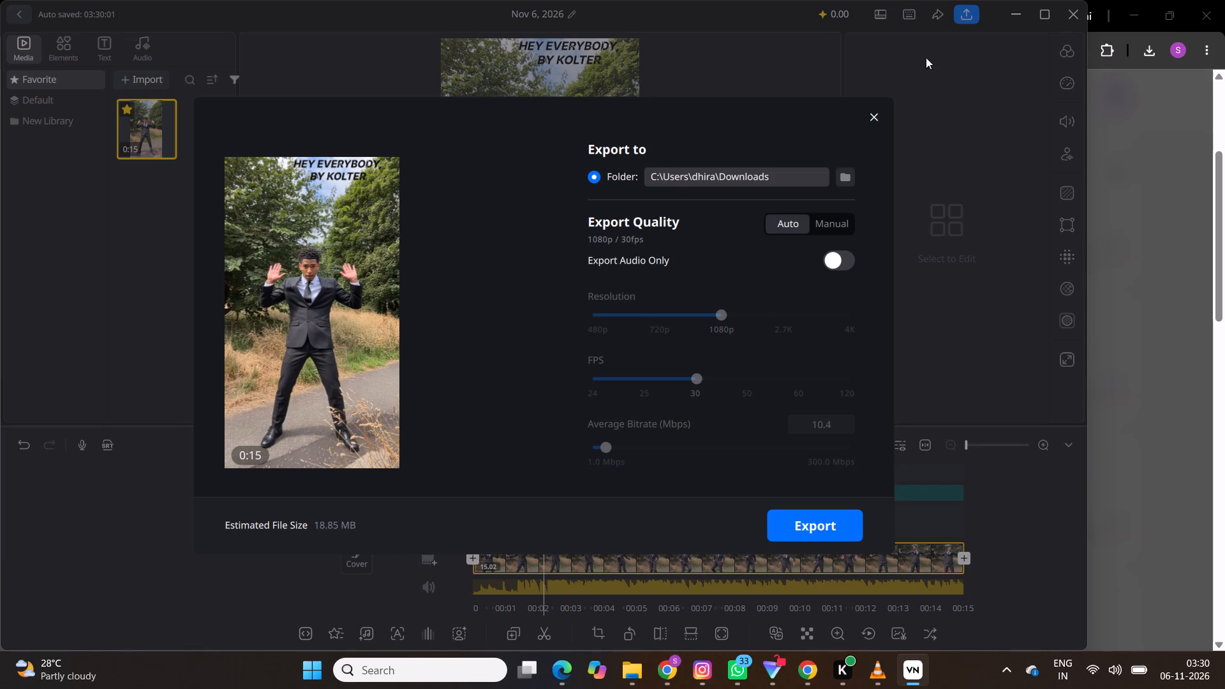
{"action": "left_click", "coordinate": [811, 532]}
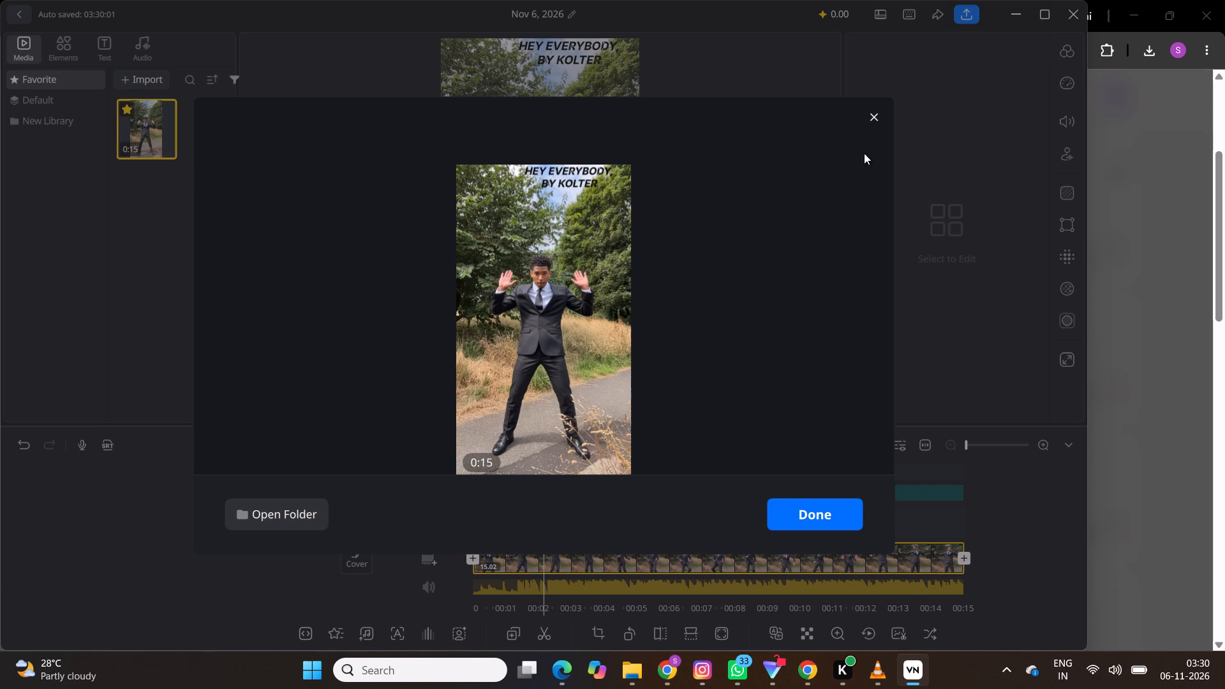
{"action": "left_click", "coordinate": [941, 183]}
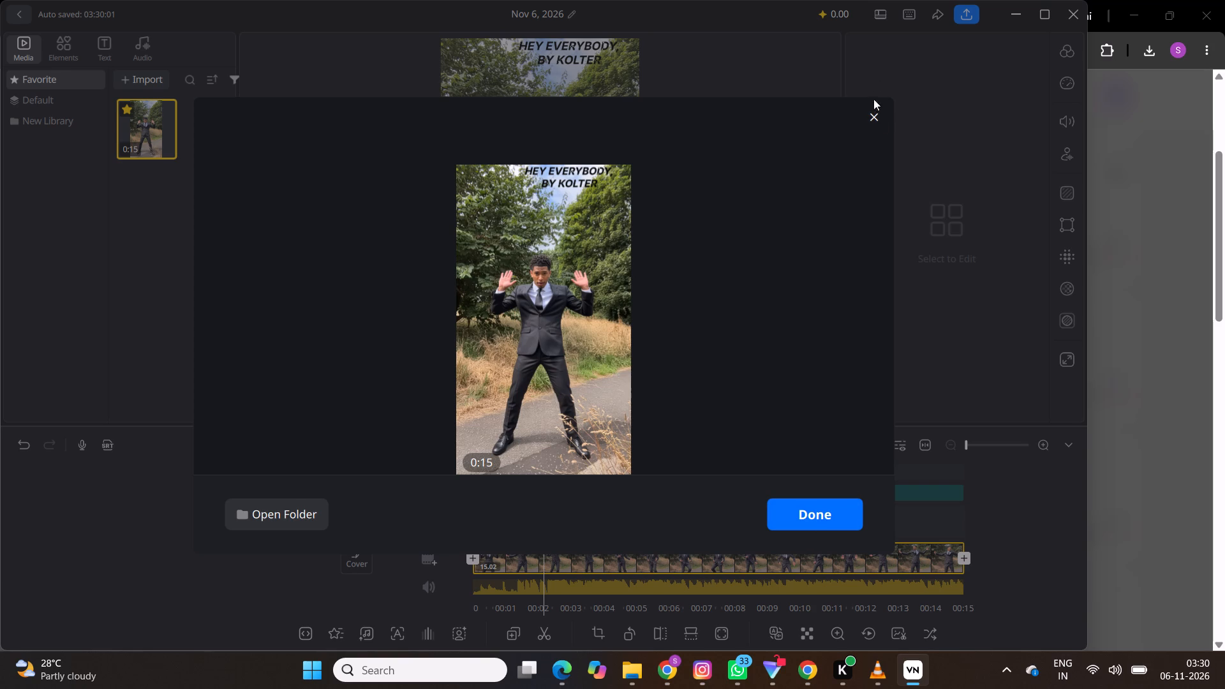
{"action": "left_click", "coordinate": [868, 112]}
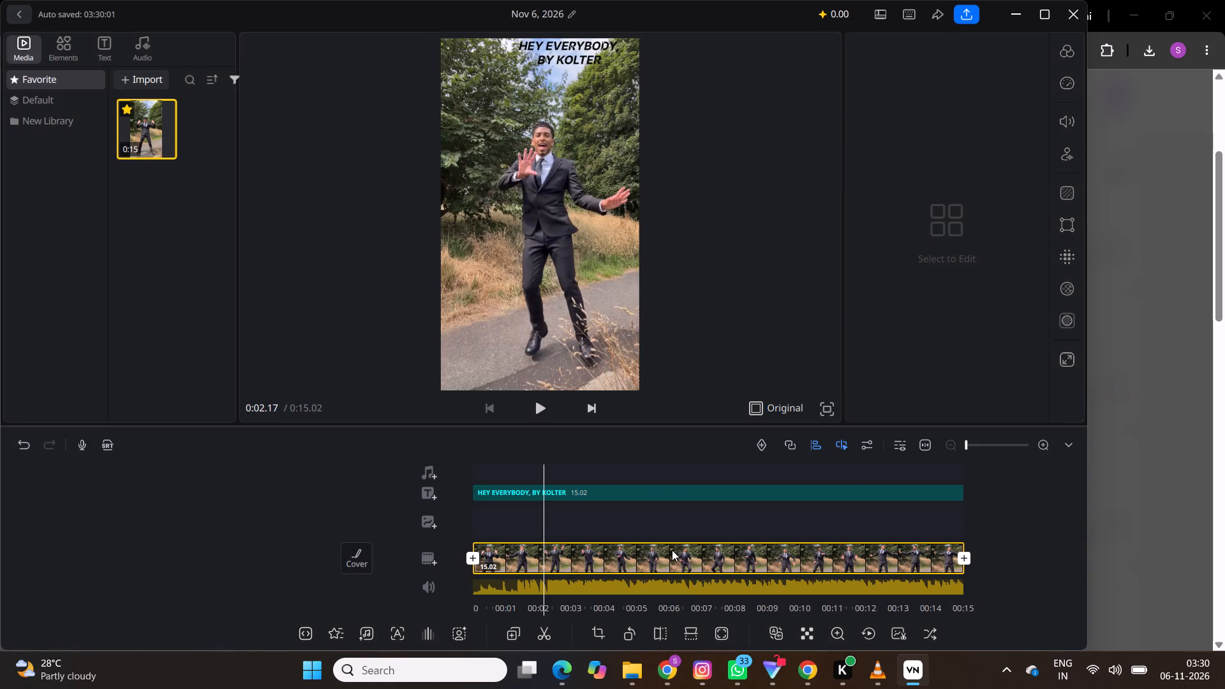
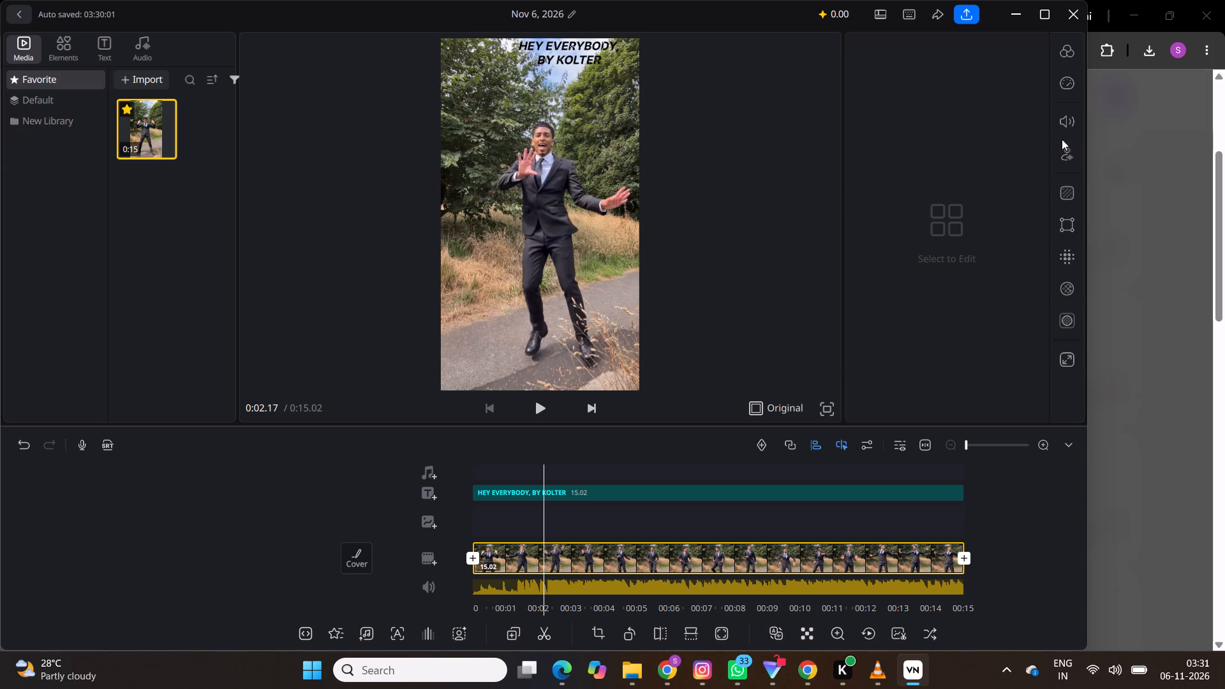
Switch to Chrome, examine the requirements and submission link form of the Hey Everybody [CLIPPING] campaign, and close its details.
{"action": "left_click", "coordinate": [1004, 17]}
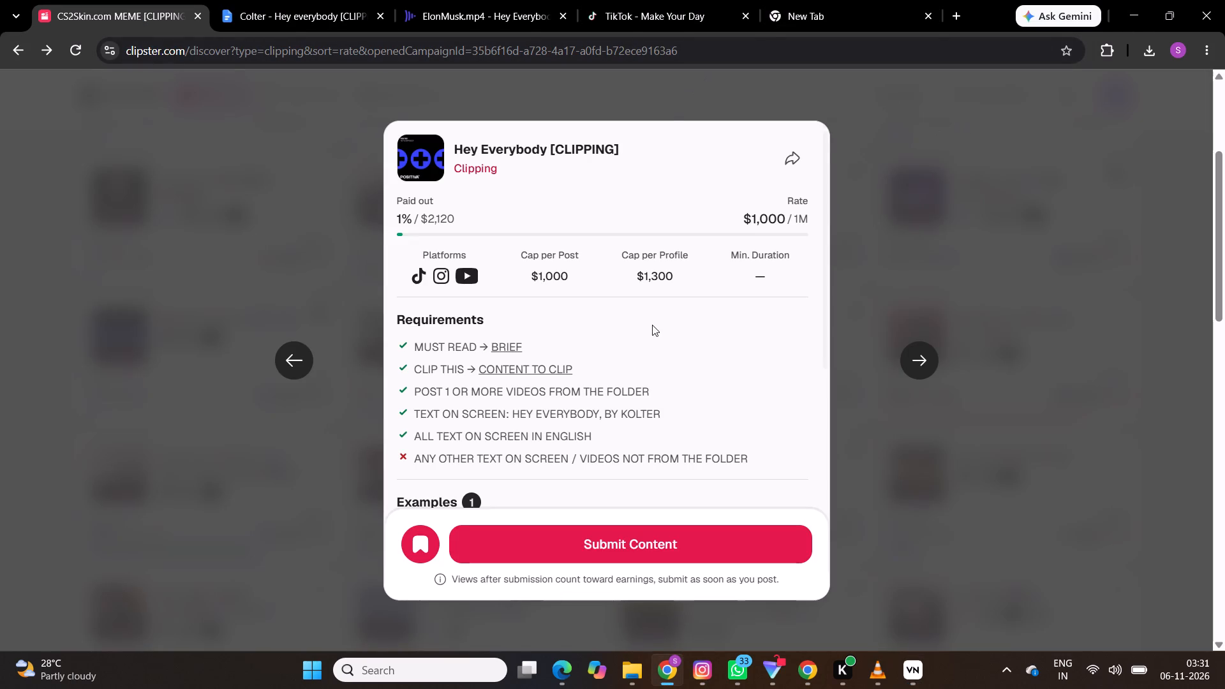
{"action": "scroll", "coordinate": [566, 481], "scroll_direction": "down", "scroll_amount": 1}
{"action": "left_click", "coordinate": [579, 539]}
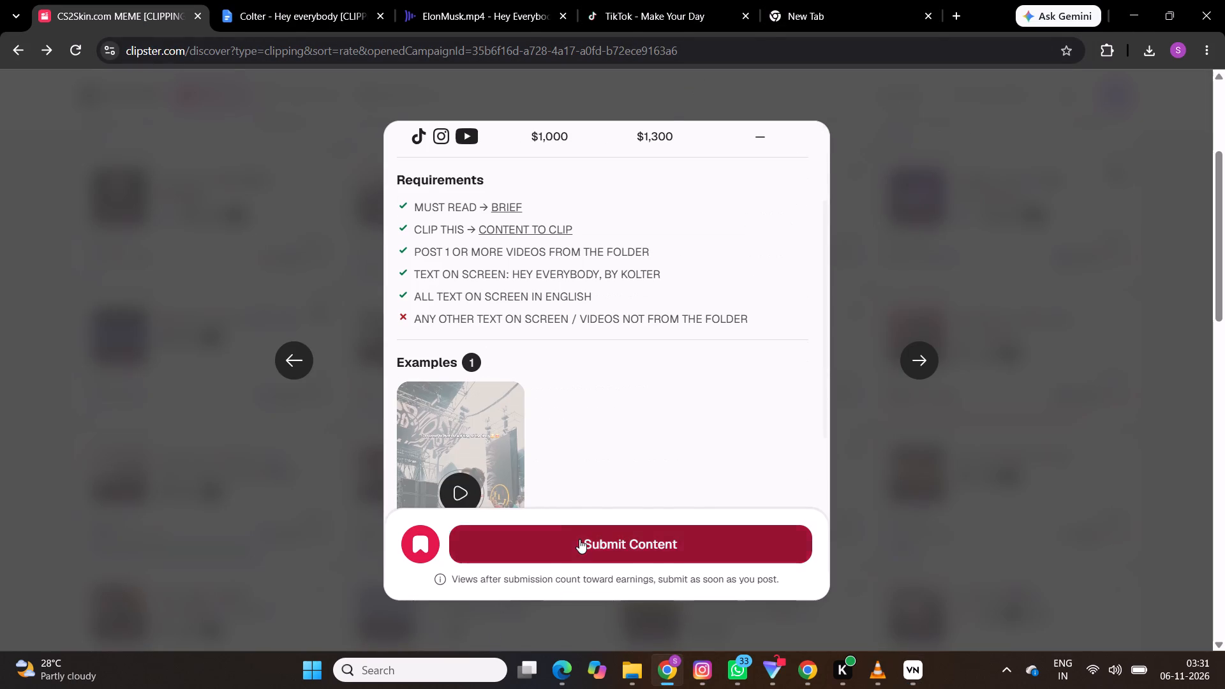
{"action": "left_click", "coordinate": [627, 413]}
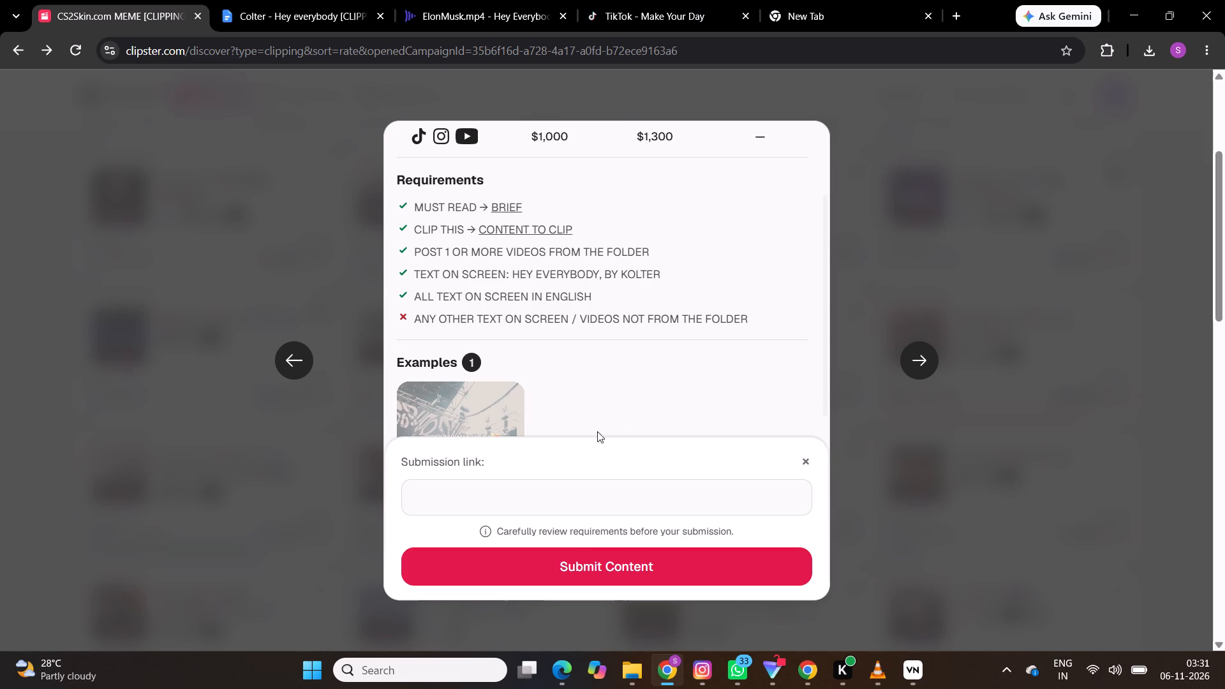
{"action": "scroll", "coordinate": [575, 445], "scroll_direction": "down", "scroll_amount": 1}
{"action": "left_click", "coordinate": [568, 505]}
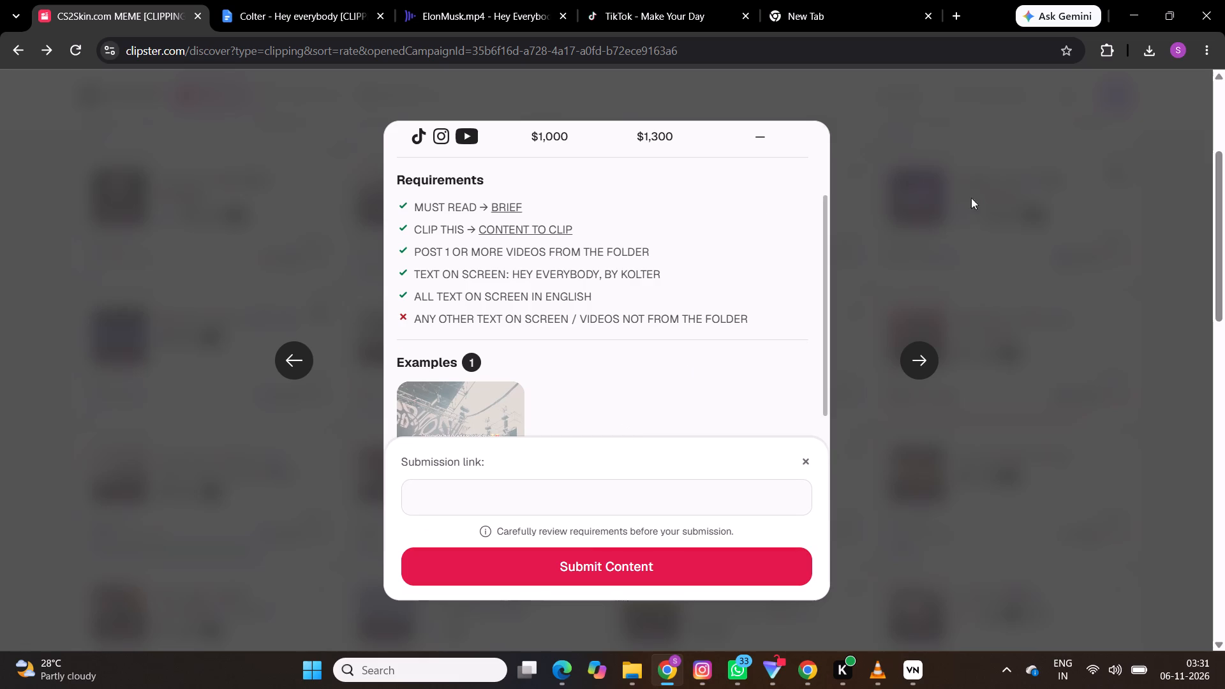